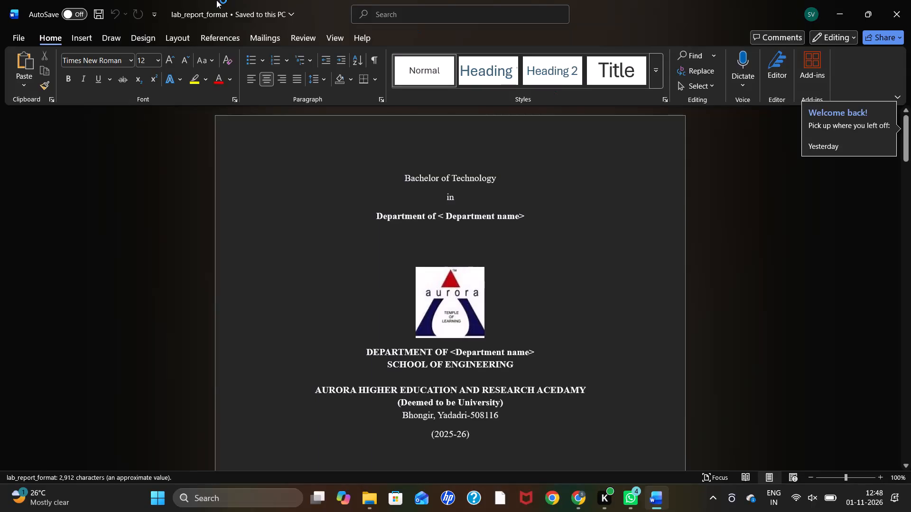
Turn on AutoSave for the lab report document by uploading it to OneDrive - Personal.
{"action": "left_click", "coordinate": [233, 0]}
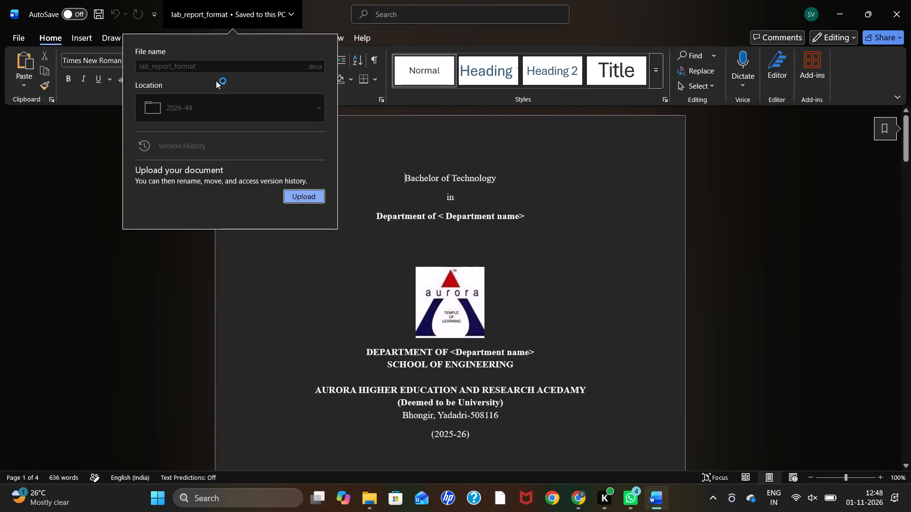
{"action": "left_click", "coordinate": [62, 10]}
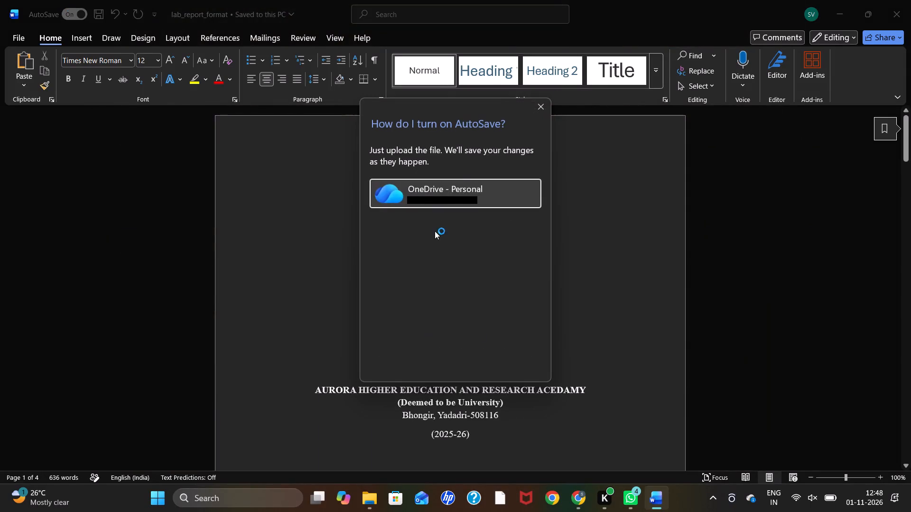
{"action": "left_click", "coordinate": [455, 183]}
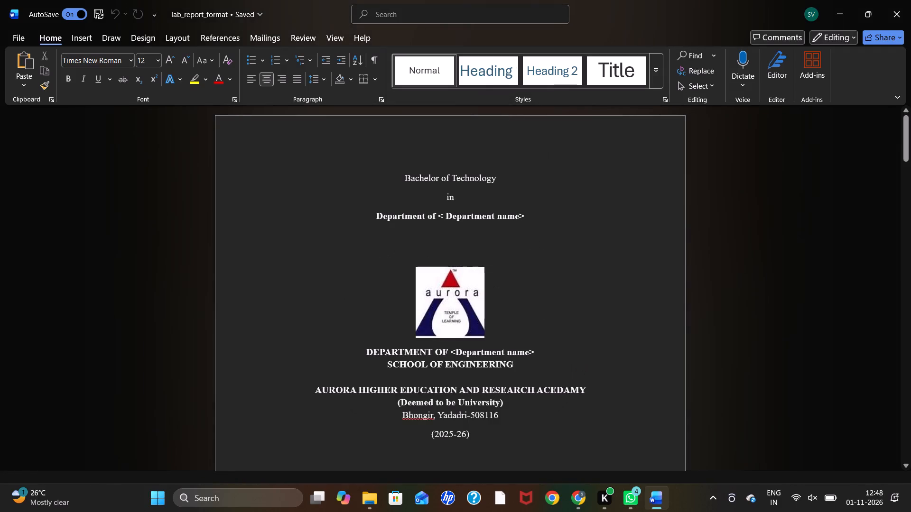
Rename the document as LAB REPORT - 2.
{"action": "left_click", "coordinate": [237, 4]}
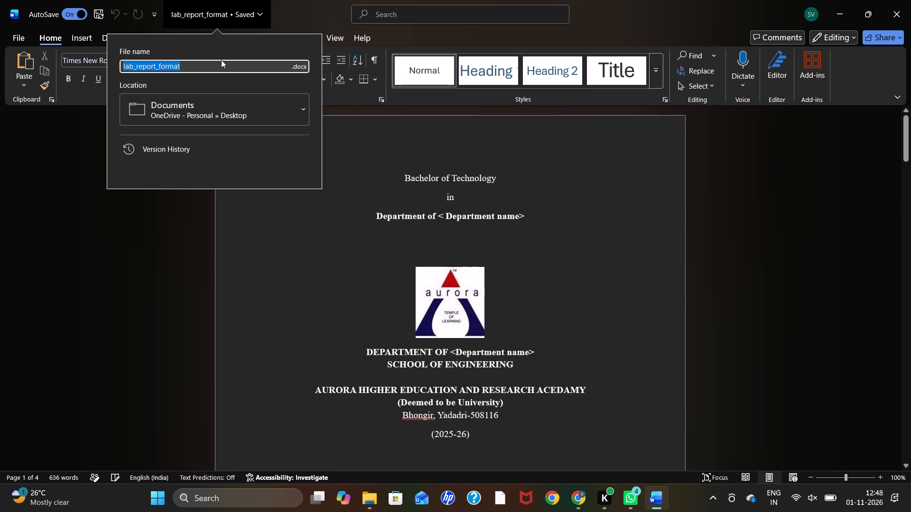
{"action": "left_click", "coordinate": [221, 60]}
{"action": "key", "text": "BackSpace"}
{"action": "key", "text": "BackSpace"}
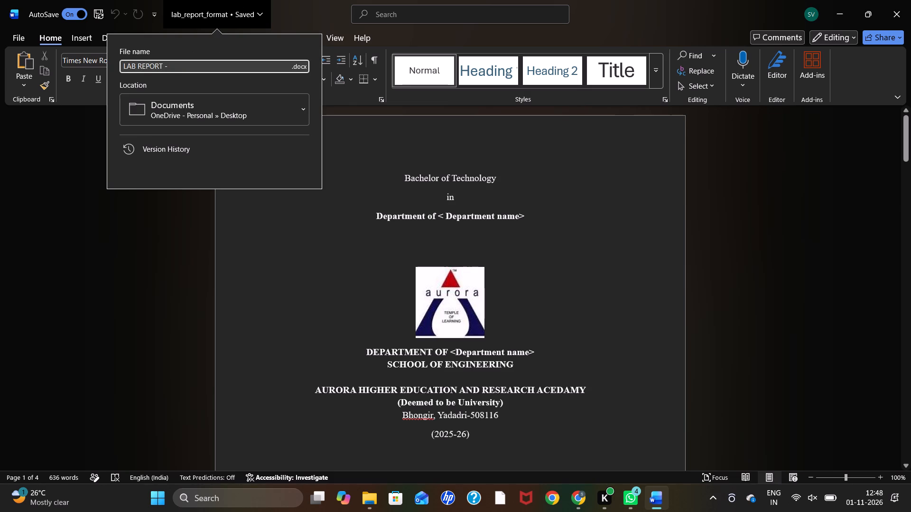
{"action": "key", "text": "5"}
{"action": "key", "text": "BackSpace"}
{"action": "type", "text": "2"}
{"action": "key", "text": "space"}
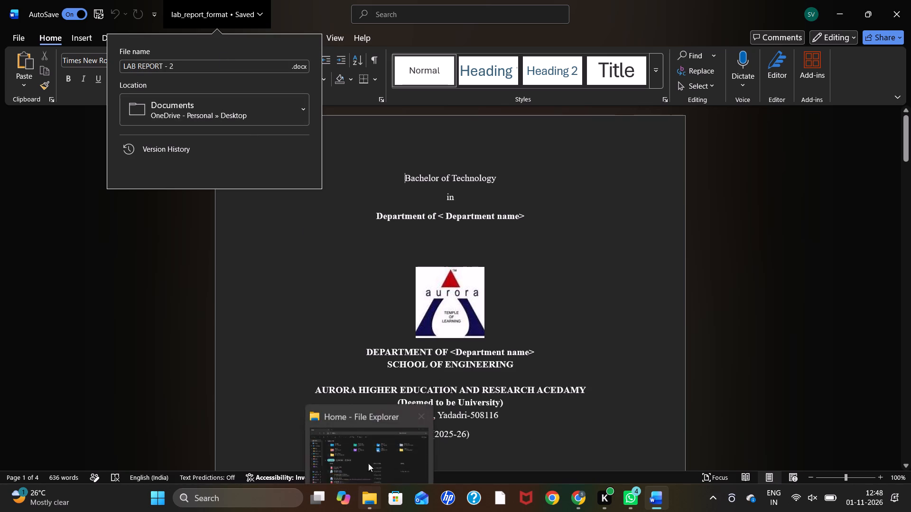
Switch to File Explorer and check the recent files and the Downloads folder for the earlier lab report's naming.
{"action": "left_click", "coordinate": [369, 458]}
{"action": "scroll", "coordinate": [332, 334], "scroll_direction": "down", "scroll_amount": 1}
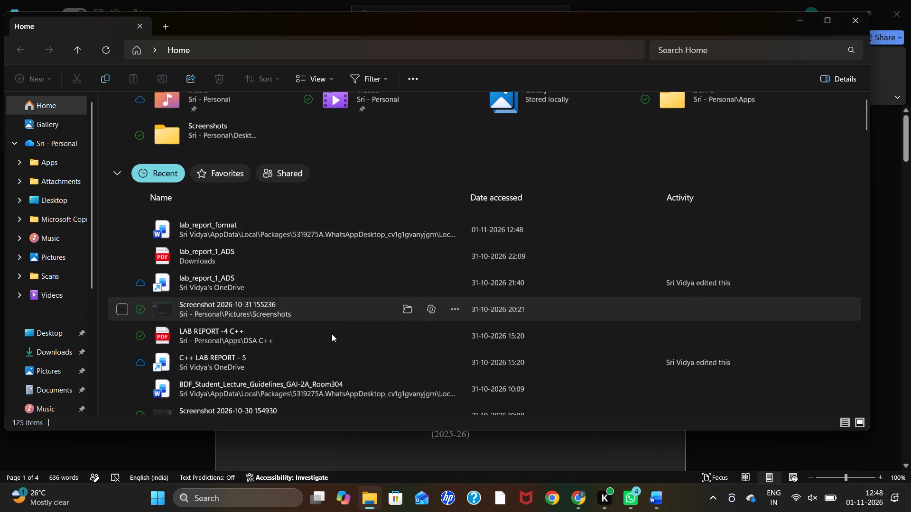
{"action": "scroll", "coordinate": [332, 334], "scroll_direction": "up", "scroll_amount": 3}
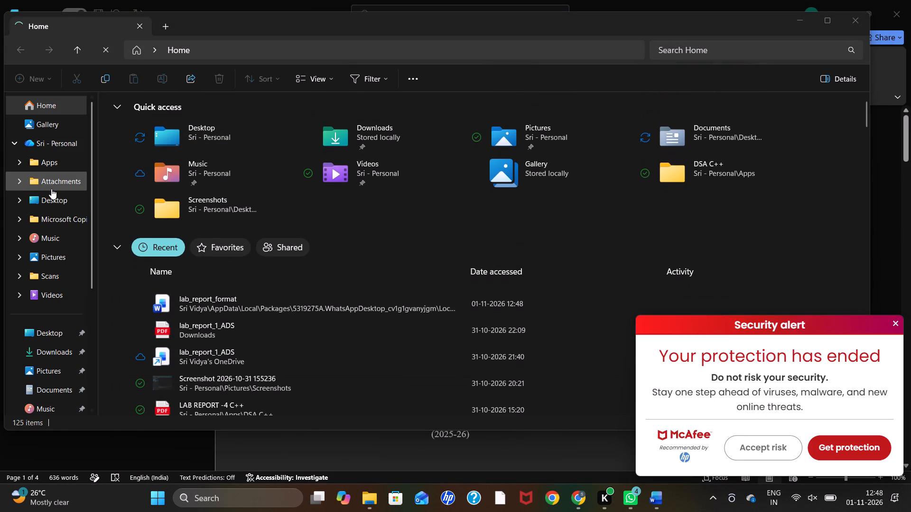
{"action": "left_click", "coordinate": [69, 347]}
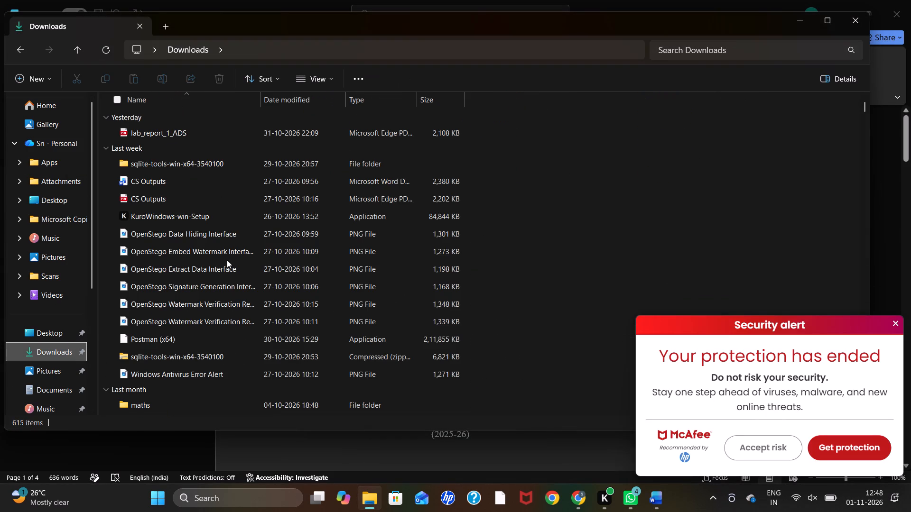
{"action": "left_click", "coordinate": [806, 24]}
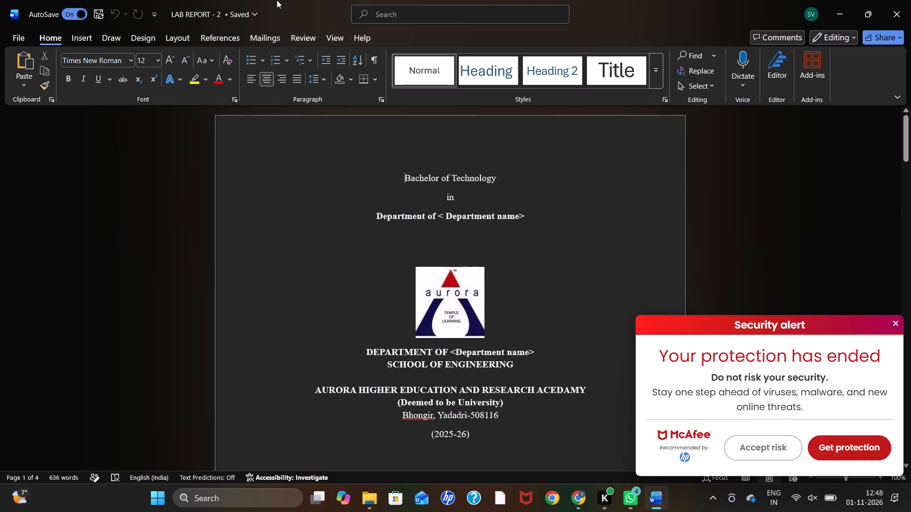
Extend the document's file name to LAB REPORT - 2 ADS.
{"action": "left_click", "coordinate": [241, 7]}
{"action": "left_click", "coordinate": [219, 63]}
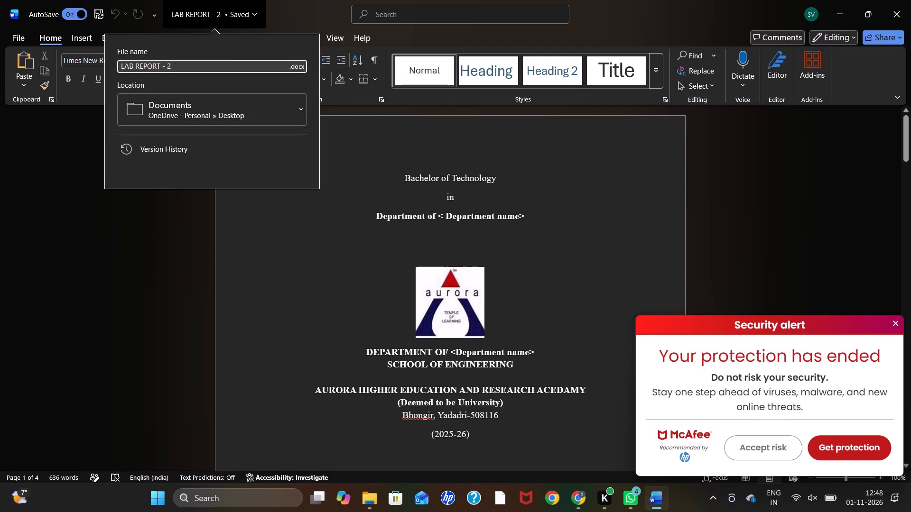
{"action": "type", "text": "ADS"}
{"action": "left_click", "coordinate": [86, 227]}
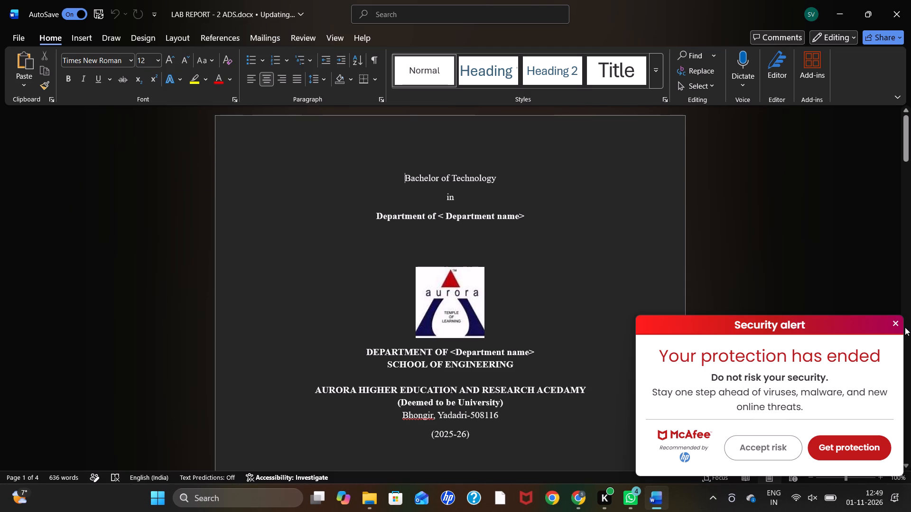
Dismiss the McAfee security alert.
{"action": "left_click", "coordinate": [897, 324]}
Replace the department name placeholder above the cover page logo with CSE GEN AI.
{"action": "scroll", "coordinate": [608, 336], "scroll_direction": "down", "scroll_amount": 1}
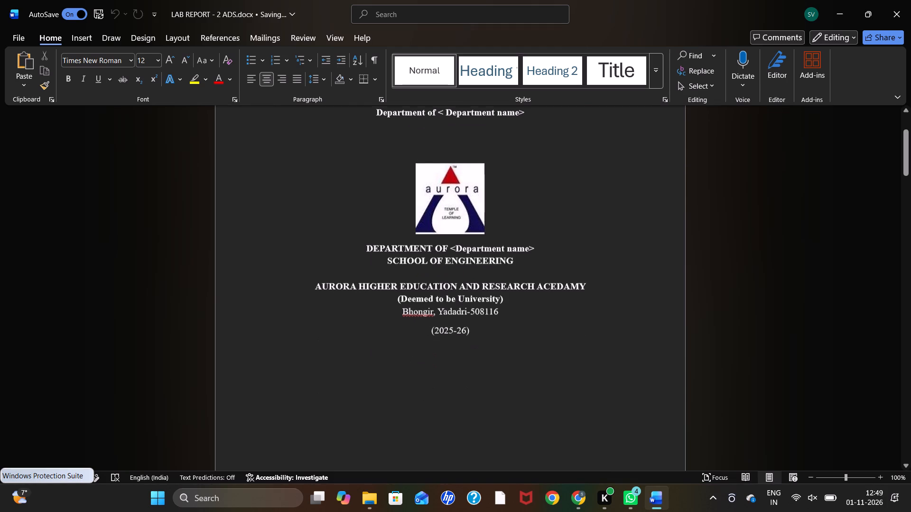
{"action": "scroll", "coordinate": [608, 336], "scroll_direction": "down", "scroll_amount": 1}
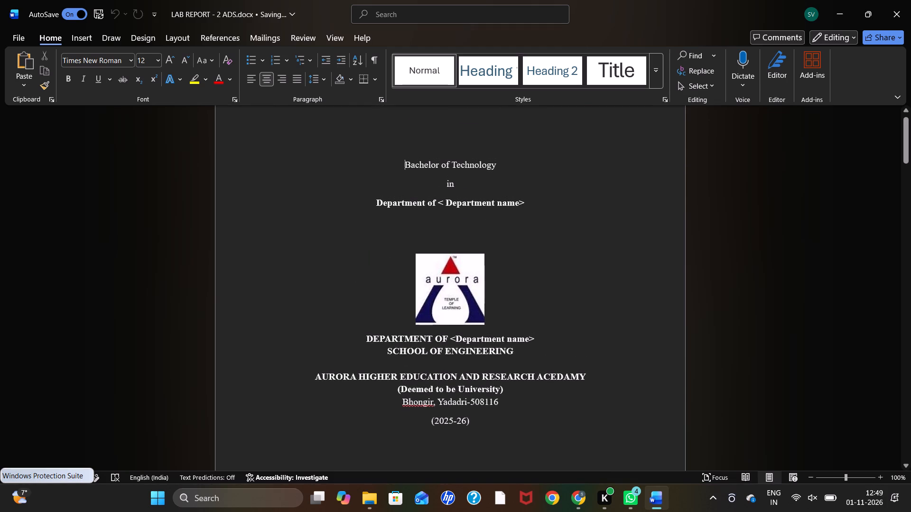
{"action": "left_click", "coordinate": [523, 202]}
{"action": "key", "text": "BackSpace"}
{"action": "key", "text": "BackSpace"}
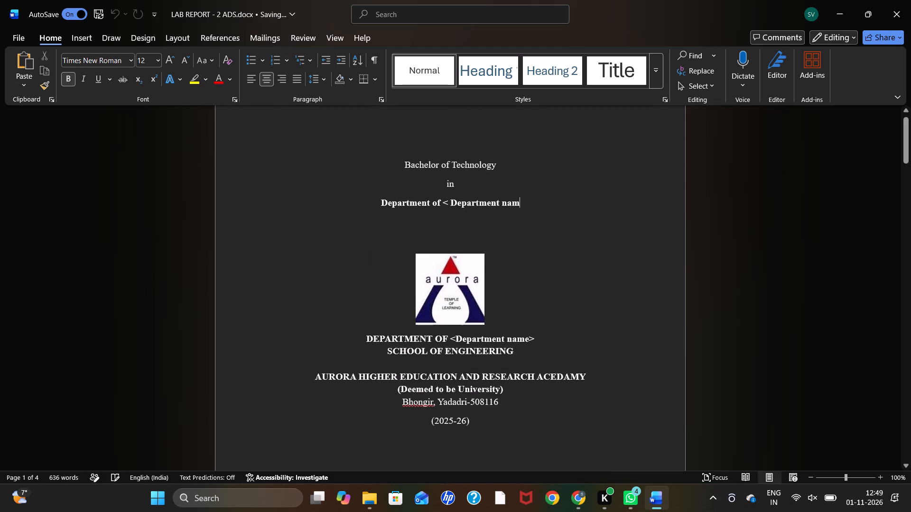
{"action": "key", "text": "BackSpace"}
{"action": "key", "text": "BackSpace"}
{"action": "key", "text": "BackSpace"}
{"action": "key", "text": "BackSpace"}
{"action": "key", "text": "BackSpace"}
{"action": "key", "text": "BackSpace"}
{"action": "key", "text": "BackSpace"}
{"action": "key", "text": "BackSpace"}
{"action": "key", "text": "BackSpace"}
{"action": "key", "text": "BackSpace"}
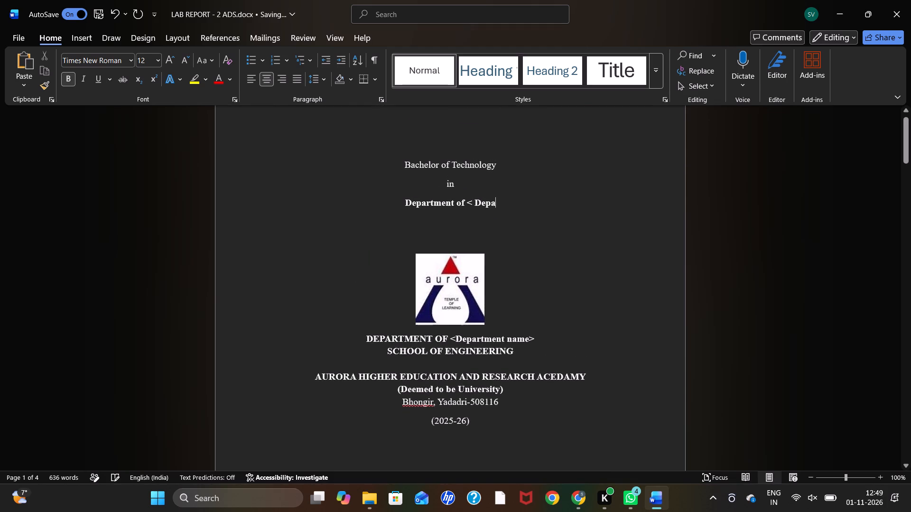
{"action": "key", "text": "BackSpace"}
{"action": "key", "text": "BackSpace"}
{"action": "key", "text": "BackSpace"}
{"action": "key", "text": "BackSpace"}
{"action": "key", "text": "BackSpace"}
{"action": "key", "text": "BackSpace"}
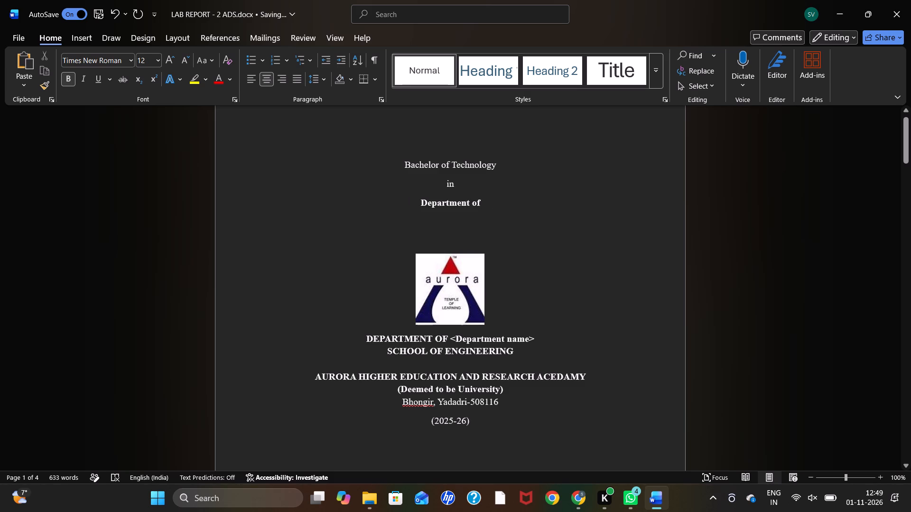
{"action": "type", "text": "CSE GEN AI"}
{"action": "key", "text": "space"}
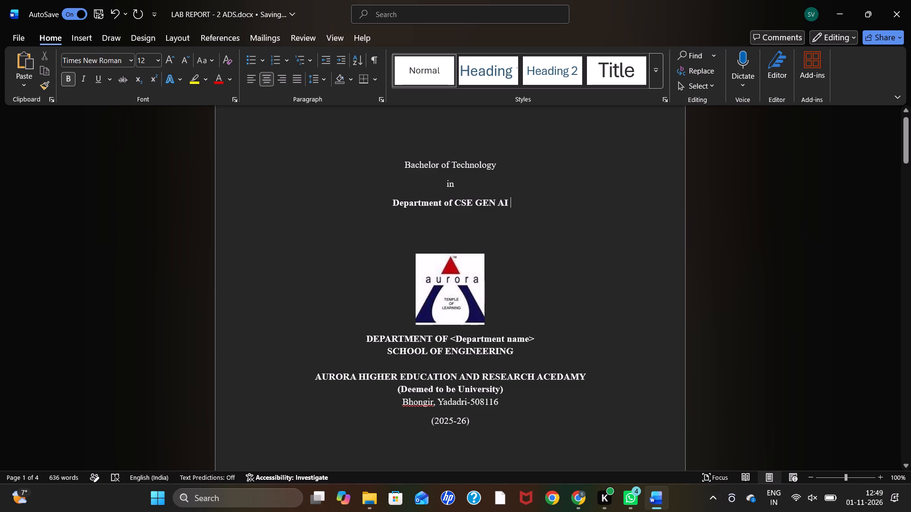
Replace the department name placeholder below the cover page logo with CSE GEN AI.
{"action": "left_click", "coordinate": [538, 343]}
{"action": "key", "text": "BackSpace"}
{"action": "key", "text": "BackSpace"}
{"action": "key", "text": "BackSpace"}
{"action": "key", "text": "BackSpace"}
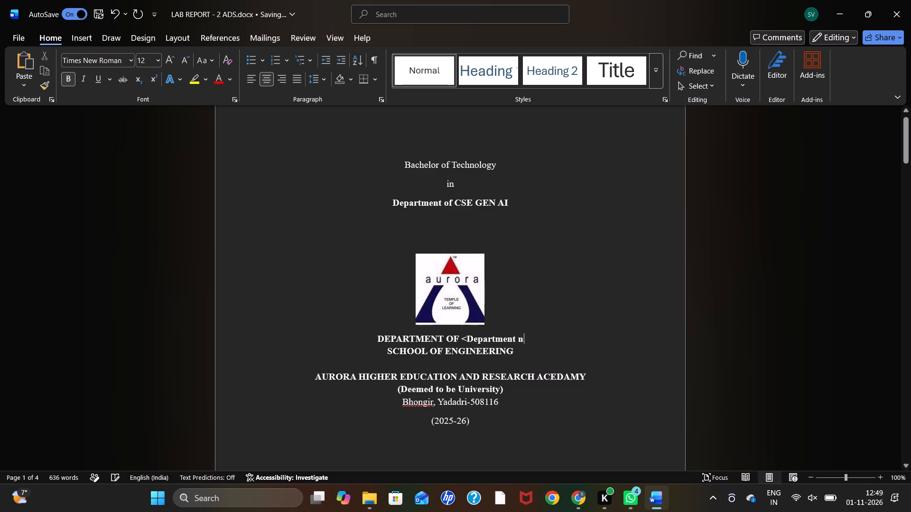
{"action": "key", "text": "BackSpace"}
{"action": "key", "text": "BackSpace"}
{"action": "key", "text": "BackSpace"}
{"action": "key", "text": "BackSpace"}
{"action": "key", "text": "BackSpace"}
{"action": "key", "text": "BackSpace"}
{"action": "key", "text": "BackSpace"}
{"action": "key", "text": "BackSpace"}
{"action": "key", "text": "BackSpace"}
{"action": "key", "text": "BackSpace"}
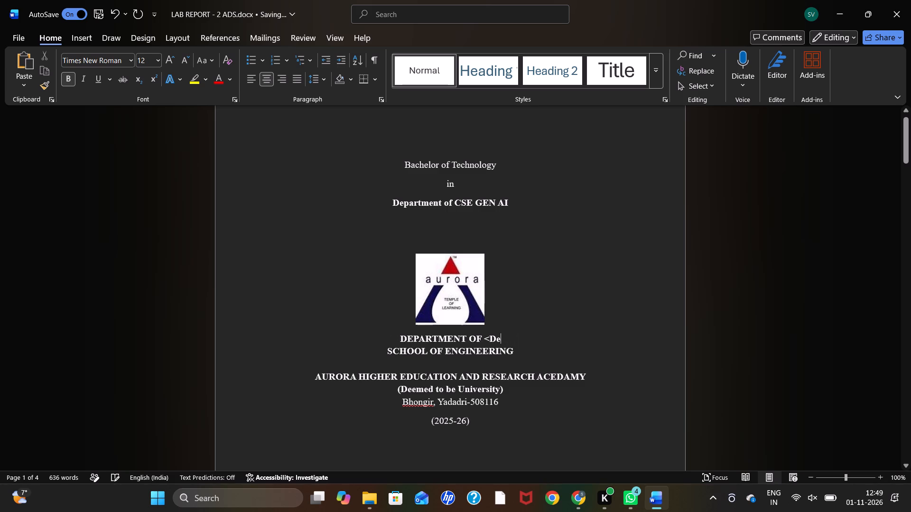
{"action": "key", "text": "BackSpace"}
{"action": "key", "text": "BackSpace"}
{"action": "key", "text": "BackSpace"}
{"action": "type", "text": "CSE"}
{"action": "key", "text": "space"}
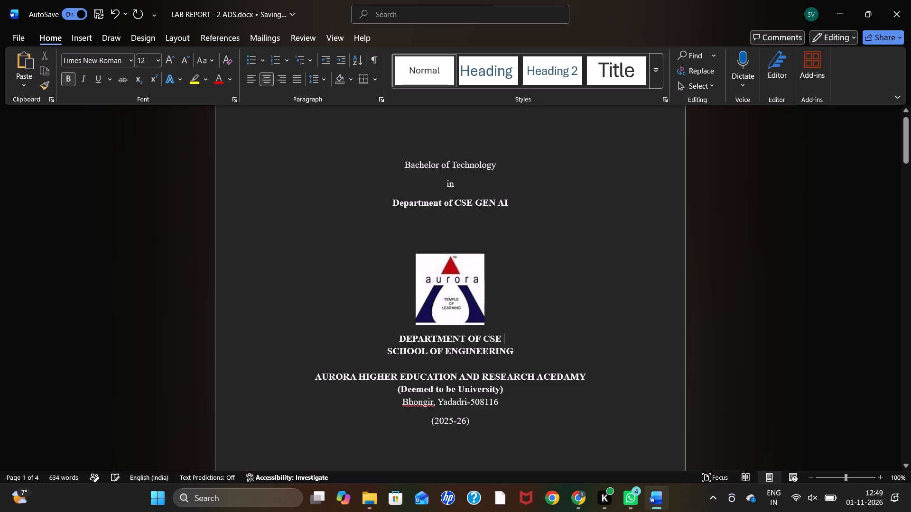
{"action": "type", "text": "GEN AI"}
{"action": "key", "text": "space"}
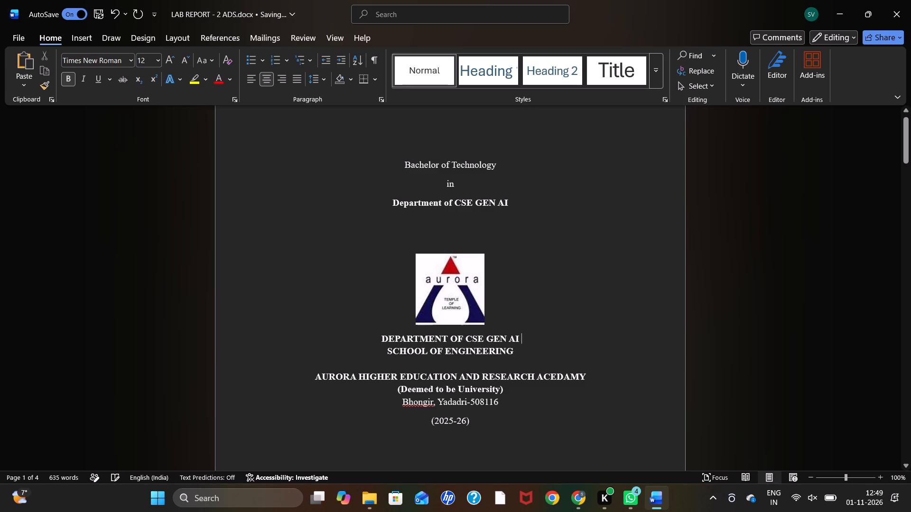
Replace the student name placeholder in the certificate paragraph with the student's full name in capitals.
{"action": "scroll", "coordinate": [608, 377], "scroll_direction": "down", "scroll_amount": 4}
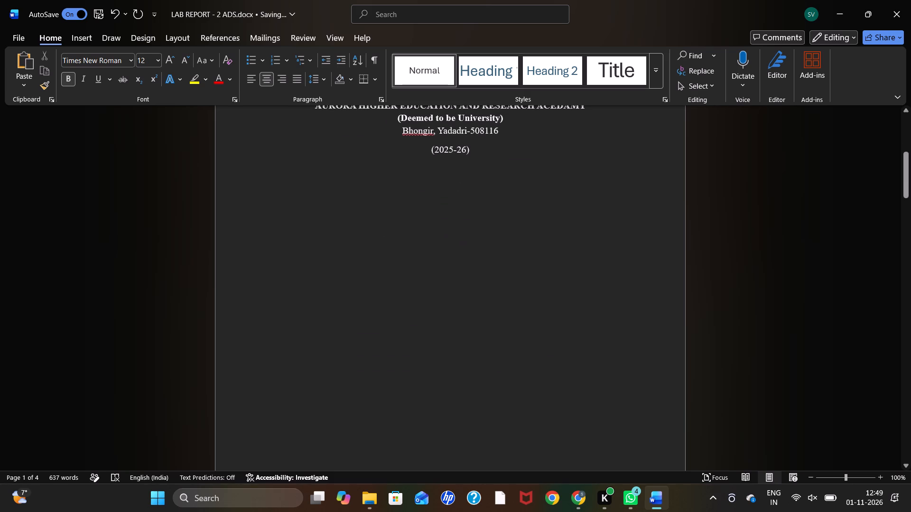
{"action": "scroll", "coordinate": [608, 377], "scroll_direction": "down", "scroll_amount": 3}
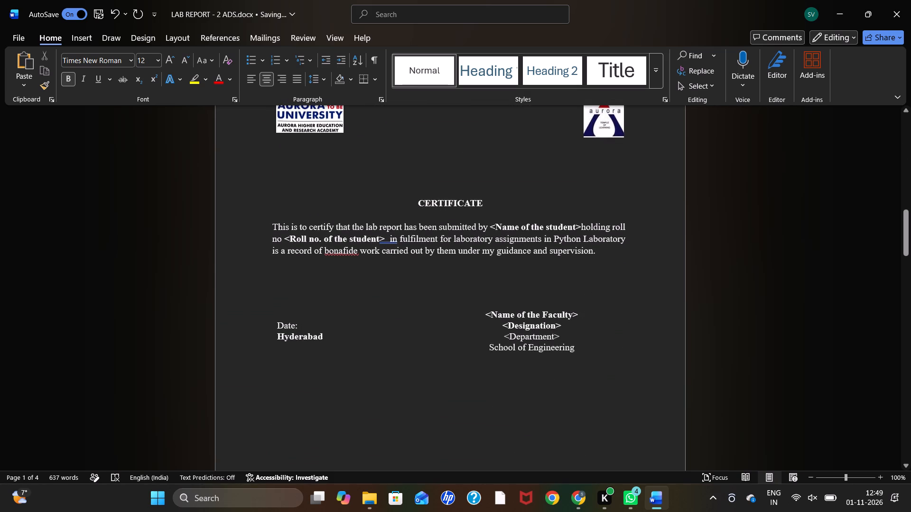
{"action": "left_click", "coordinate": [580, 227]}
{"action": "key", "text": "BackSpace"}
{"action": "key", "text": "BackSpace"}
{"action": "key", "text": "BackSpace"}
{"action": "key", "text": "BackSpace"}
{"action": "key", "text": "BackSpace"}
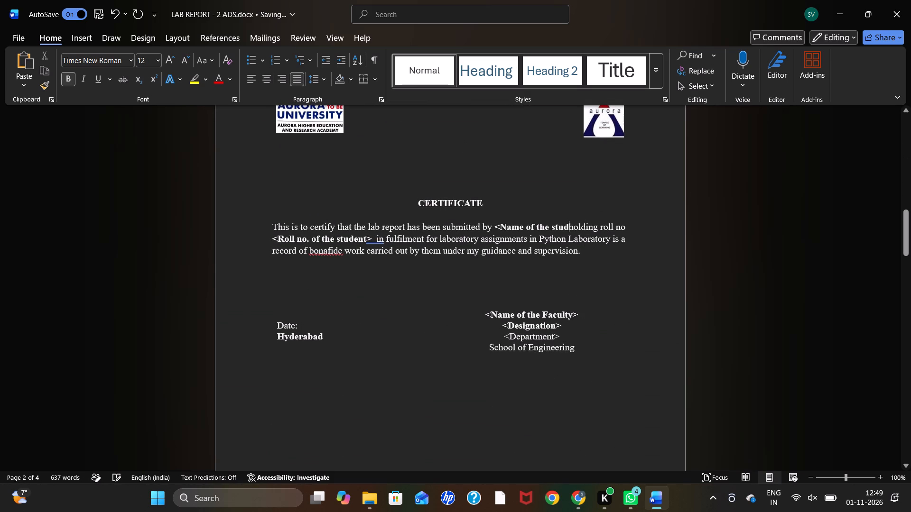
{"action": "key", "text": "BackSpace"}
{"action": "key", "text": "BackSpace"}
{"action": "key", "text": "BackSpace"}
{"action": "key", "text": "BackSpace"}
{"action": "key", "text": "BackSpace"}
{"action": "key", "text": "BackSpace"}
{"action": "key", "text": "BackSpace"}
{"action": "key", "text": "BackSpace"}
{"action": "key", "text": "BackSpace"}
{"action": "key", "text": "BackSpace"}
{"action": "key", "text": "BackSpace"}
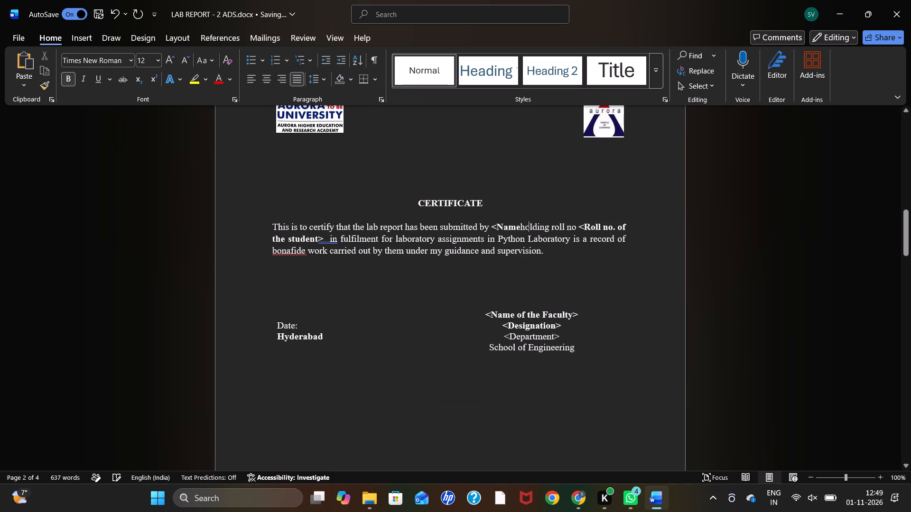
{"action": "key", "text": "BackSpace"}
{"action": "key", "text": "BackSpace"}
{"action": "key", "text": "BackSpace"}
{"action": "key", "text": "BackSpace"}
{"action": "key", "text": "BackSpace"}
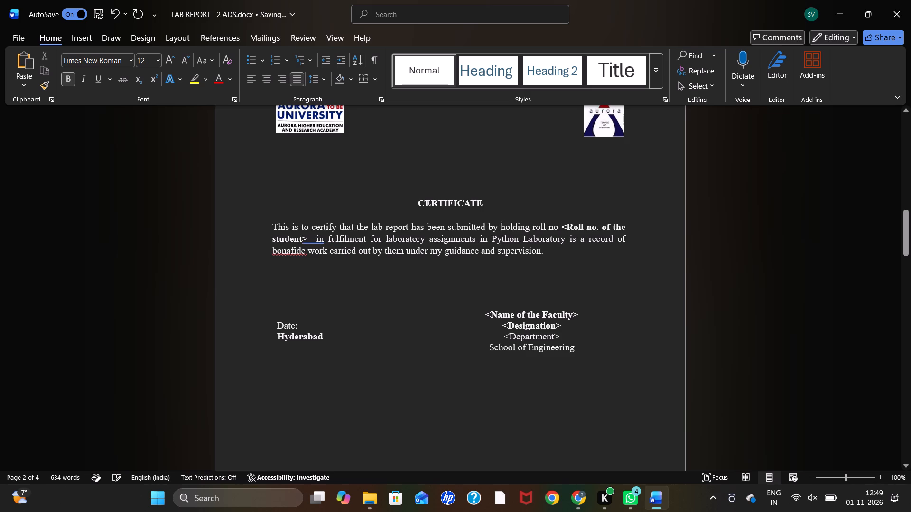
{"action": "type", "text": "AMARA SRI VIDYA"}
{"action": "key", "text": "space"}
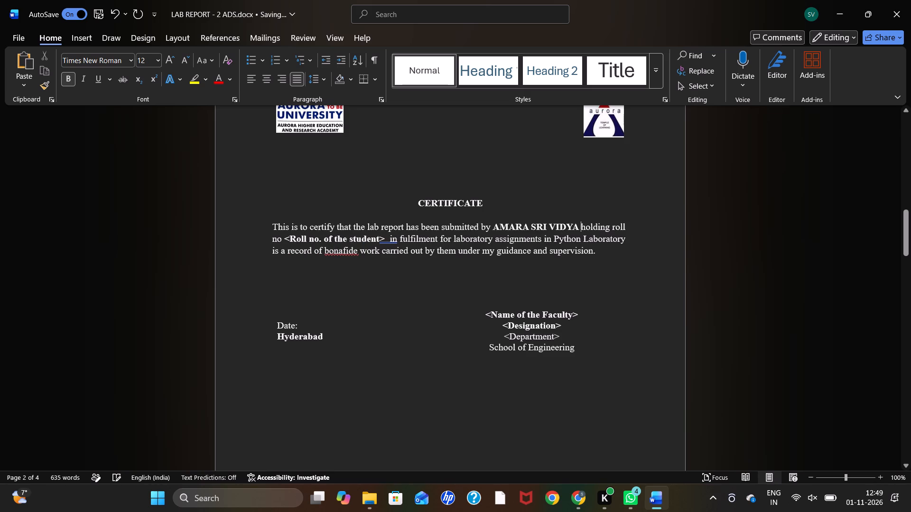
Replace the roll number placeholder in the certificate paragraph with the student's roll number.
{"action": "left_click", "coordinate": [383, 238]}
{"action": "key", "text": "BackSpace"}
{"action": "key", "text": "BackSpace"}
{"action": "key", "text": "BackSpace"}
{"action": "key", "text": "BackSpace"}
{"action": "key", "text": "BackSpace"}
{"action": "key", "text": "BackSpace"}
{"action": "key", "text": "BackSpace"}
{"action": "key", "text": "BackSpace"}
{"action": "key", "text": "BackSpace"}
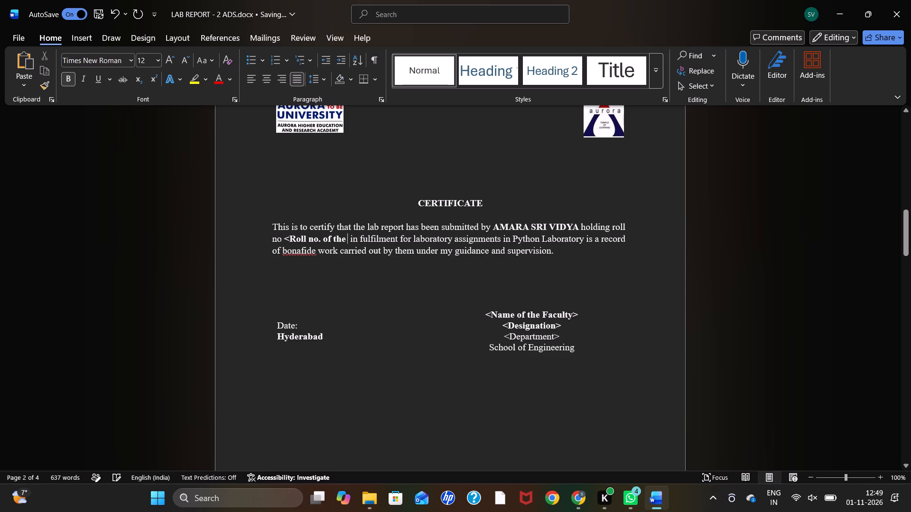
{"action": "key", "text": "BackSpace"}
{"action": "key", "text": "BackSpace"}
{"action": "key", "text": "BackSpace"}
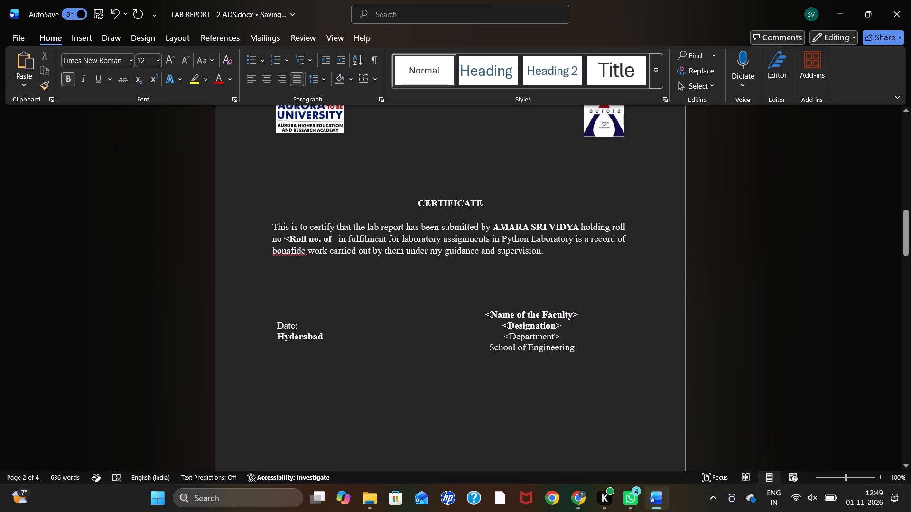
{"action": "key", "text": "BackSpace"}
{"action": "key", "text": "BackSpace"}
{"action": "key", "text": "BackSpace"}
{"action": "key", "text": "BackSpace"}
{"action": "key", "text": "BackSpace"}
{"action": "key", "text": "BackSpace"}
{"action": "key", "text": "BackSpace"}
{"action": "key", "text": "BackSpace"}
{"action": "key", "text": "BackSpace"}
{"action": "key", "text": "BackSpace"}
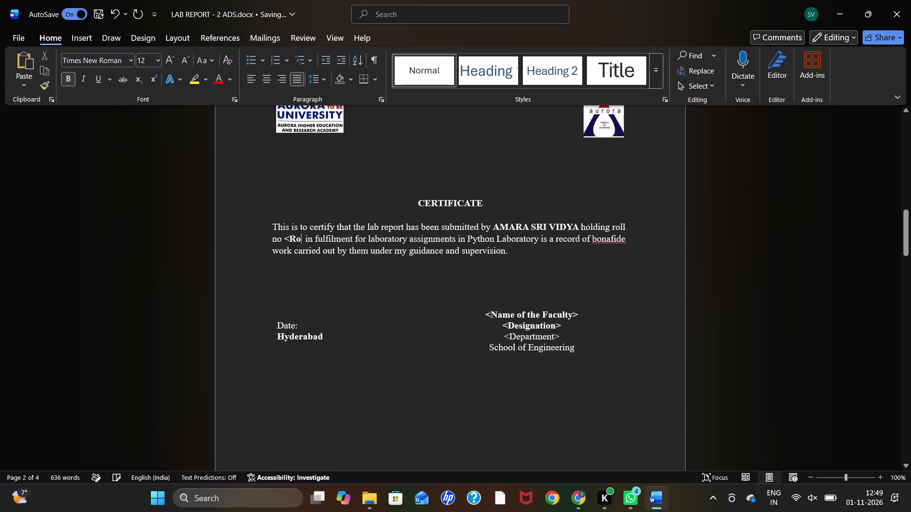
{"action": "key", "text": "BackSpace"}
{"action": "key", "text": "BackSpace"}
{"action": "key", "text": "BackSpace"}
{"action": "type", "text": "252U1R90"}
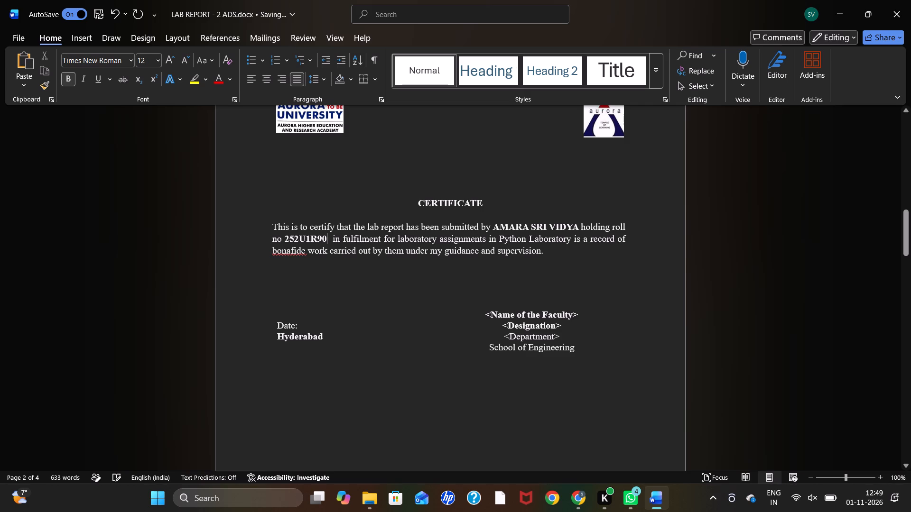
Complete the student's roll number in the certificate paragraph with its last two digits.
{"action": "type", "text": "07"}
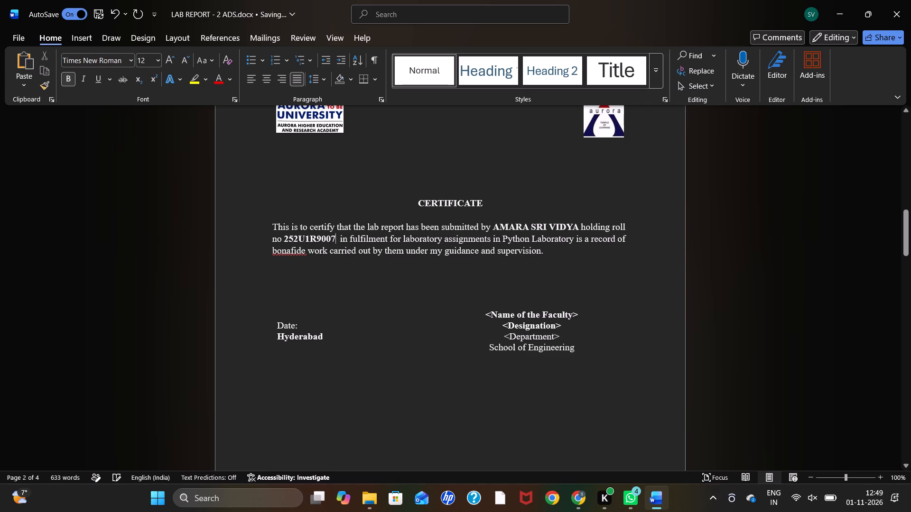
Search the Documents folder in File Explorer for ADS and open the Word document lab_report_1_ADS.
{"action": "scroll", "coordinate": [321, 332], "scroll_direction": "down", "scroll_amount": 1}
{"action": "scroll", "coordinate": [347, 274], "scroll_direction": "down", "scroll_amount": 1}
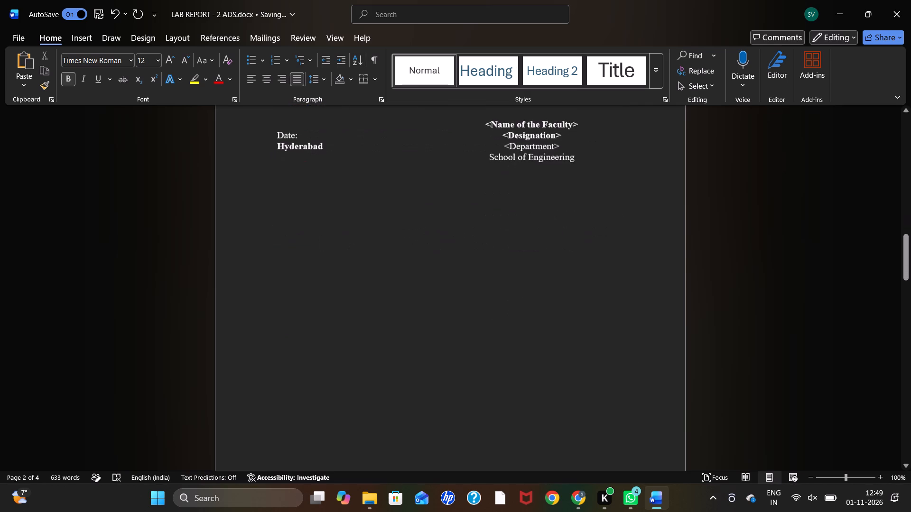
{"action": "scroll", "coordinate": [347, 274], "scroll_direction": "down", "scroll_amount": 1}
{"action": "scroll", "coordinate": [522, 182], "scroll_direction": "up", "scroll_amount": 1}
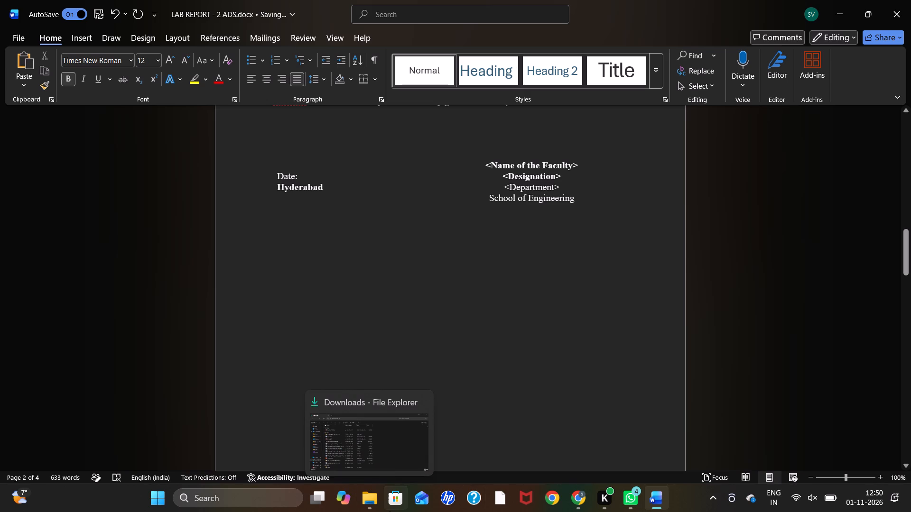
{"action": "left_click", "coordinate": [377, 456]}
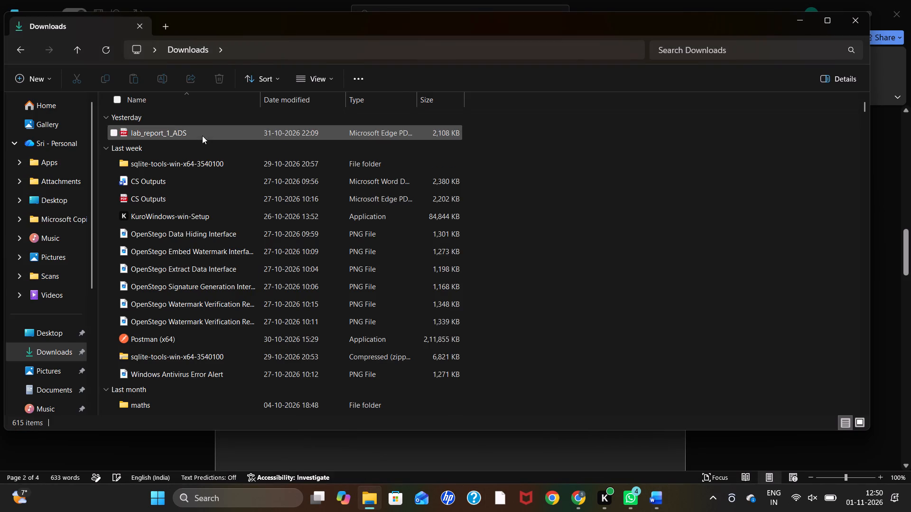
{"action": "scroll", "coordinate": [186, 204], "scroll_direction": "down", "scroll_amount": 1}
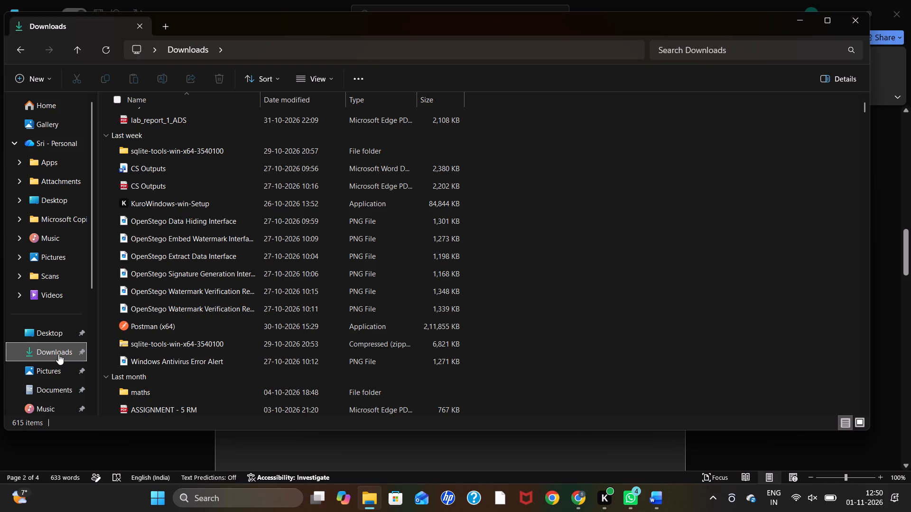
{"action": "left_click", "coordinate": [55, 389]}
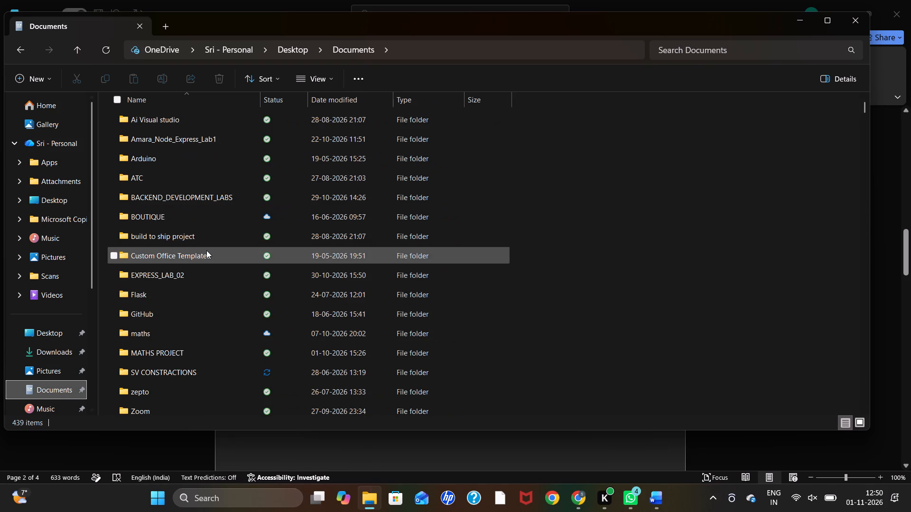
{"action": "scroll", "coordinate": [206, 250], "scroll_direction": "down", "scroll_amount": 5}
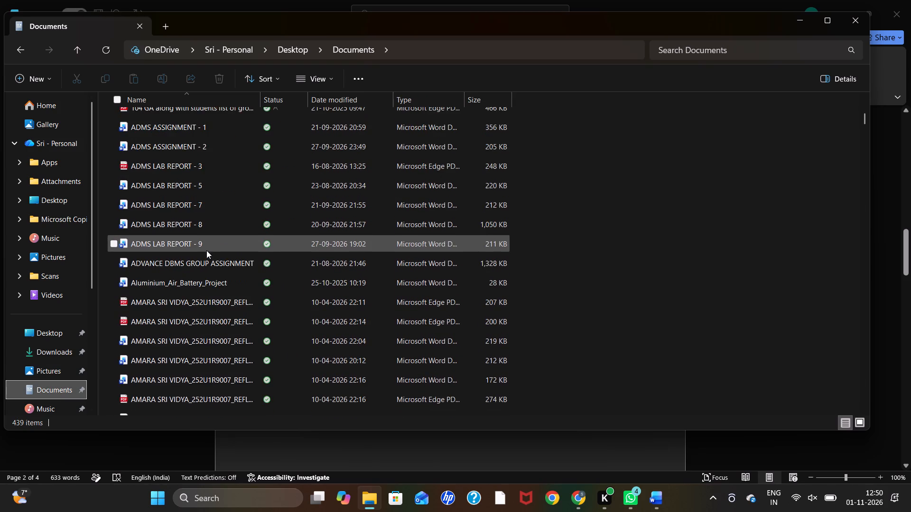
{"action": "scroll", "coordinate": [206, 250], "scroll_direction": "down", "scroll_amount": 2}
{"action": "left_click", "coordinate": [807, 51]}
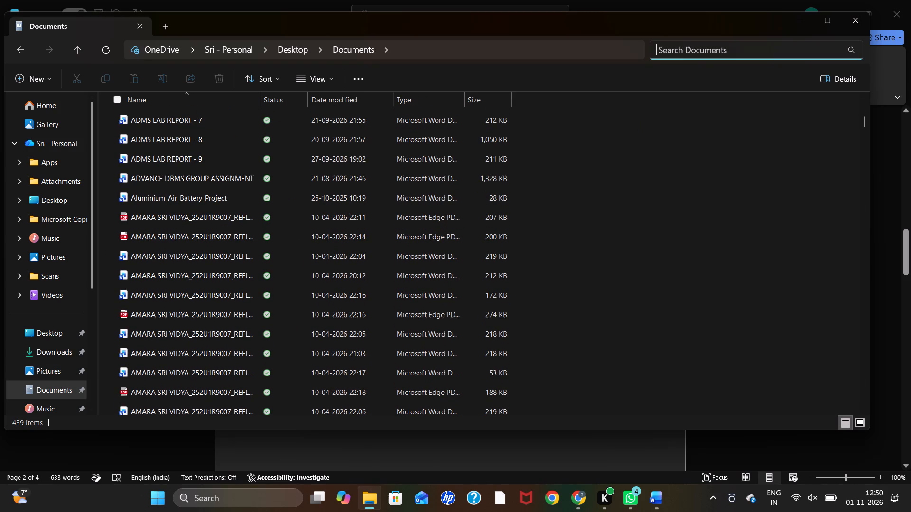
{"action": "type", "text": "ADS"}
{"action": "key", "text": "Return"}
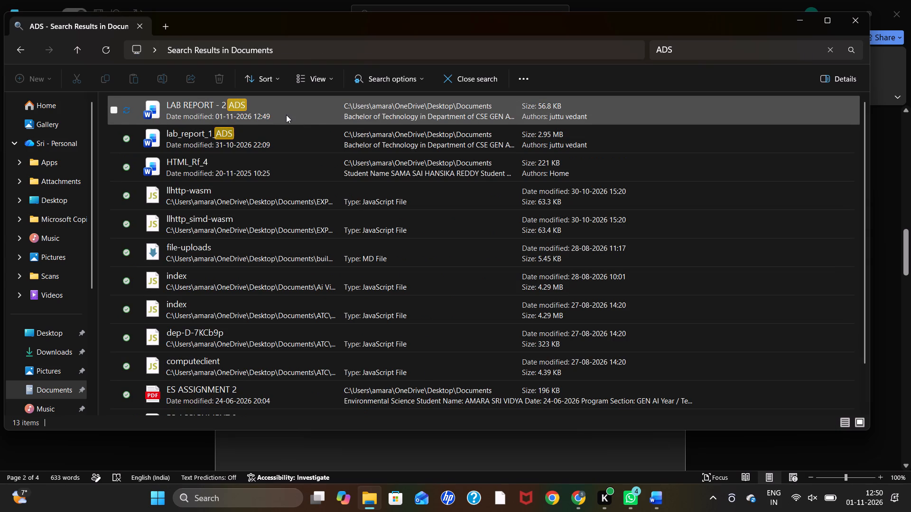
{"action": "double_click", "coordinate": [250, 149]}
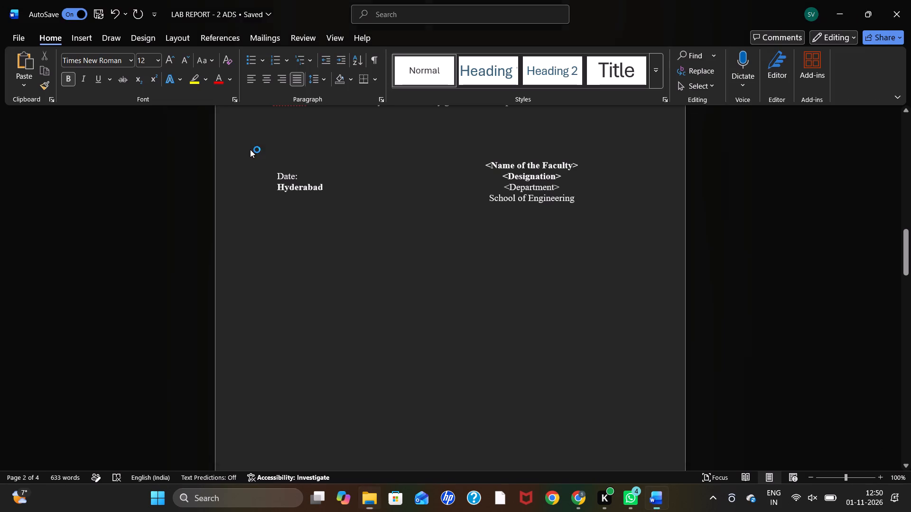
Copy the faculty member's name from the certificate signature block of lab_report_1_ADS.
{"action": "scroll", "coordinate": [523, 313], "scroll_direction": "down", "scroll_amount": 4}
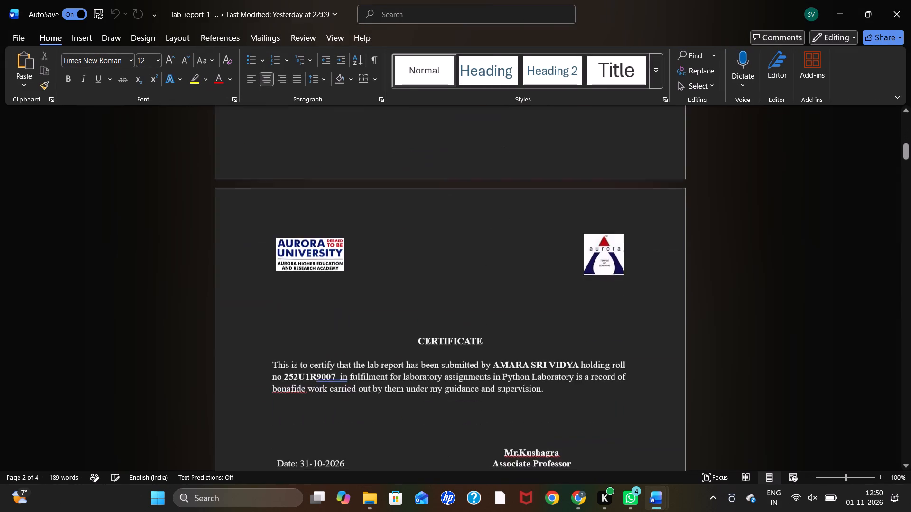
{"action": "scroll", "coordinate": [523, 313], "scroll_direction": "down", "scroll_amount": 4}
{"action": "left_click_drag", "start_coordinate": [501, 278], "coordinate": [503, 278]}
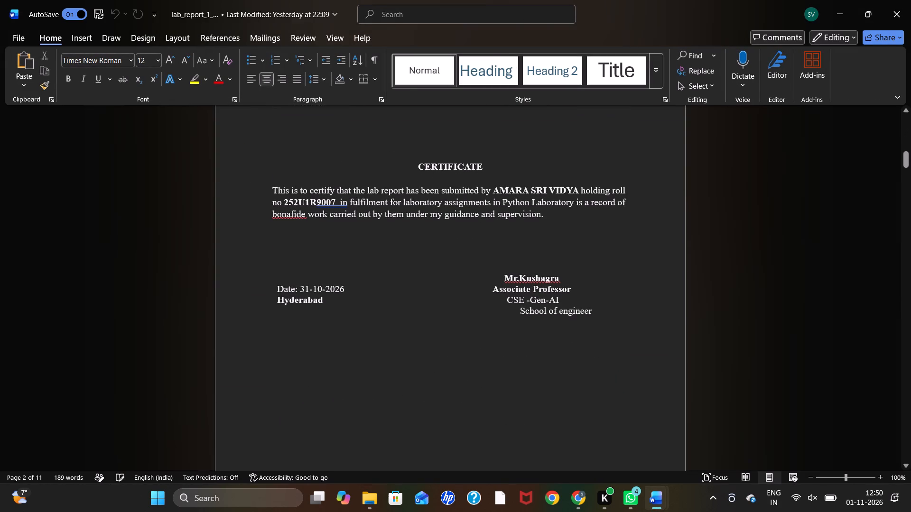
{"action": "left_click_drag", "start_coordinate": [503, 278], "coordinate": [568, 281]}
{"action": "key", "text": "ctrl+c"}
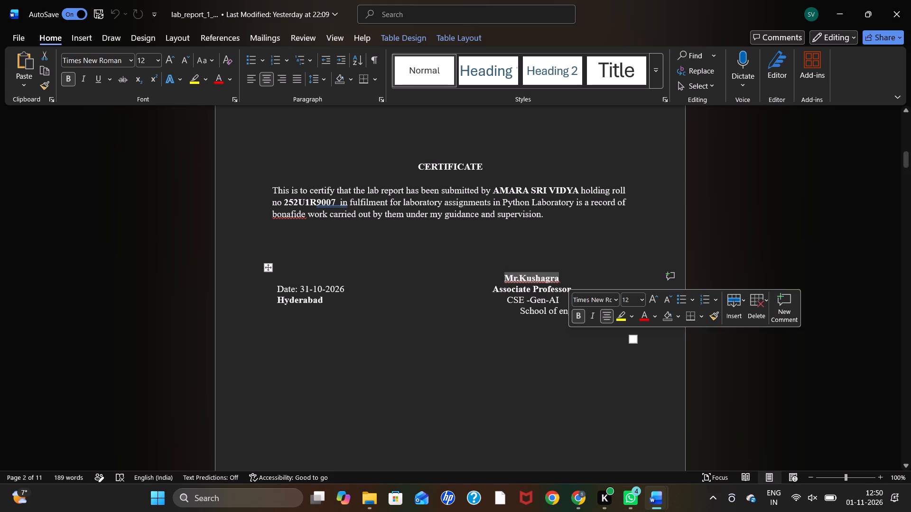
Switch to LAB REPORT - 2 ADS and delete the faculty name placeholder from the certificate signature block.
{"action": "left_click", "coordinate": [595, 424]}
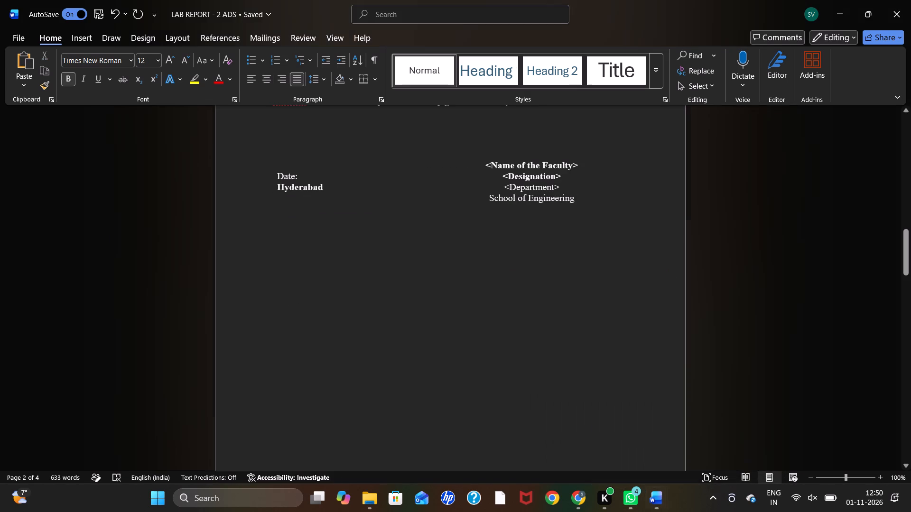
{"action": "left_click", "coordinate": [582, 162]}
{"action": "key", "text": "BackSpace"}
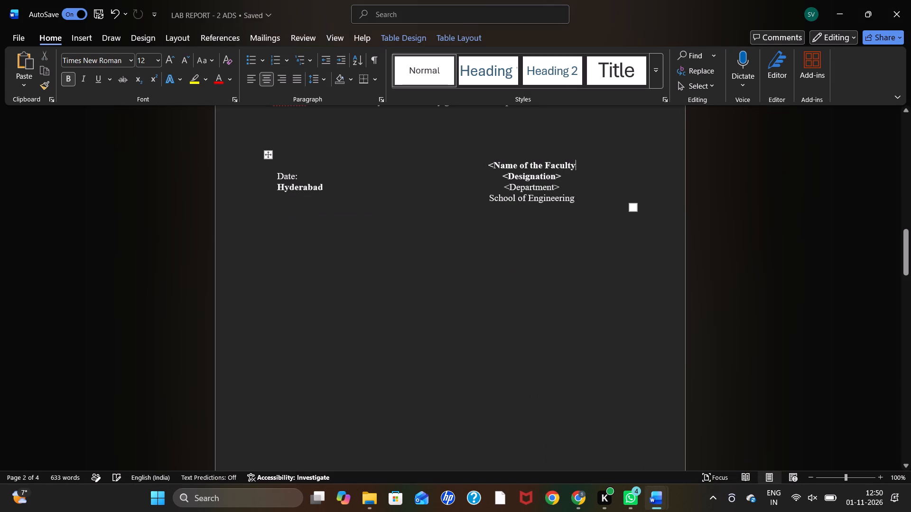
{"action": "key", "text": "BackSpace"}
{"action": "key", "text": "BackSpace"}
{"action": "key", "text": "BackSpace"}
{"action": "key", "text": "BackSpace"}
{"action": "key", "text": "BackSpace"}
{"action": "key", "text": "BackSpace"}
{"action": "key", "text": "BackSpace"}
{"action": "key", "text": "BackSpace"}
{"action": "key", "text": "BackSpace"}
{"action": "key", "text": "BackSpace"}
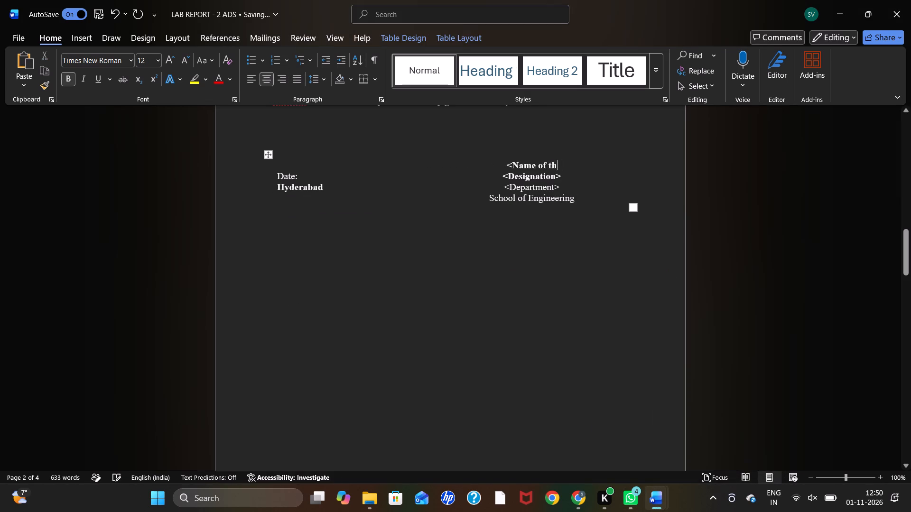
{"action": "key", "text": "BackSpace"}
{"action": "key", "text": "BackSpace"}
{"action": "key", "text": "BackSpace"}
{"action": "key", "text": "BackSpace"}
{"action": "key", "text": "BackSpace"}
{"action": "key", "text": "BackSpace"}
{"action": "key", "text": "BackSpace"}
{"action": "key", "text": "BackSpace"}
{"action": "key", "text": "BackSpace"}
{"action": "key", "text": "BackSpace"}
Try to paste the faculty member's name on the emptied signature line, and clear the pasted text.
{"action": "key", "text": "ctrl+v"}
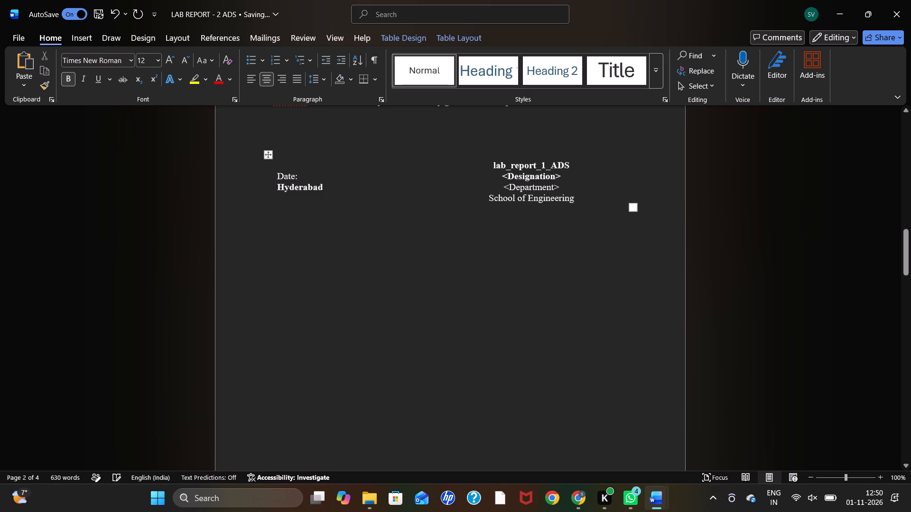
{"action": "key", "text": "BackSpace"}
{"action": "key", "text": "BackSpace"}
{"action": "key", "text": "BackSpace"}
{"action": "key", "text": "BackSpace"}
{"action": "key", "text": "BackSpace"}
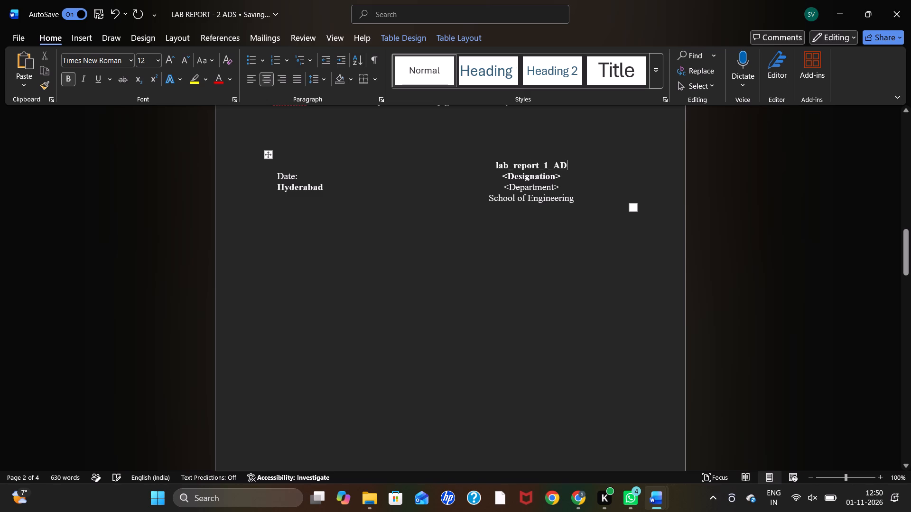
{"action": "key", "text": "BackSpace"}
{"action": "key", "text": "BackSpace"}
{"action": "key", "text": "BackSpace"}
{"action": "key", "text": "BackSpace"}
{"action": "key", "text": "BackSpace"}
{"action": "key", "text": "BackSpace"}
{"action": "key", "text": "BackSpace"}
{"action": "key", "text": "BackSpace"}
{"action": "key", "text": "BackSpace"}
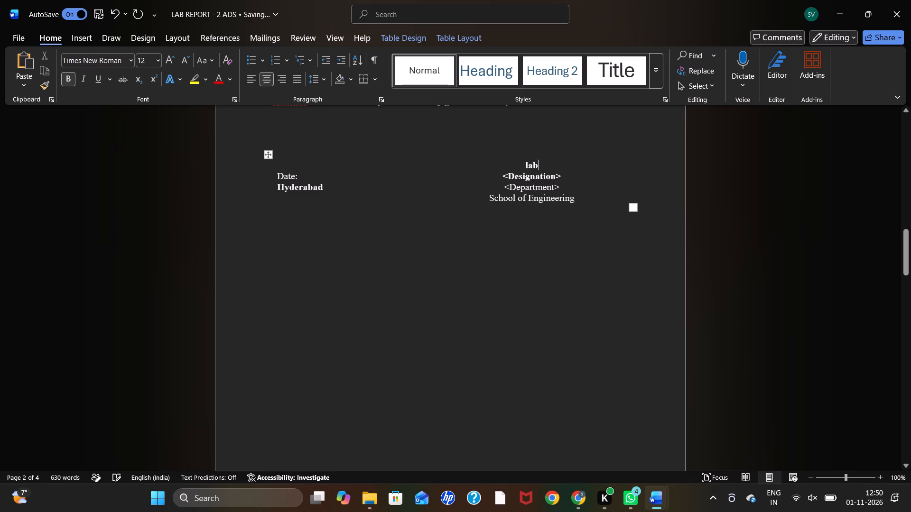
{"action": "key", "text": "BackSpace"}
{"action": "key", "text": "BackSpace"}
Copy the whole faculty name line from the lab_report_1_ADS certificate and paste it into the emptied line in LAB REPORT - 2 ADS.
{"action": "left_click", "coordinate": [726, 437]}
{"action": "left_click", "coordinate": [578, 275]}
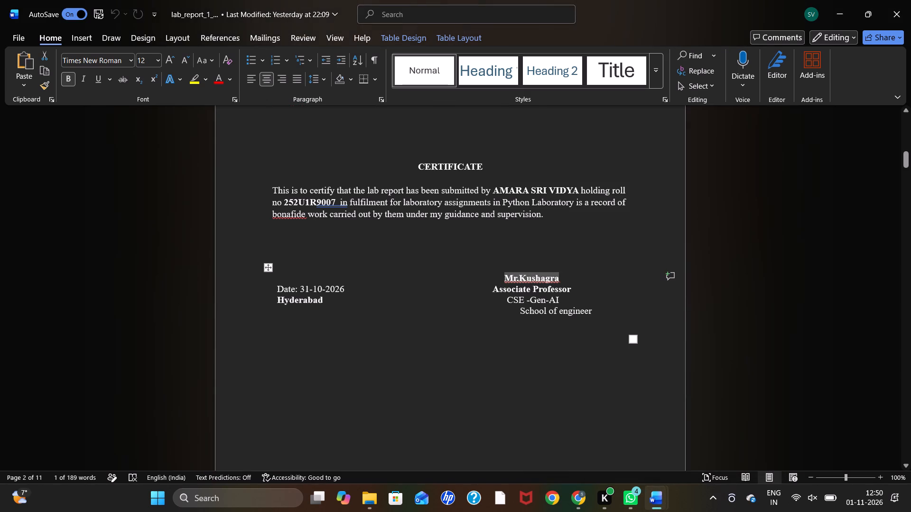
{"action": "left_click_drag", "start_coordinate": [573, 275], "coordinate": [499, 271]}
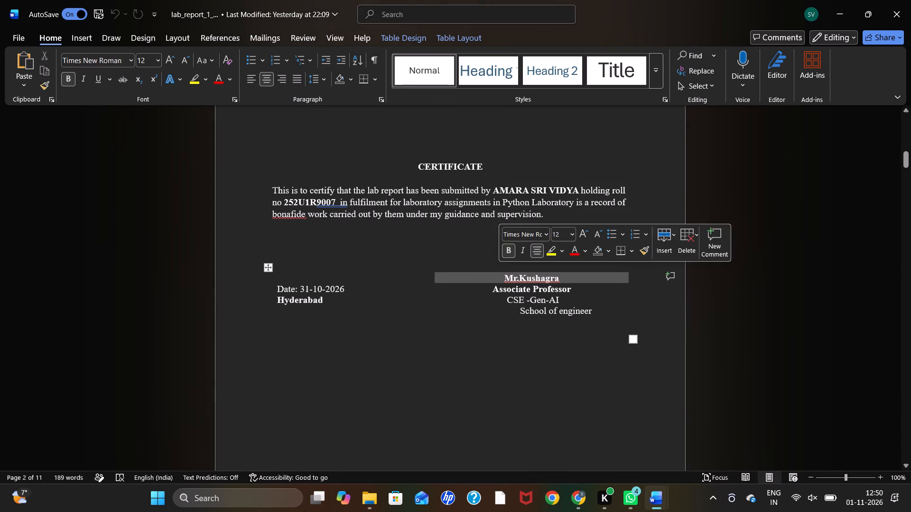
{"action": "key", "text": "ctrl+c"}
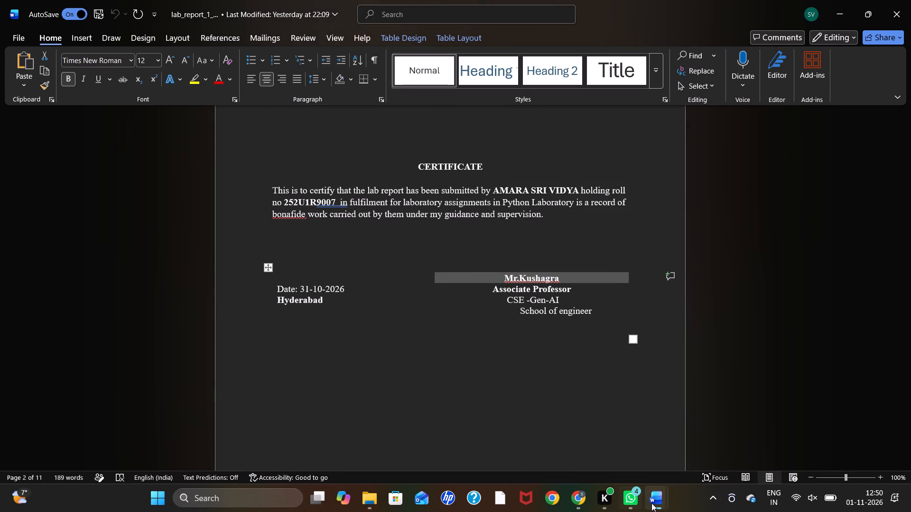
{"action": "left_click", "coordinate": [632, 457]}
{"action": "key", "text": "ctrl+v"}
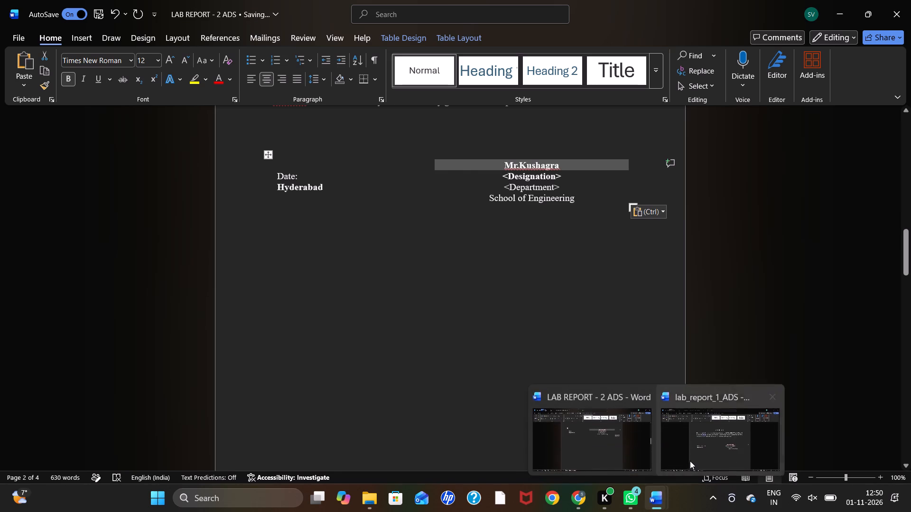
Replace the designation placeholder in LAB REPORT - 2 ADS with Associate Professor, copied from the lab_report_1_ADS certificate.
{"action": "left_click", "coordinate": [691, 459]}
{"action": "left_click", "coordinate": [577, 288]}
{"action": "left_click_drag", "start_coordinate": [577, 288], "coordinate": [455, 284]}
{"action": "key", "text": "ctrl+c"}
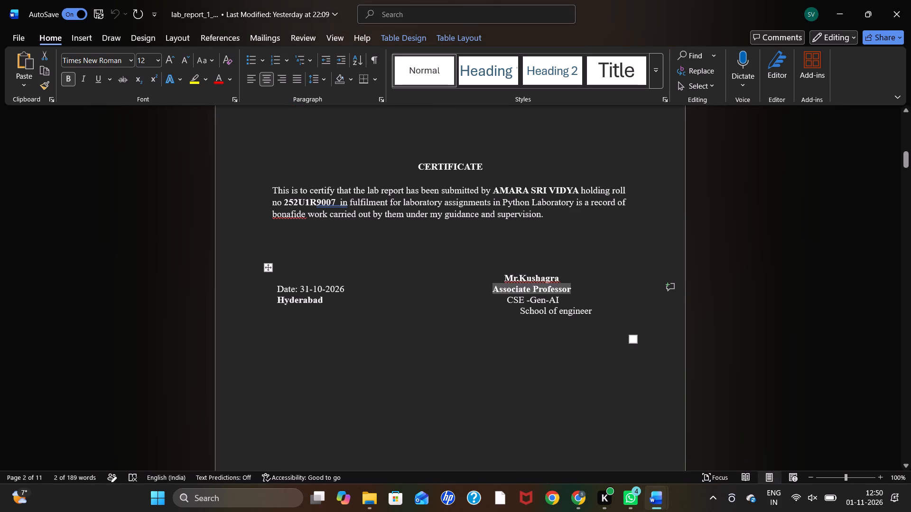
{"action": "left_click", "coordinate": [623, 465]}
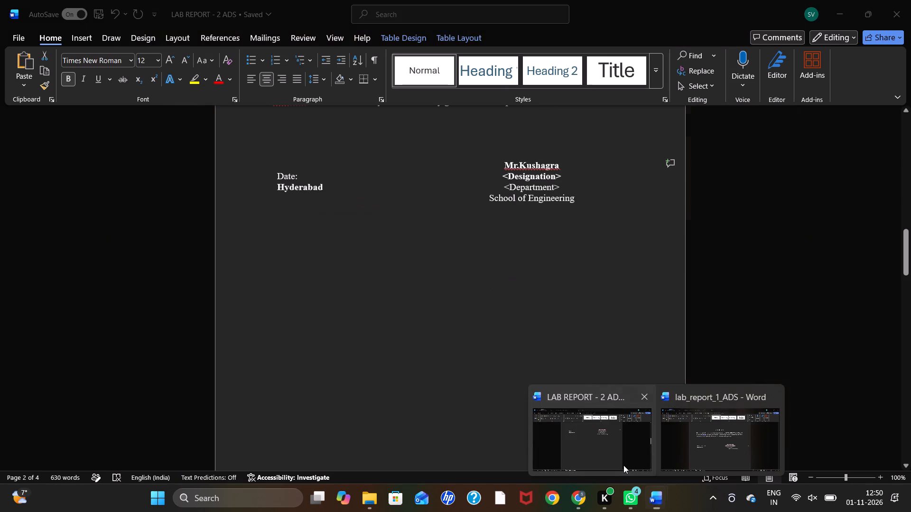
{"action": "left_click", "coordinate": [577, 179]}
{"action": "left_click_drag", "start_coordinate": [577, 179], "coordinate": [526, 179]}
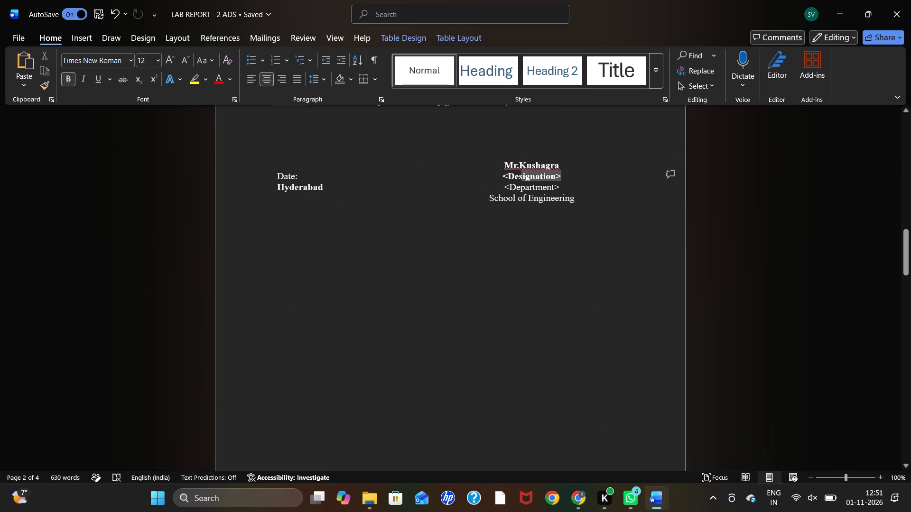
{"action": "left_click_drag", "start_coordinate": [526, 179], "coordinate": [501, 179]}
{"action": "key", "text": "ctrl+v"}
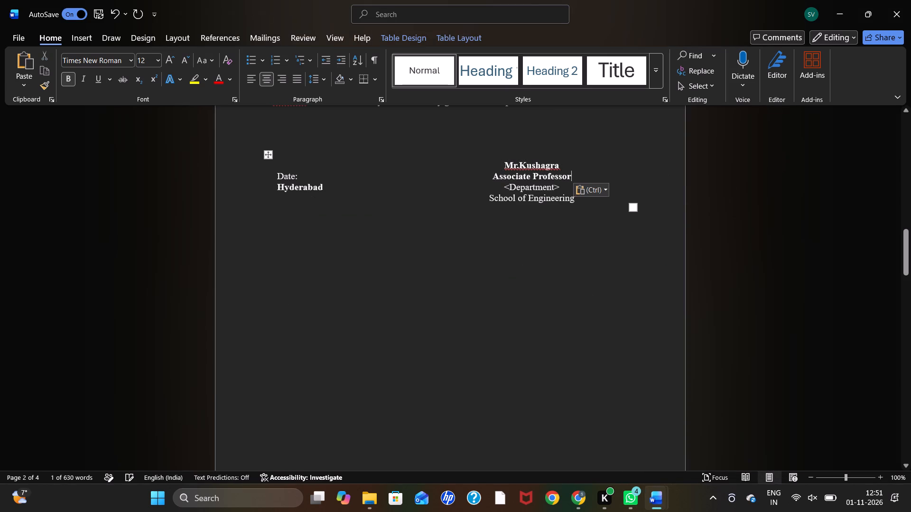
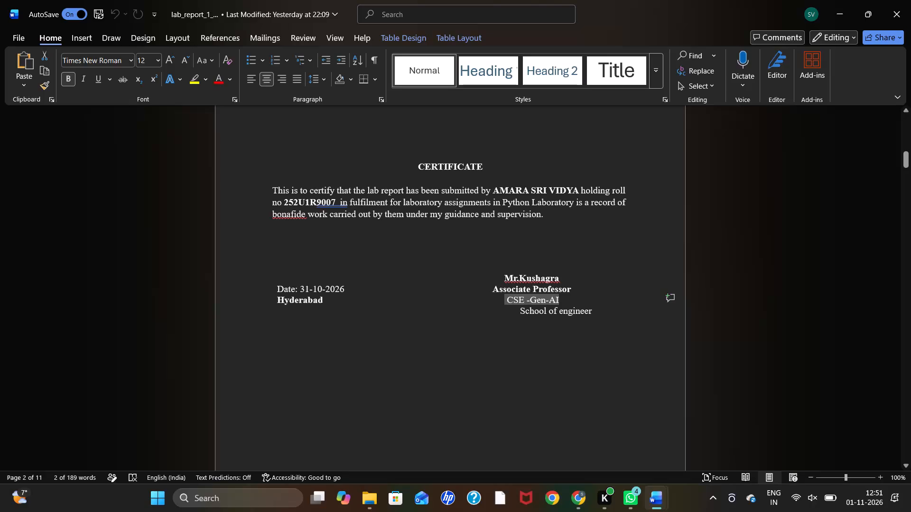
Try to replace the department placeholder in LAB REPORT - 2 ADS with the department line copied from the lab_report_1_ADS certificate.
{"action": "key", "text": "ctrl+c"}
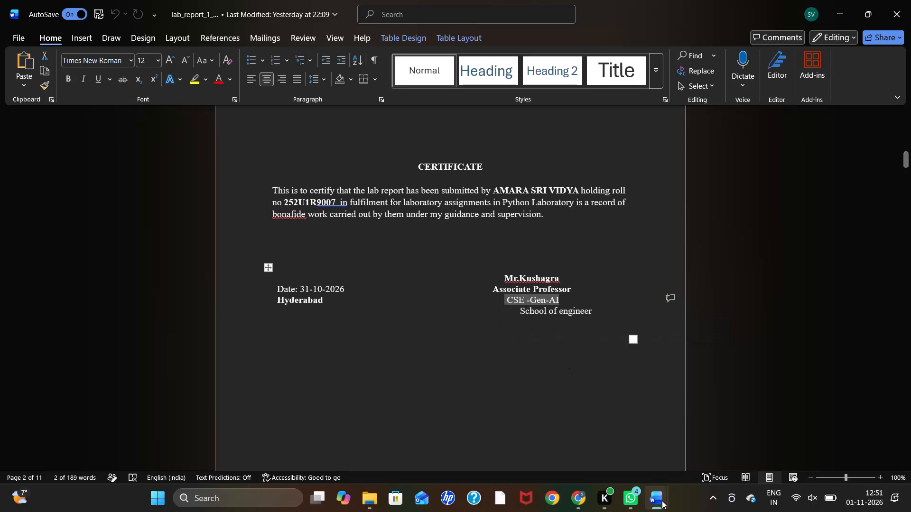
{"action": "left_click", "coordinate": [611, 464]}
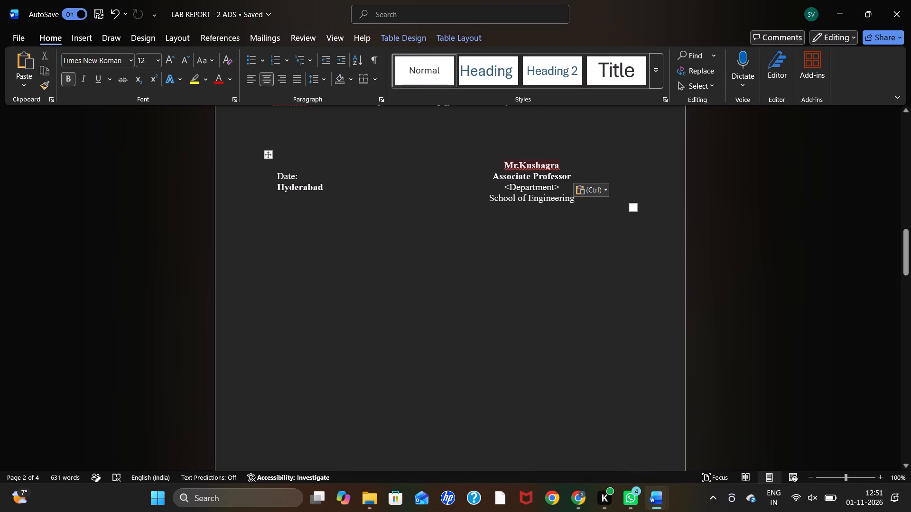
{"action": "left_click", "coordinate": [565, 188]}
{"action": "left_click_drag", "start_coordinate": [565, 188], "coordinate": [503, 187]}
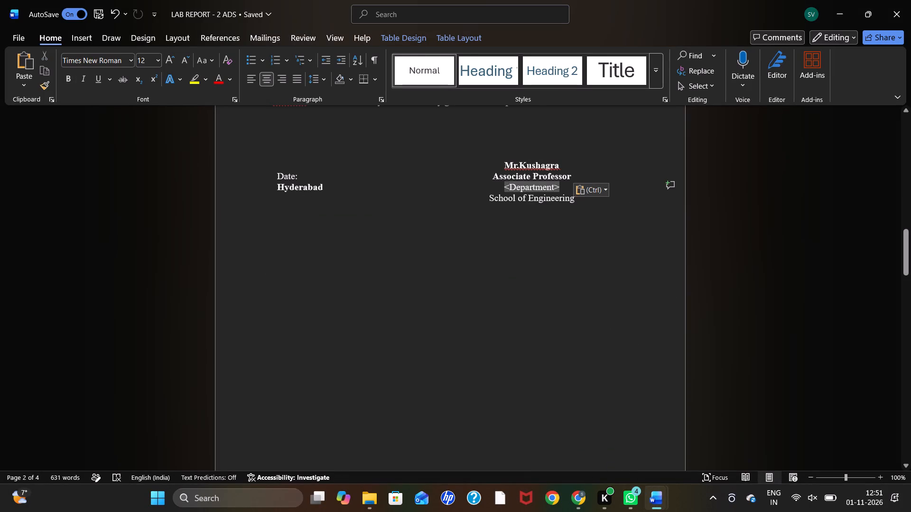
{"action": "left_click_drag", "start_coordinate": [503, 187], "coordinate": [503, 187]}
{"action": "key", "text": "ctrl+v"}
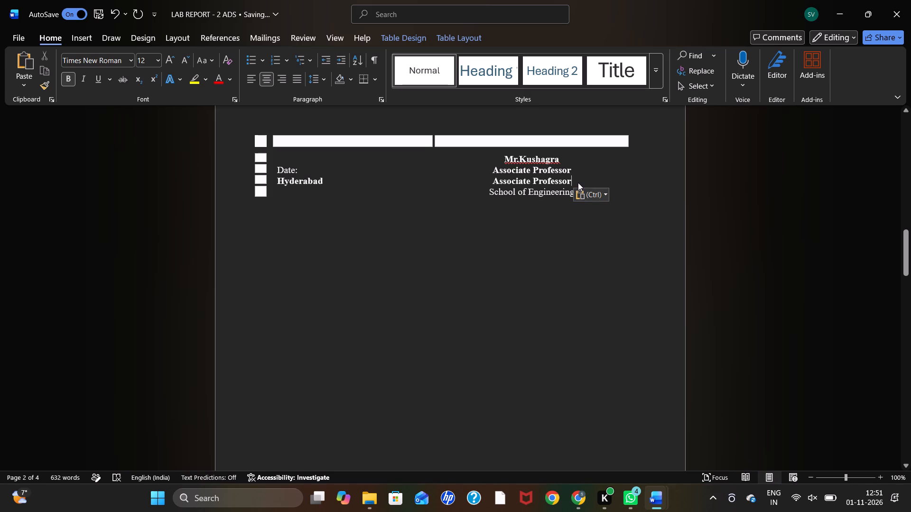
Clear the wrongly pasted text from the certificate's department line and enter CSE GEN – AI instead.
{"action": "key", "text": "BackSpace"}
{"action": "key", "text": "BackSpace"}
{"action": "key", "text": "BackSpace"}
{"action": "key", "text": "BackSpace"}
{"action": "key", "text": "BackSpace"}
{"action": "key", "text": "BackSpace"}
{"action": "key", "text": "BackSpace"}
{"action": "key", "text": "BackSpace"}
{"action": "key", "text": "BackSpace"}
{"action": "key", "text": "BackSpace"}
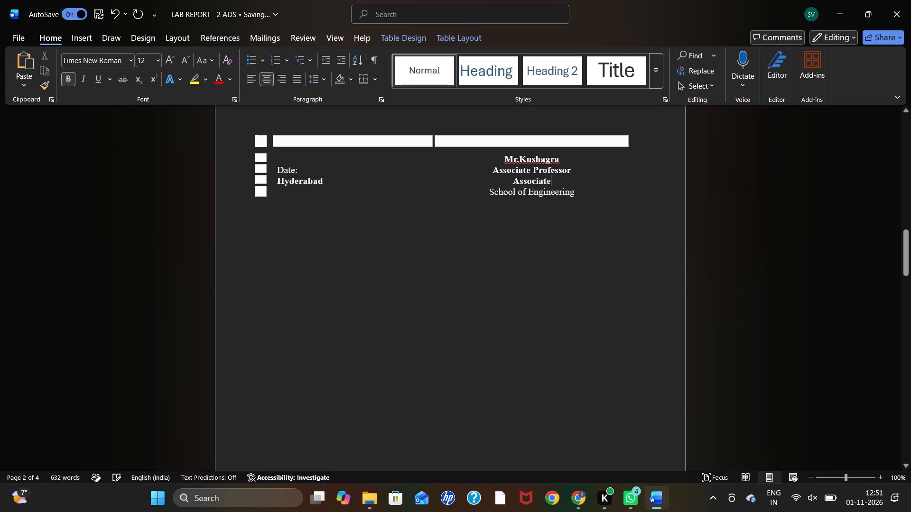
{"action": "key", "text": "BackSpace"}
{"action": "key", "text": "BackSpace"}
{"action": "key", "text": "BackSpace"}
{"action": "key", "text": "BackSpace"}
{"action": "key", "text": "BackSpace"}
{"action": "key", "text": "BackSpace"}
{"action": "key", "text": "BackSpace"}
{"action": "key", "text": "BackSpace"}
{"action": "key", "text": "BackSpace"}
{"action": "type", "text": "CSE GEN - AI"}
{"action": "key", "text": "space"}
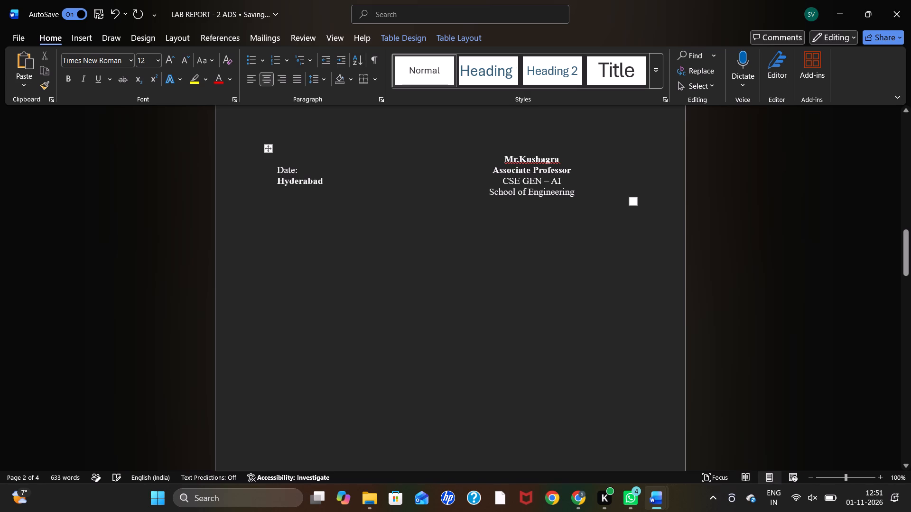
Fill in the certificate date as 01-11-2026.
{"action": "scroll", "coordinate": [574, 217], "scroll_direction": "up", "scroll_amount": 3}
{"action": "left_click", "coordinate": [308, 340]}
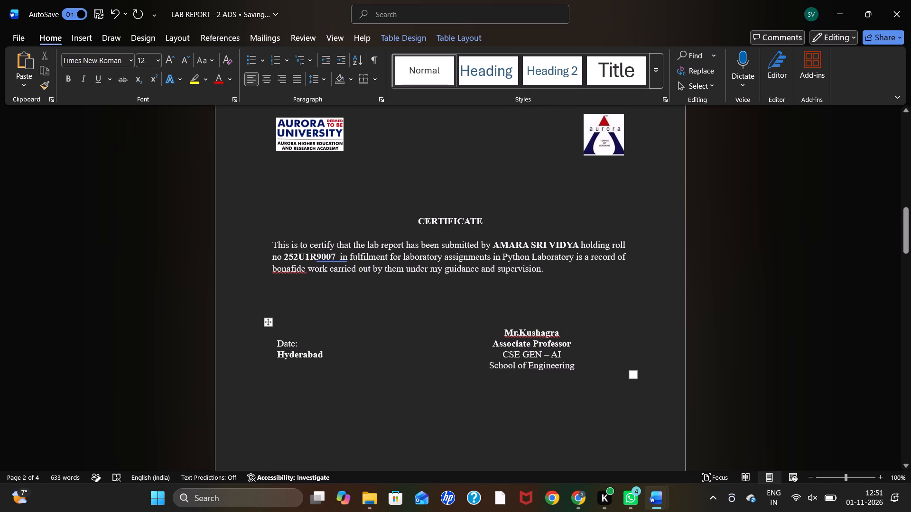
{"action": "type", "text": "01-"}
{"action": "type", "text": "11"}
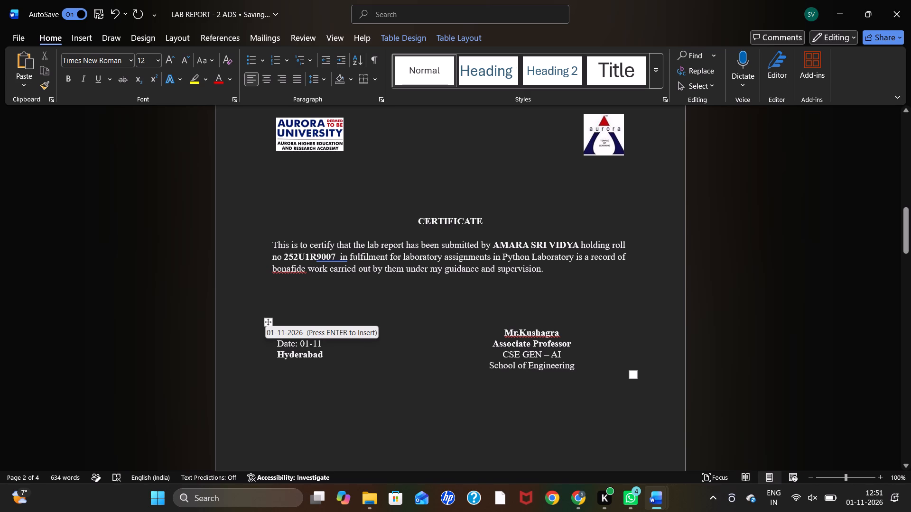
{"action": "type", "text": "-2026"}
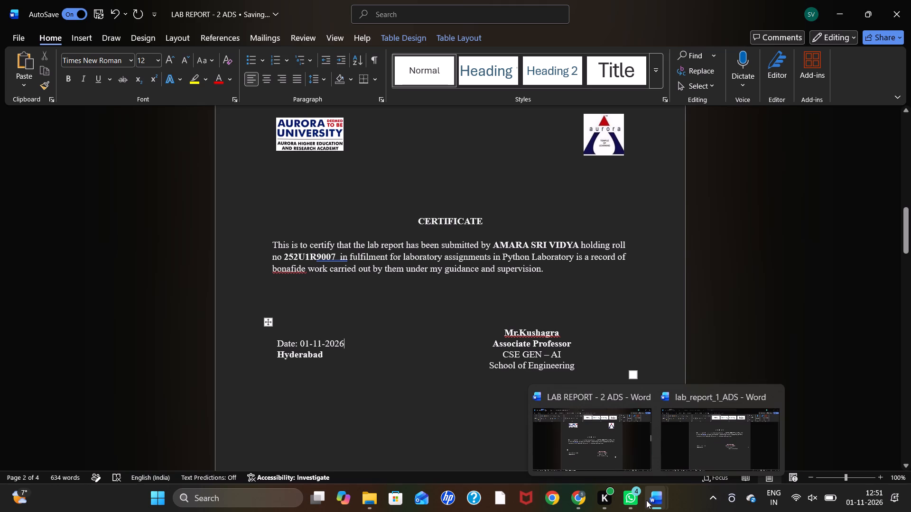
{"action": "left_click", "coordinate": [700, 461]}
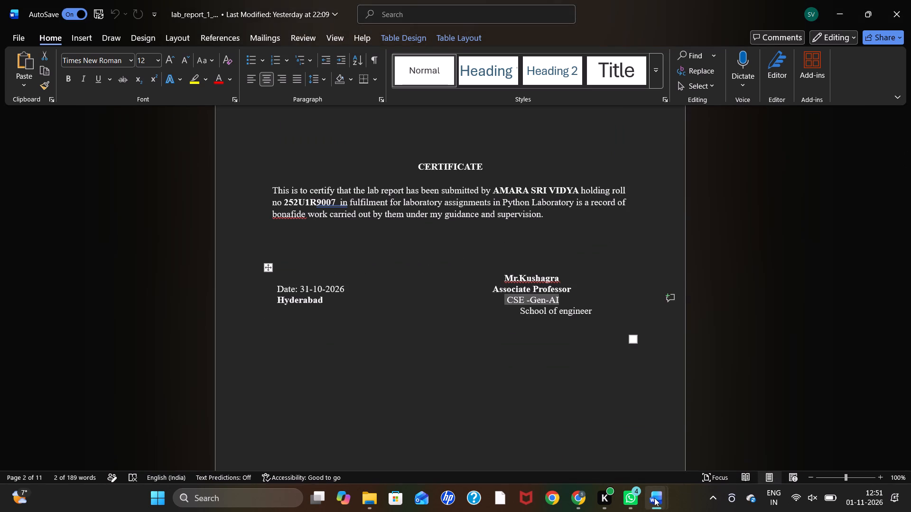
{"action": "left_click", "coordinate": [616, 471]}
Apply the grammar suggestion that leaves a single space after the roll number in the certificate paragraph.
{"action": "scroll", "coordinate": [487, 396], "scroll_direction": "up", "scroll_amount": 1}
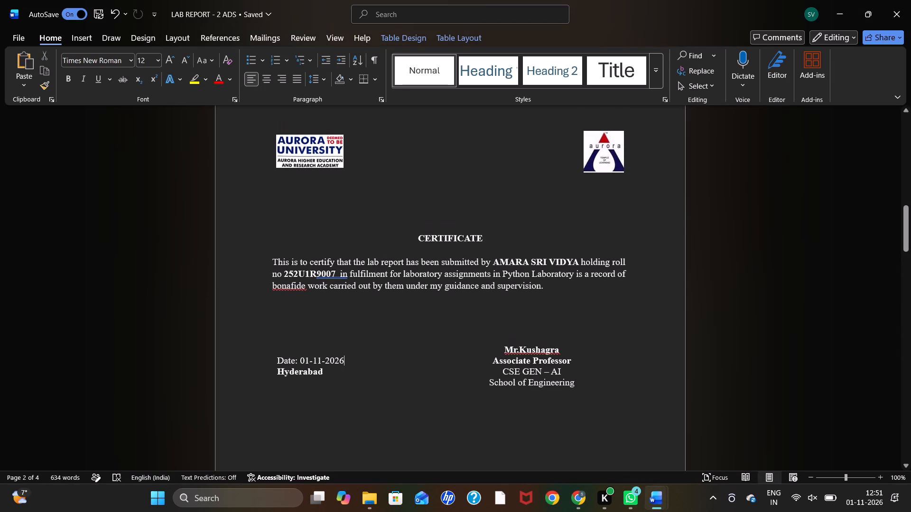
{"action": "left_click", "coordinate": [338, 276]}
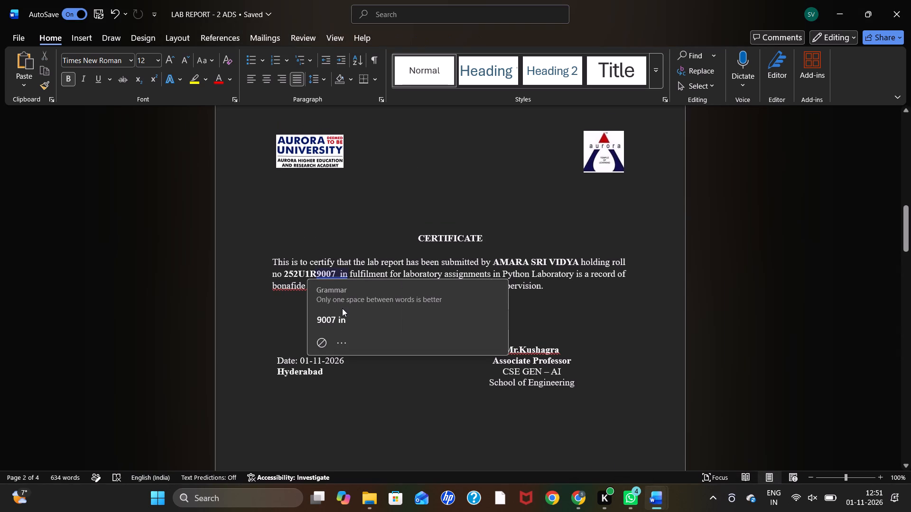
{"action": "left_click", "coordinate": [342, 308]}
{"action": "left_click", "coordinate": [338, 316]}
Review the filled-in details on the cover and certificate pages of LAB REPORT - 2 ADS.
{"action": "scroll", "coordinate": [374, 350], "scroll_direction": "down", "scroll_amount": 1}
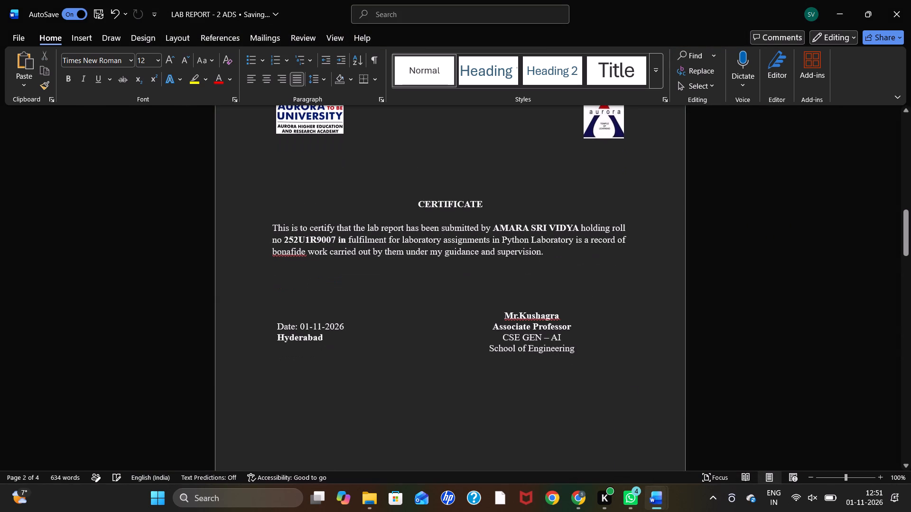
{"action": "scroll", "coordinate": [374, 350], "scroll_direction": "down", "scroll_amount": 1}
{"action": "scroll", "coordinate": [374, 350], "scroll_direction": "up", "scroll_amount": 2}
{"action": "scroll", "coordinate": [374, 350], "scroll_direction": "down", "scroll_amount": 1}
{"action": "scroll", "coordinate": [374, 350], "scroll_direction": "up", "scroll_amount": 5}
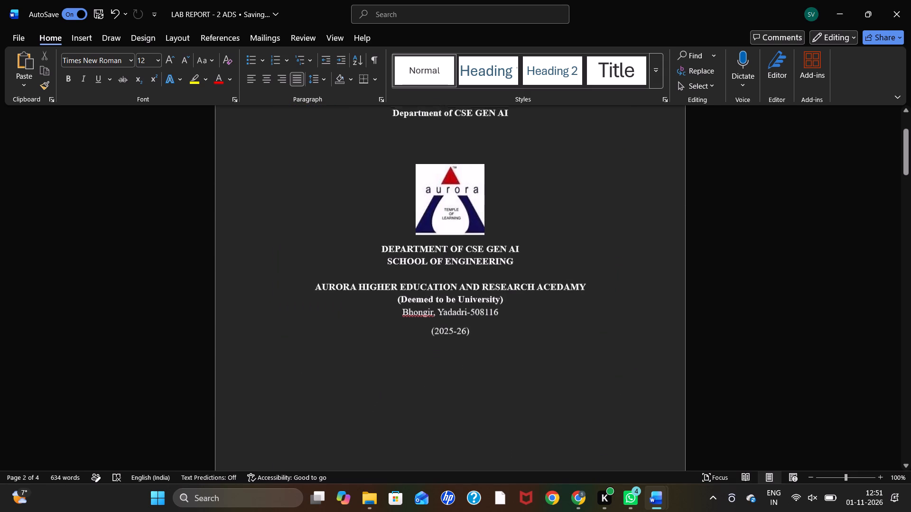
{"action": "scroll", "coordinate": [374, 350], "scroll_direction": "up", "scroll_amount": 1}
{"action": "scroll", "coordinate": [374, 350], "scroll_direction": "down", "scroll_amount": 6}
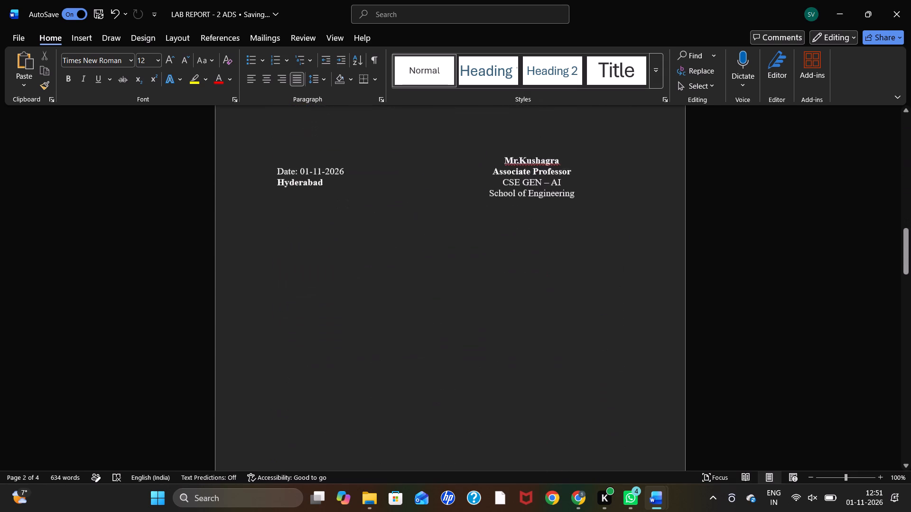
Add a hyphen to the department line below the cover page logo so it reads DEPARTMENT OF CSE GEN- AI.
{"action": "scroll", "coordinate": [374, 350], "scroll_direction": "up", "scroll_amount": 4}
{"action": "scroll", "coordinate": [369, 289], "scroll_direction": "up", "scroll_amount": 2}
{"action": "scroll", "coordinate": [449, 231], "scroll_direction": "up", "scroll_amount": 2}
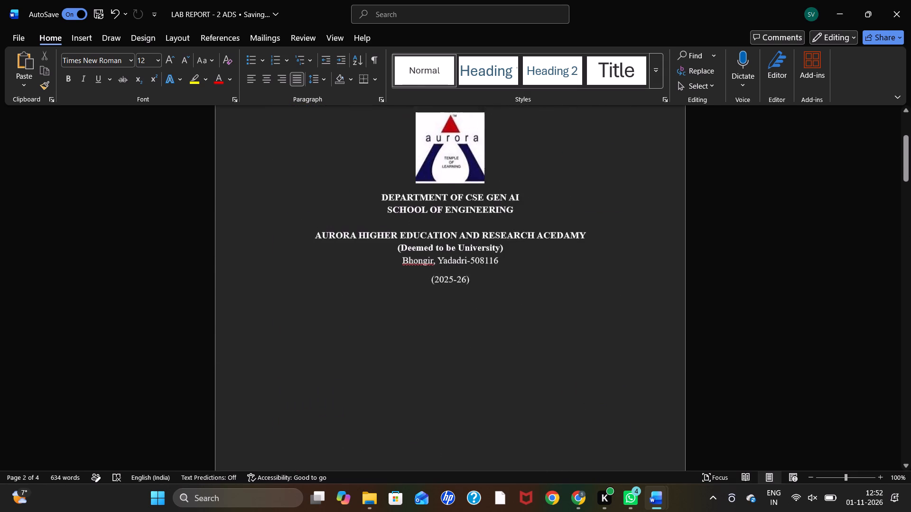
{"action": "left_click", "coordinate": [511, 205]}
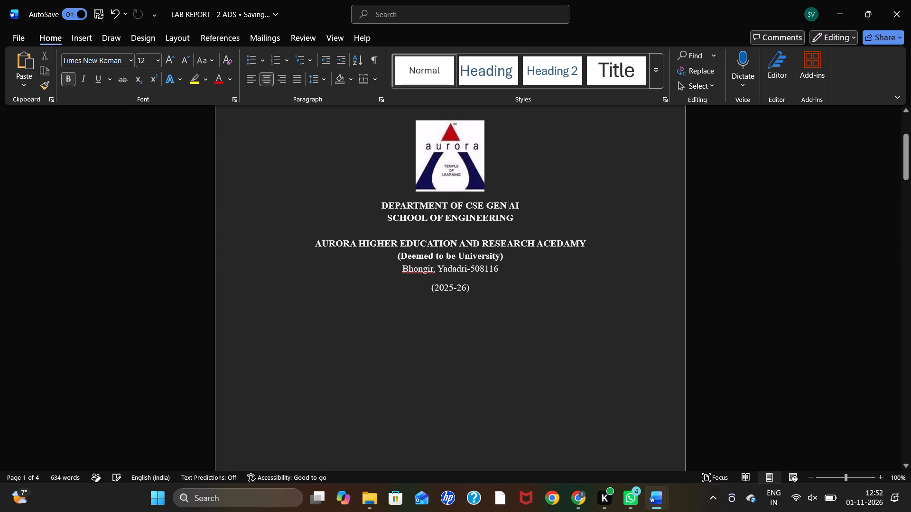
{"action": "key", "text": "BackSpace"}
{"action": "key", "text": "minus"}
{"action": "key", "text": "space"}
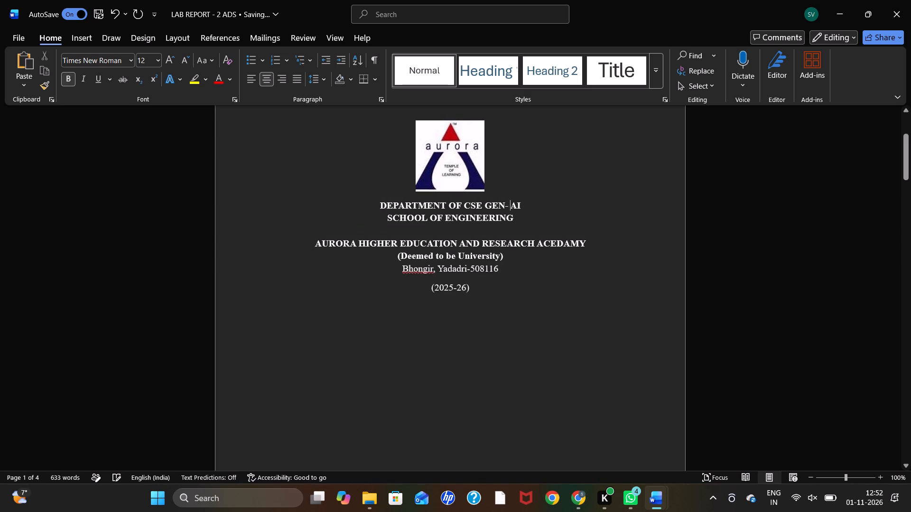
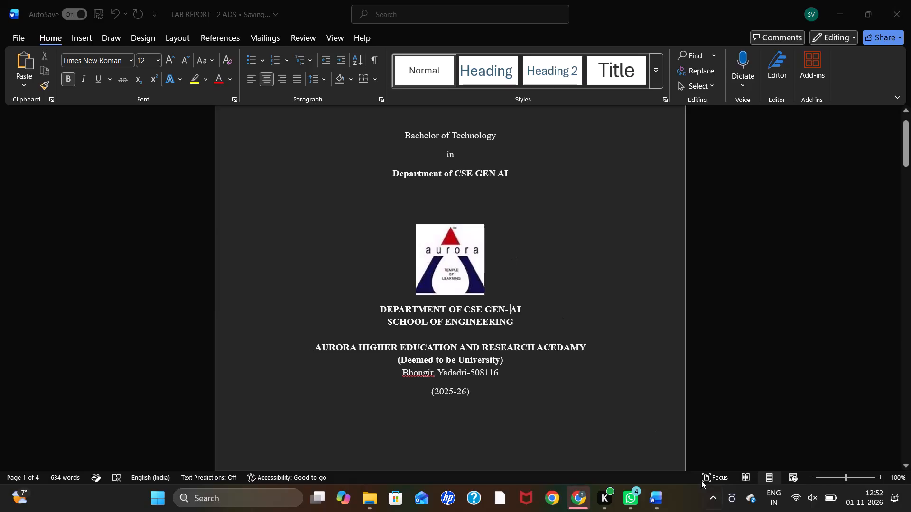
Add a hyphen to the department line above the cover page logo so it reads Department of CSE GEN- AI.
{"action": "scroll", "coordinate": [517, 325], "scroll_direction": "up", "scroll_amount": 1}
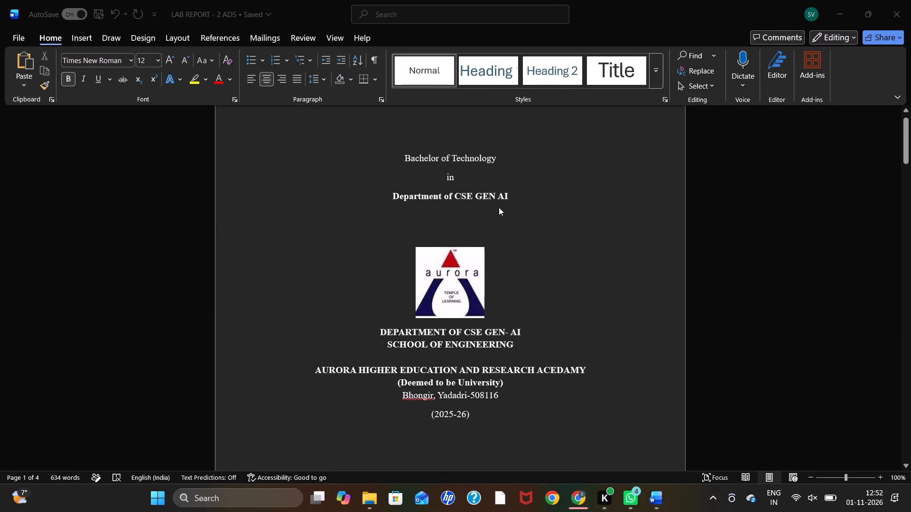
{"action": "left_click", "coordinate": [497, 194]}
{"action": "left_click", "coordinate": [502, 194]}
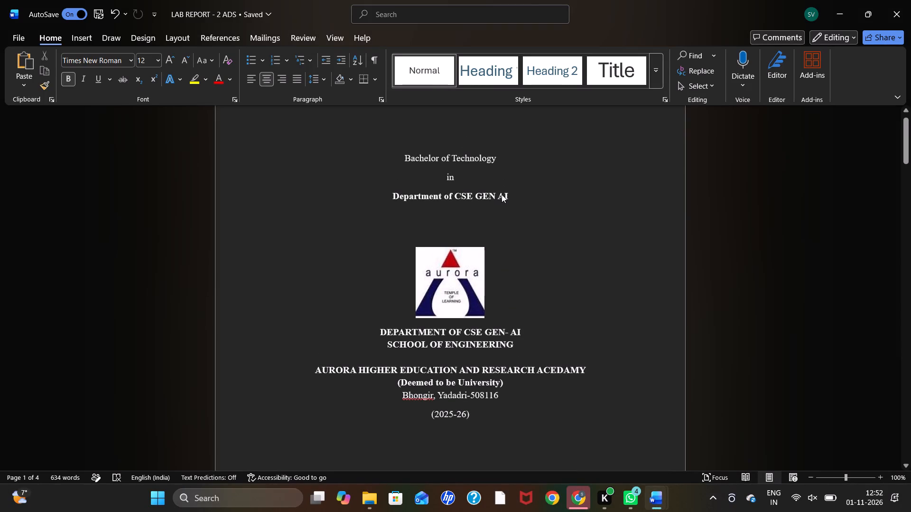
{"action": "key", "text": "Left"}
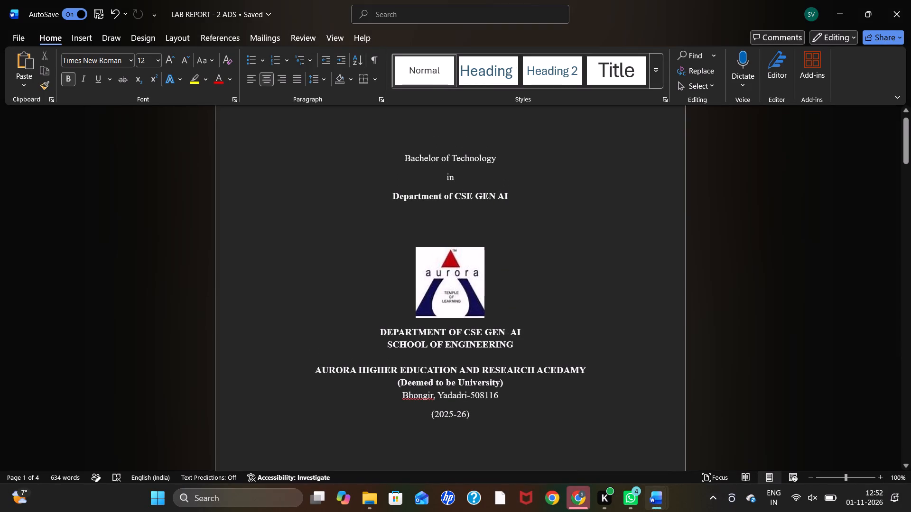
{"action": "key", "text": "BackSpace"}
{"action": "type", "text": "-"}
{"action": "key", "text": "space"}
Delete all the old program content after the certificate page, from question 1 with its code and output image through question 25.
{"action": "scroll", "coordinate": [501, 231], "scroll_direction": "down", "scroll_amount": 3}
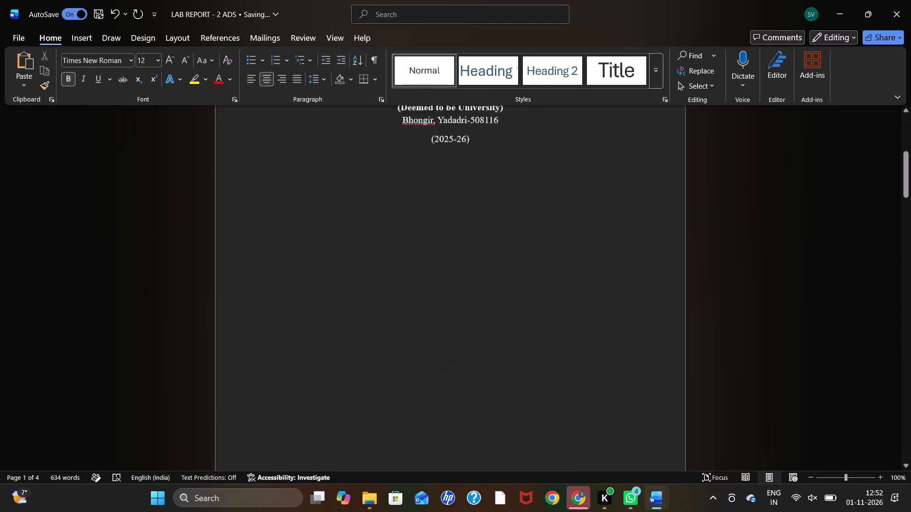
{"action": "scroll", "coordinate": [501, 231], "scroll_direction": "down", "scroll_amount": 5}
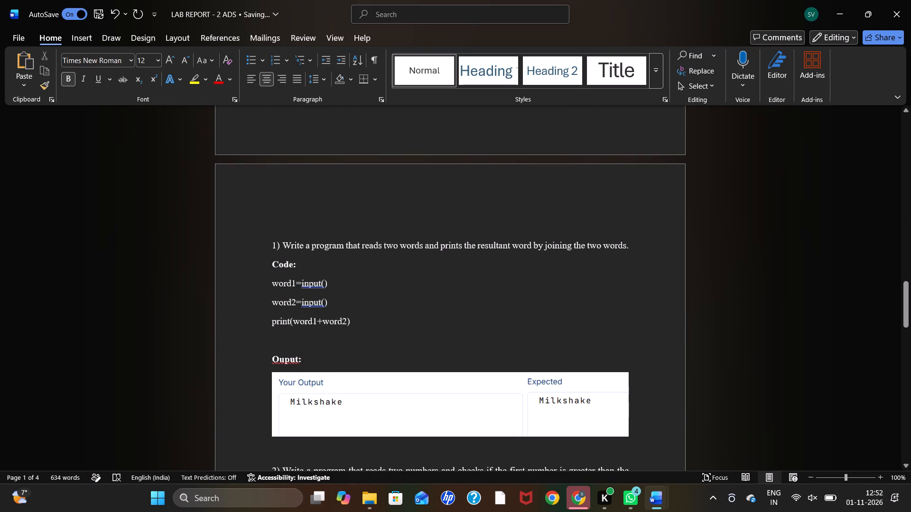
{"action": "left_click_drag", "start_coordinate": [274, 236], "coordinate": [295, 496]}
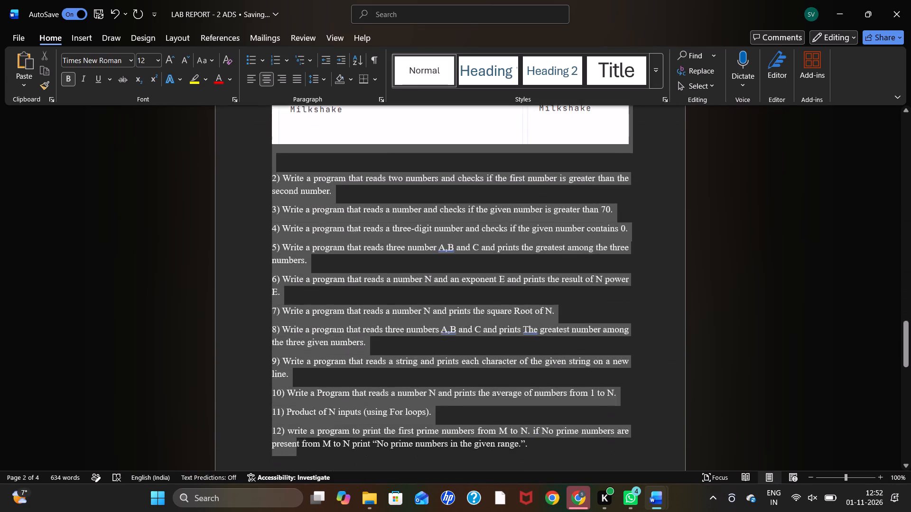
{"action": "left_click_drag", "start_coordinate": [295, 496], "coordinate": [309, 381]}
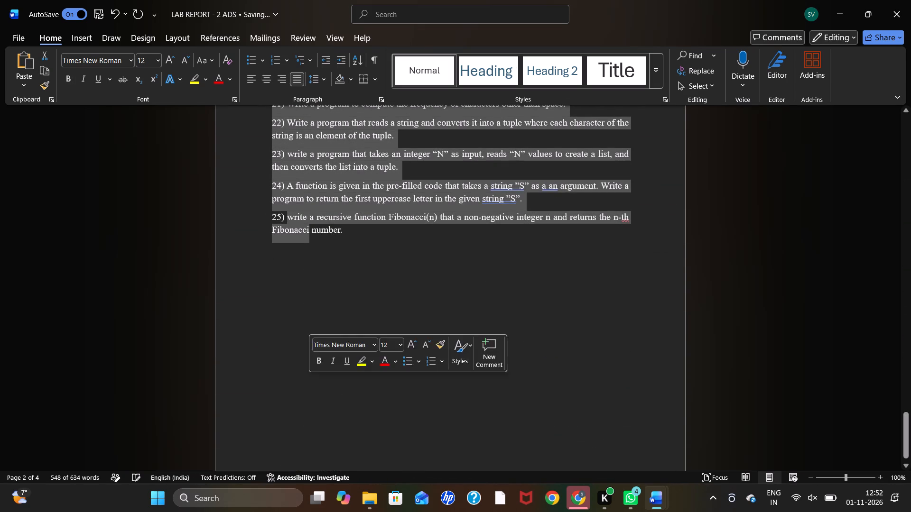
{"action": "key", "text": "BackSpace"}
{"action": "scroll", "coordinate": [309, 381], "scroll_direction": "up", "scroll_amount": 1}
{"action": "left_click", "coordinate": [325, 278]}
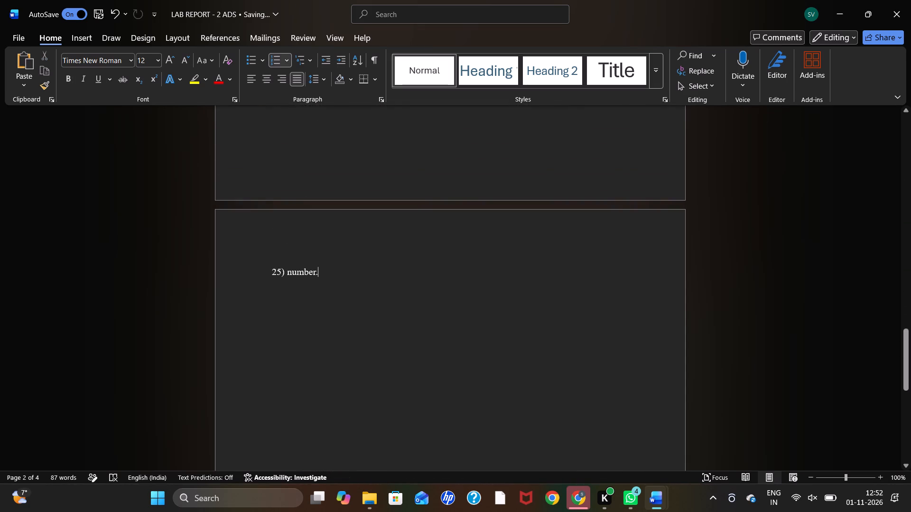
{"action": "key", "text": "BackSpace"}
{"action": "key", "text": "BackSpace"}
{"action": "key", "text": "BackSpace"}
{"action": "key", "text": "BackSpace"}
{"action": "key", "text": "BackSpace"}
{"action": "key", "text": "BackSpace"}
{"action": "key", "text": "BackSpace"}
{"action": "key", "text": "BackSpace"}
{"action": "key", "text": "BackSpace"}
{"action": "key", "text": "BackSpace"}
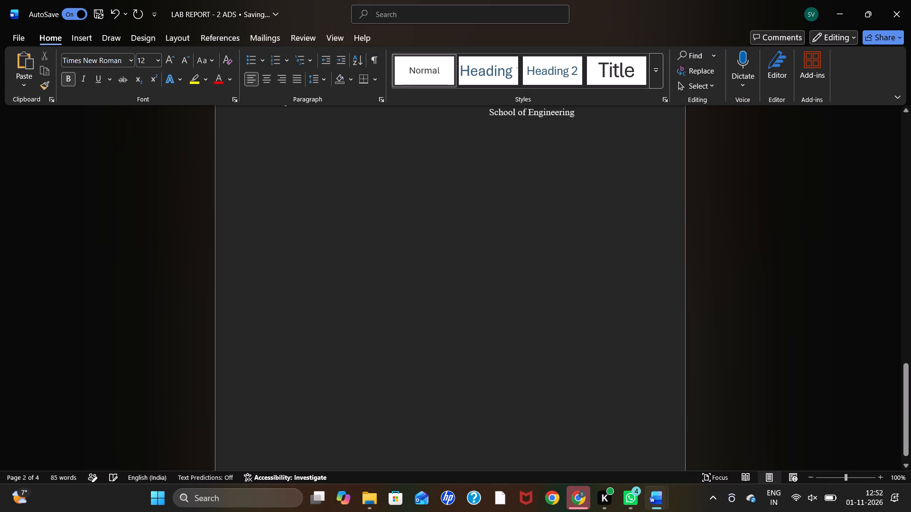
Add blank lines below the certificate content until the cursor sits at the top of a new page.
{"action": "key", "text": "Return"}
{"action": "key", "text": "Return"}
{"action": "key", "text": "Return"}
{"action": "key", "text": "Return"}
{"action": "key", "text": "Return"}
{"action": "key", "text": "Return"}
{"action": "key", "text": "Return"}
{"action": "key", "text": "Return"}
{"action": "key", "text": "Return"}
{"action": "key", "text": "Return"}
{"action": "key", "text": "Return"}
{"action": "key", "text": "Return"}
{"action": "key", "text": "Return"}
{"action": "key", "text": "Return"}
{"action": "key", "text": "Return"}
{"action": "key", "text": "Return"}
{"action": "key", "text": "Return"}
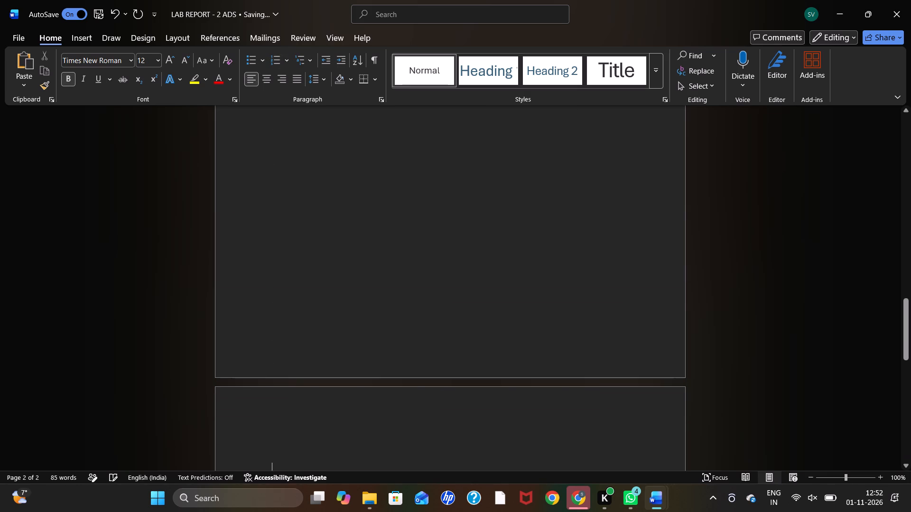
{"action": "key", "text": "BackSpace"}
{"action": "key", "text": "BackSpace"}
{"action": "key", "text": "Return"}
Enter the bold heading MODULE - 2 at the top of the new page and start a line below it.
{"action": "type", "text": "MODULE - 2"}
{"action": "key", "text": "space"}
{"action": "key", "text": "Return"}
Switch to the course page in Chrome, open the first Coding Practice of Module II: Linked Lists, and submit the Face ID verification.
{"action": "left_click", "coordinate": [575, 453]}
{"action": "left_click", "coordinate": [326, 0]}
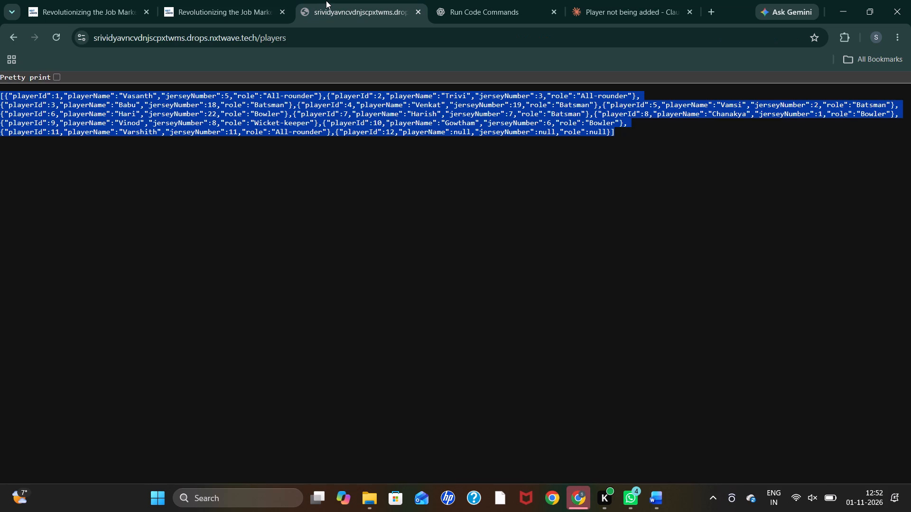
{"action": "left_click", "coordinate": [207, 5]}
{"action": "left_click", "coordinate": [55, 0]}
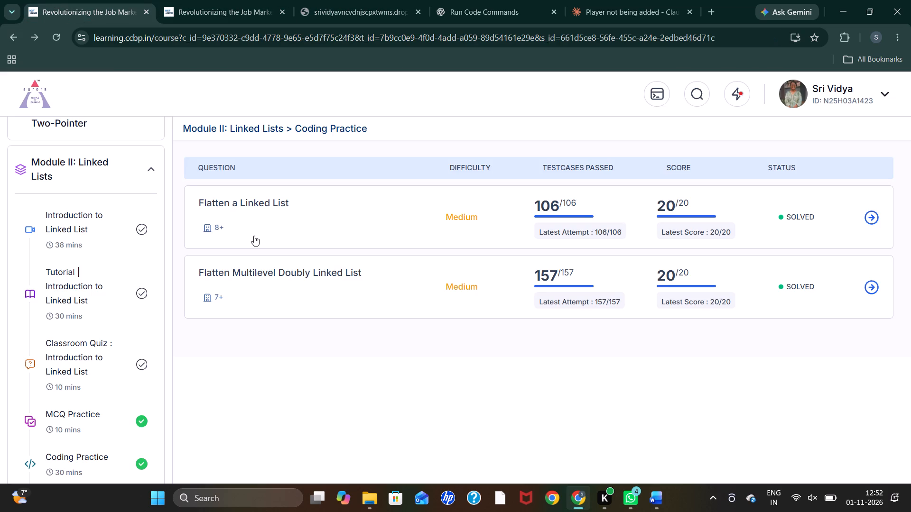
{"action": "scroll", "coordinate": [99, 319], "scroll_direction": "down", "scroll_amount": 2}
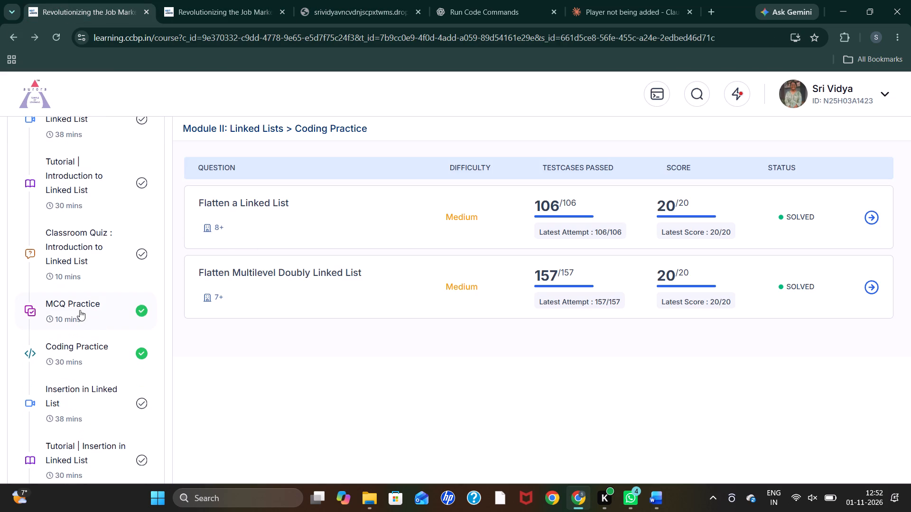
{"action": "left_click", "coordinate": [75, 366]}
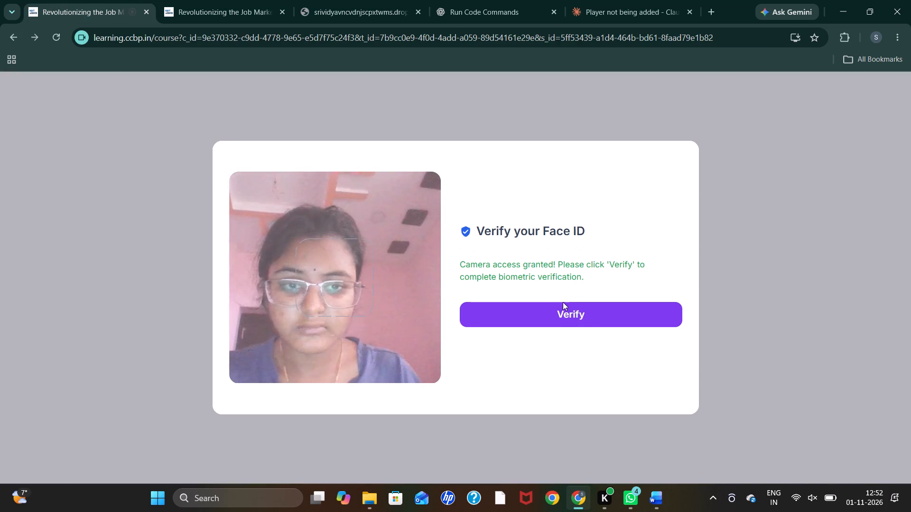
{"action": "left_click", "coordinate": [564, 317]}
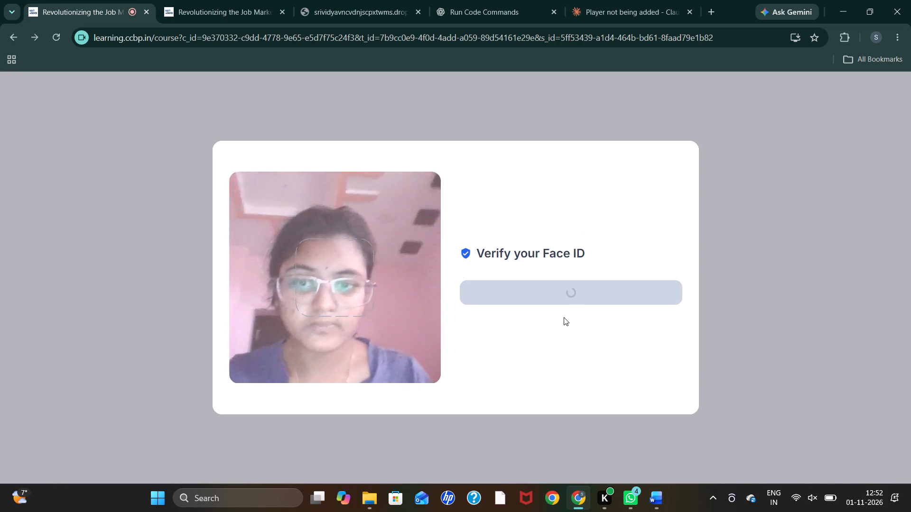
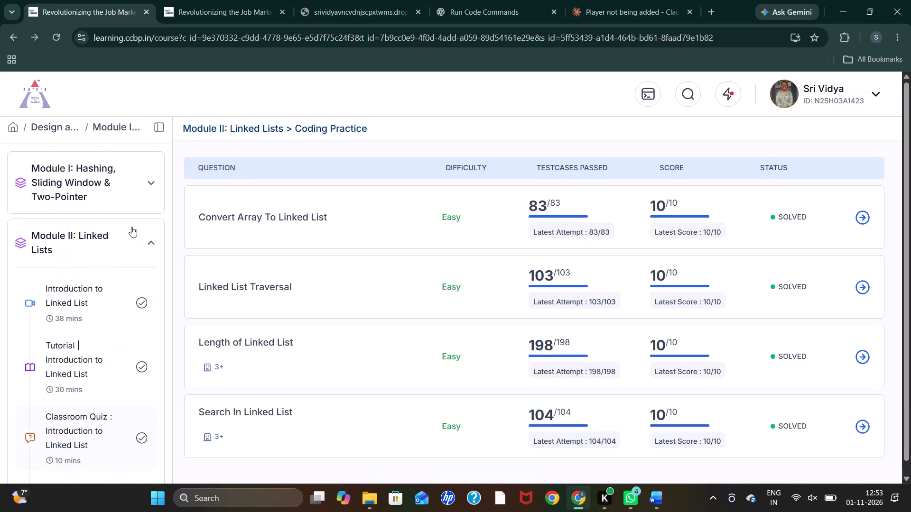
Look through the Module II: Linked Lists outline and select its first Coding Practice, which follows the MCQ Practice.
{"action": "scroll", "coordinate": [131, 227], "scroll_direction": "down", "scroll_amount": 1}
{"action": "scroll", "coordinate": [119, 313], "scroll_direction": "down", "scroll_amount": 2}
{"action": "scroll", "coordinate": [87, 207], "scroll_direction": "up", "scroll_amount": 1}
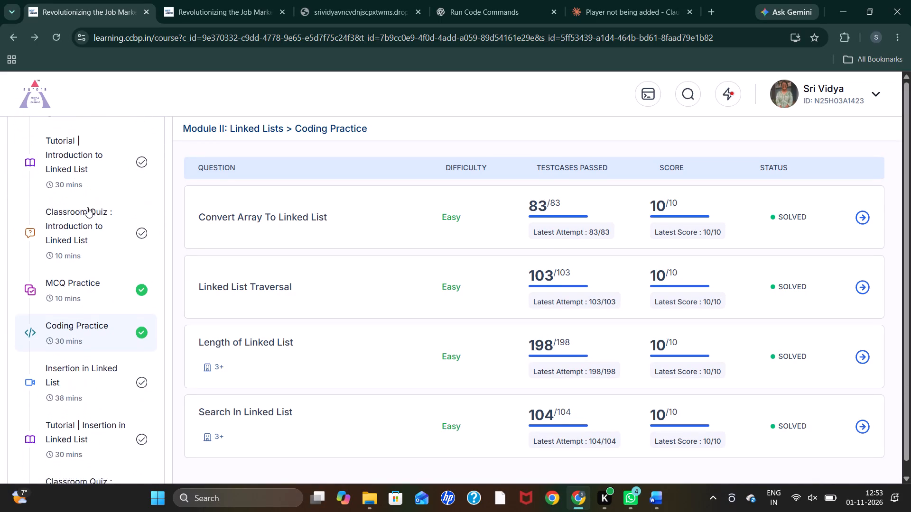
{"action": "scroll", "coordinate": [87, 207], "scroll_direction": "up", "scroll_amount": 1}
{"action": "scroll", "coordinate": [76, 128], "scroll_direction": "up", "scroll_amount": 1}
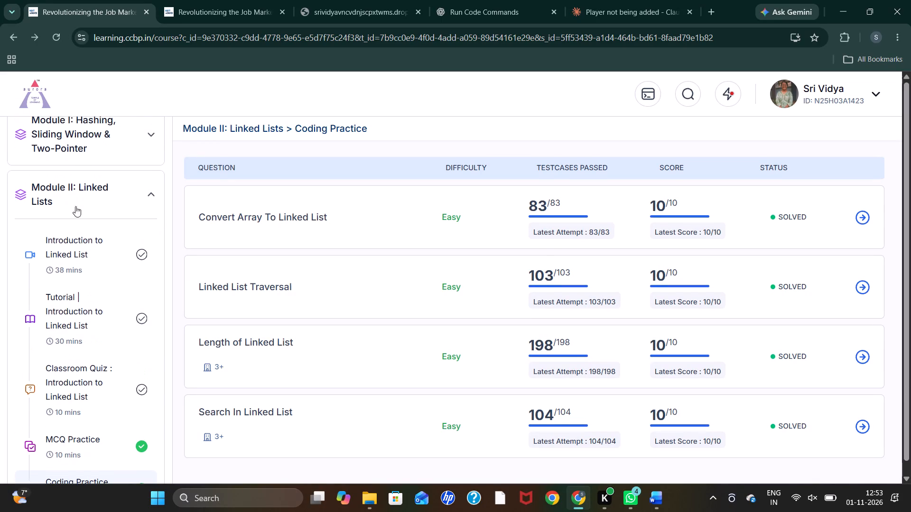
{"action": "scroll", "coordinate": [78, 397], "scroll_direction": "down", "scroll_amount": 1}
{"action": "left_click", "coordinate": [88, 456]}
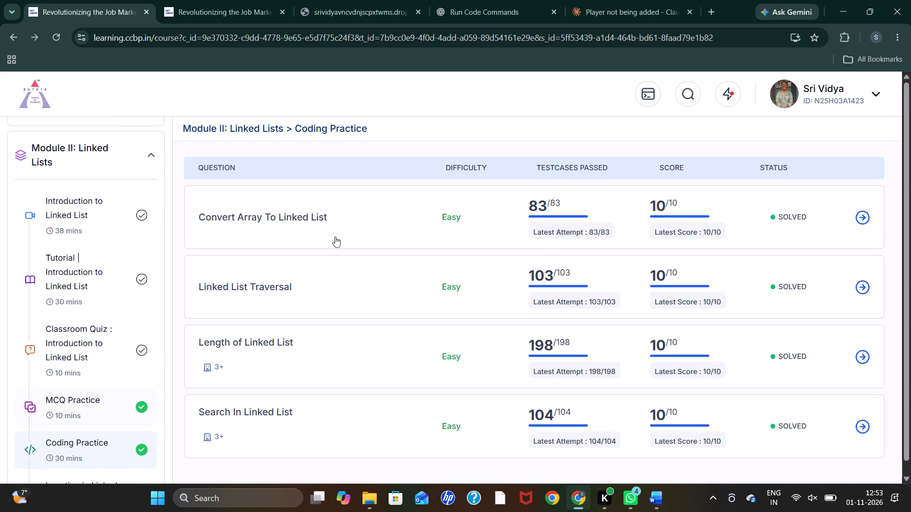
Copy the question title Convert Array To Linked List into the Word report as numbered item 1 under MODULE – 2, with an unnumbered line below.
{"action": "left_click_drag", "start_coordinate": [334, 212], "coordinate": [195, 213]}
{"action": "key", "text": "ctrl+c"}
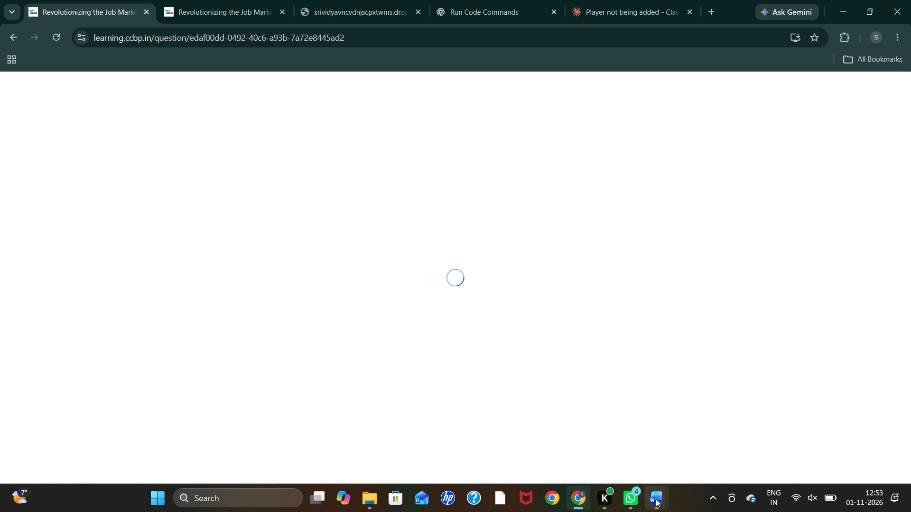
{"action": "left_click", "coordinate": [772, 397]}
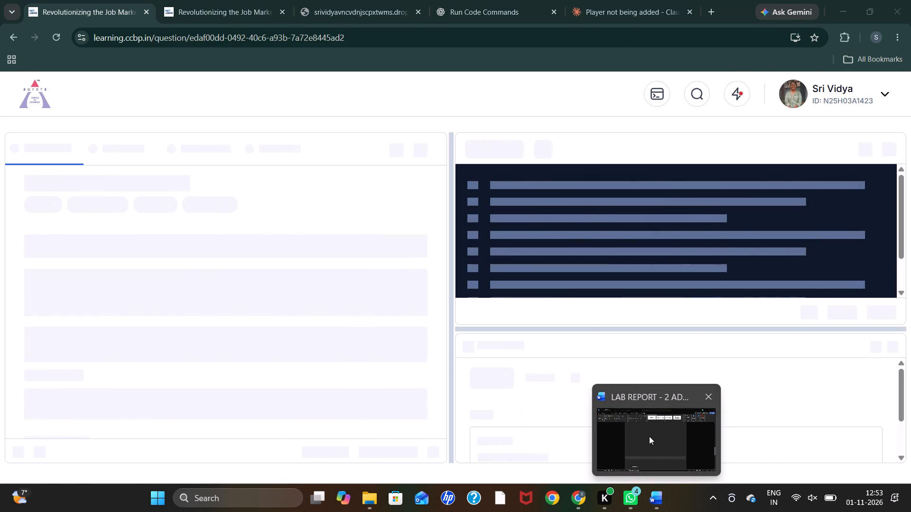
{"action": "left_click", "coordinate": [649, 436]}
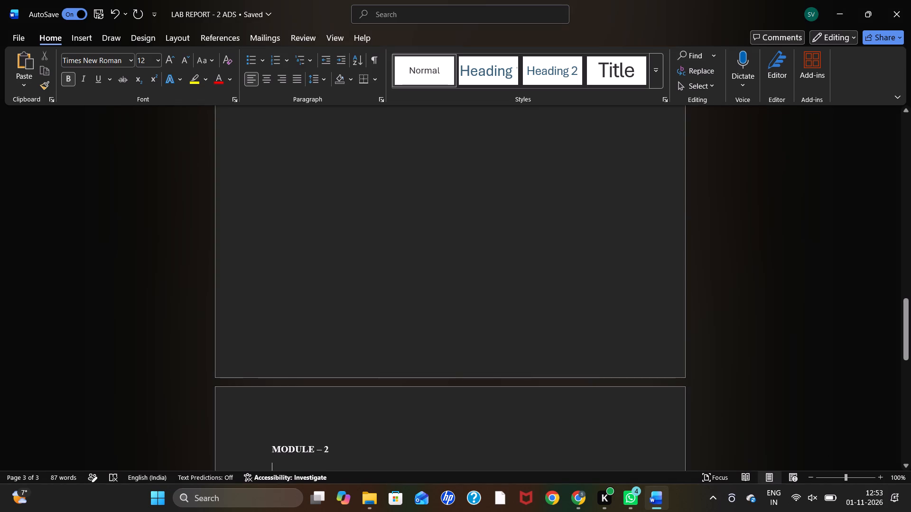
{"action": "type", "text": "1."}
{"action": "key", "text": "space"}
{"action": "key", "text": "ctrl+v"}
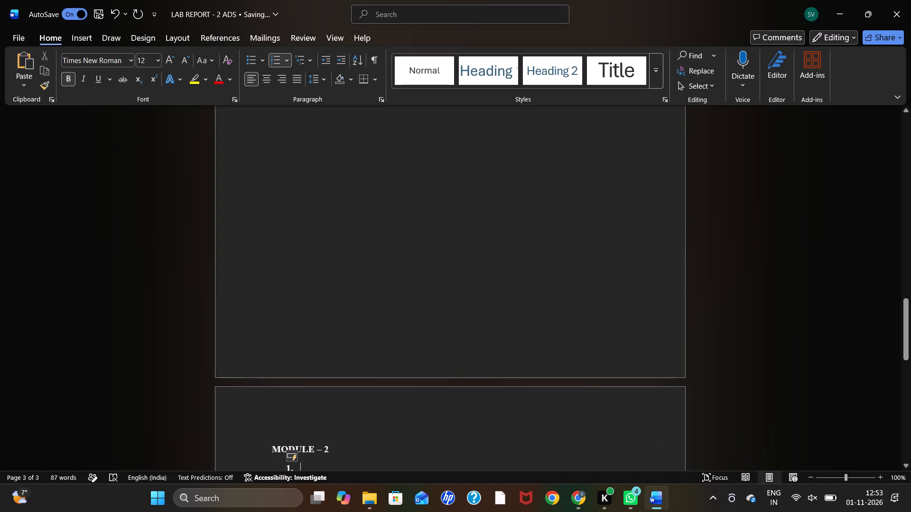
{"action": "scroll", "coordinate": [392, 431], "scroll_direction": "down", "scroll_amount": 2}
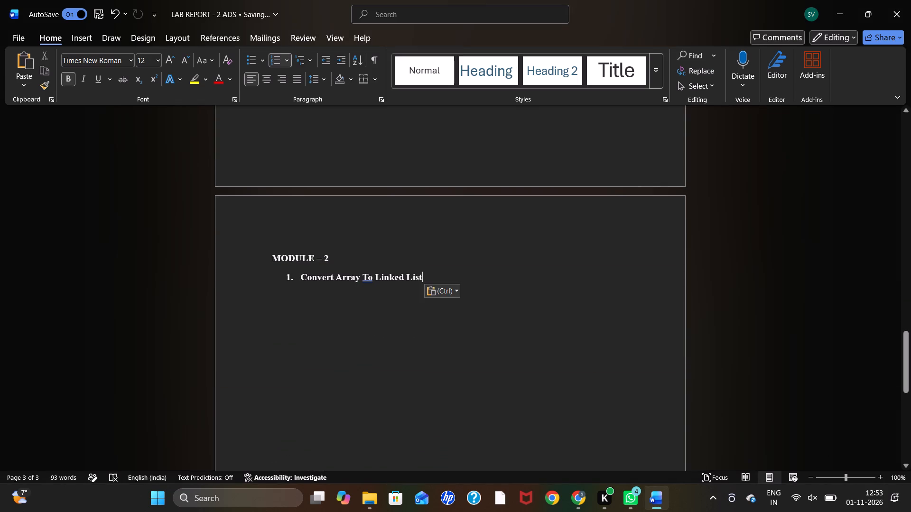
{"action": "key", "text": "Return"}
{"action": "key", "text": "BackSpace"}
{"action": "key", "text": "BackSpace"}
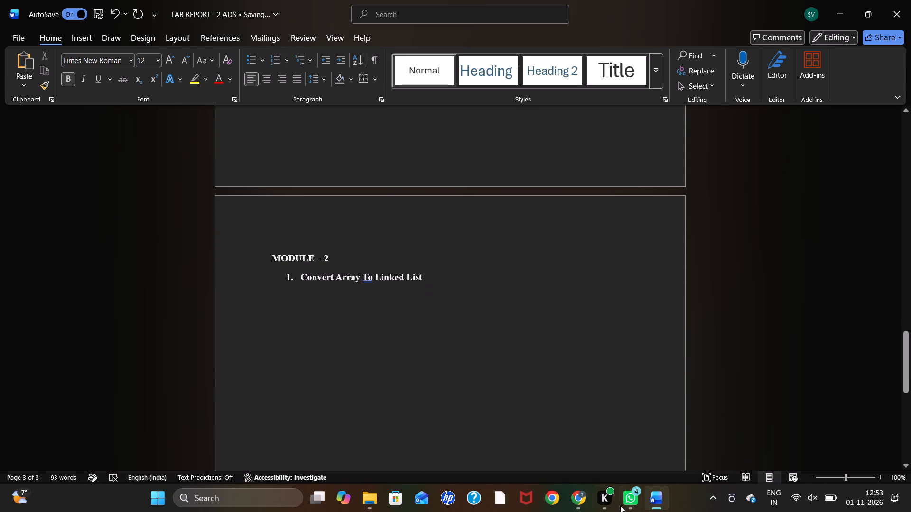
Back in Chrome, run the Convert Array To Linked List solution and capture the page area showing the description, code and output.
{"action": "left_click", "coordinate": [574, 449]}
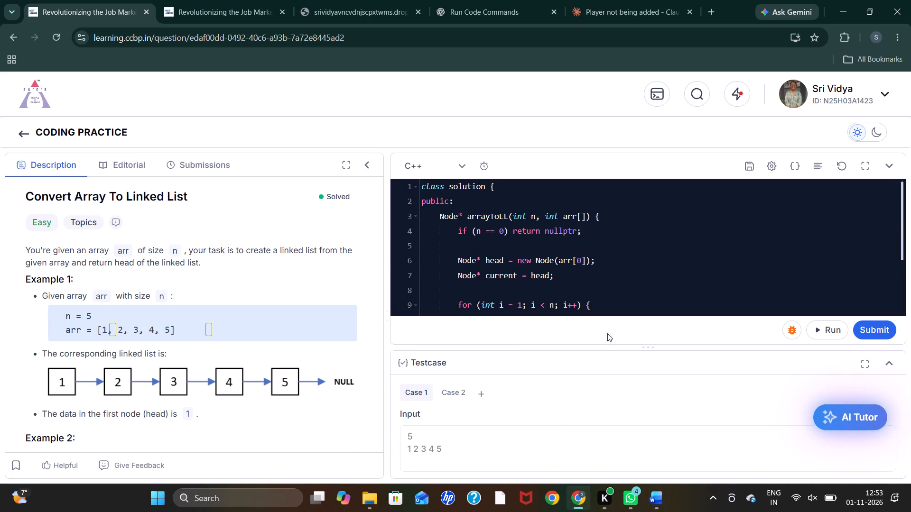
{"action": "left_click", "coordinate": [838, 332]}
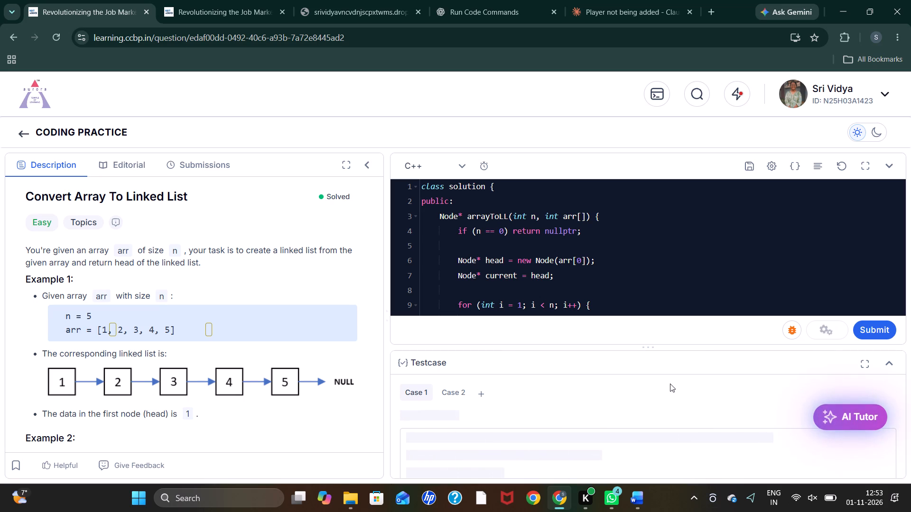
{"action": "scroll", "coordinate": [670, 384], "scroll_direction": "down", "scroll_amount": 1}
{"action": "scroll", "coordinate": [661, 426], "scroll_direction": "down", "scroll_amount": 1}
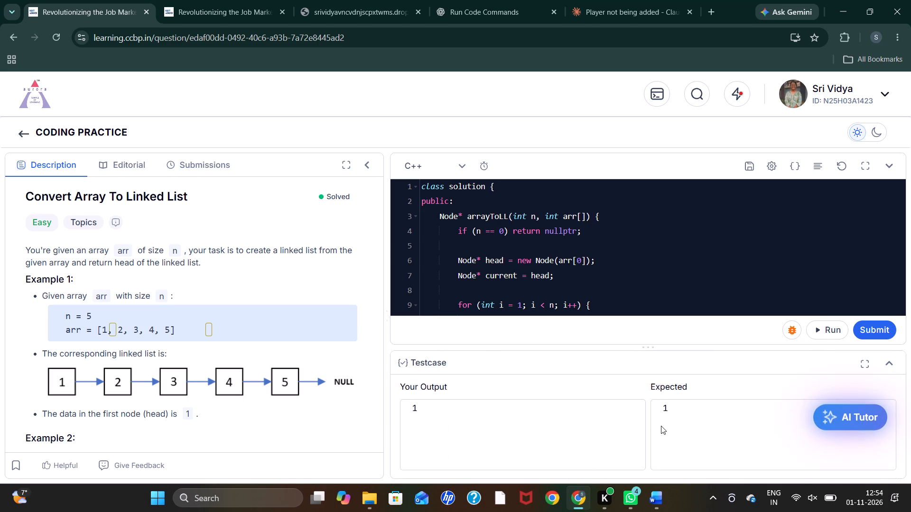
{"action": "scroll", "coordinate": [661, 426], "scroll_direction": "down", "scroll_amount": 1}
{"action": "key", "text": "Print"}
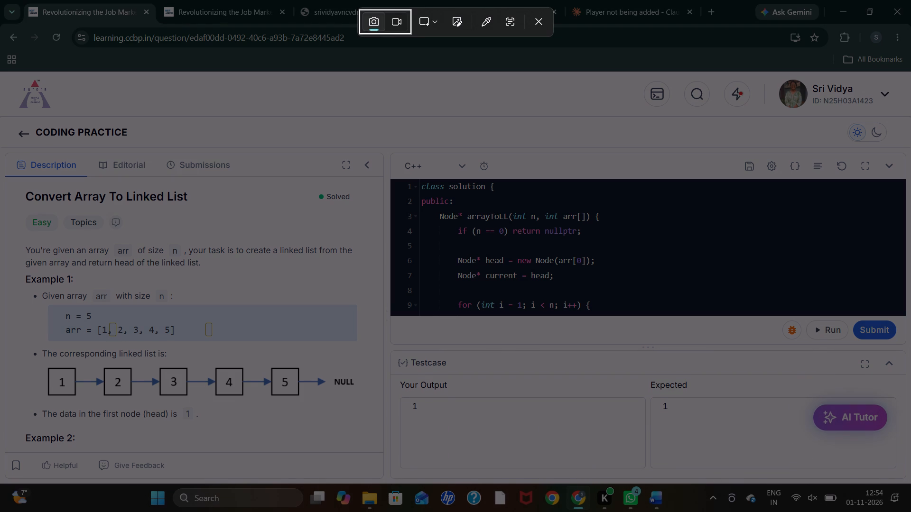
{"action": "left_click_drag", "start_coordinate": [0, 70], "coordinate": [412, 274]}
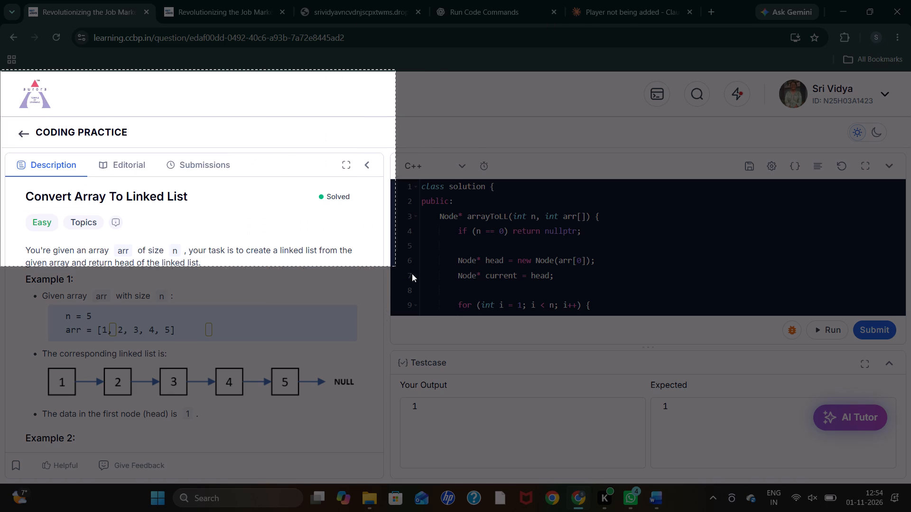
{"action": "left_click_drag", "start_coordinate": [412, 274], "coordinate": [631, 483]}
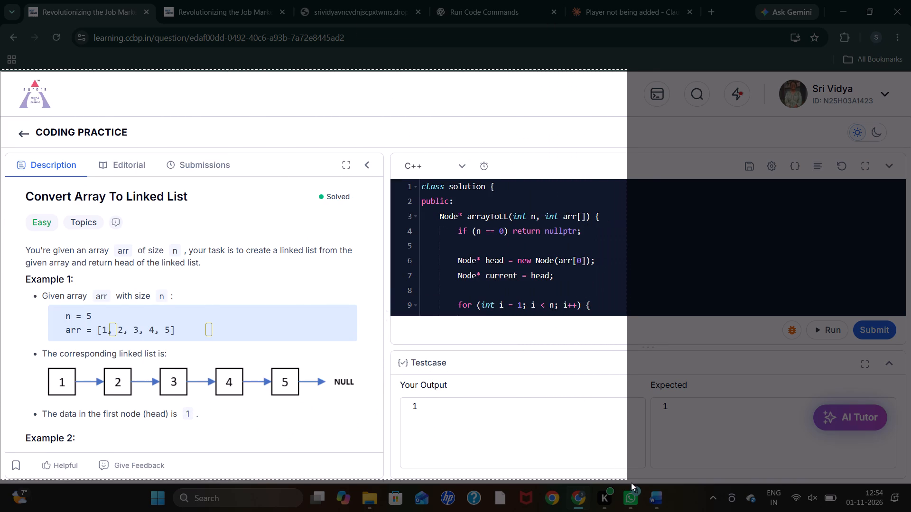
{"action": "left_click_drag", "start_coordinate": [631, 483], "coordinate": [790, 483]}
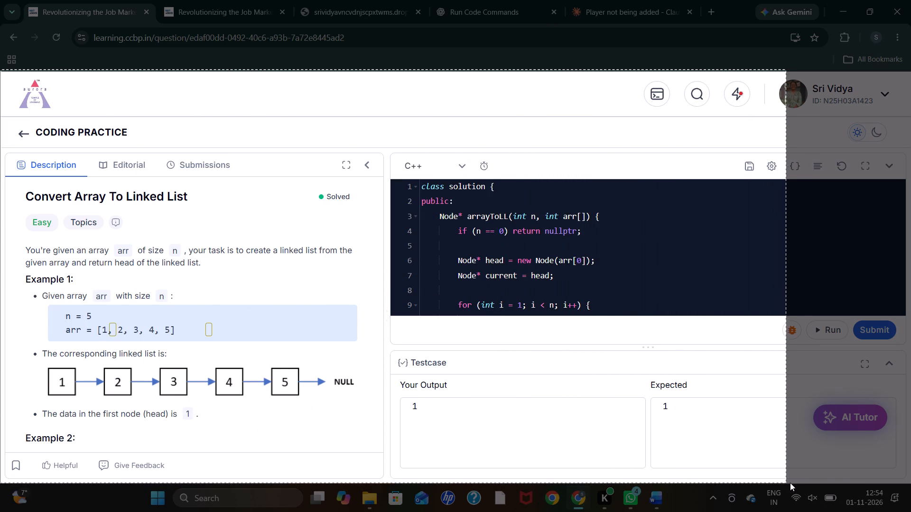
{"action": "left_click_drag", "start_coordinate": [790, 483], "coordinate": [910, 482]}
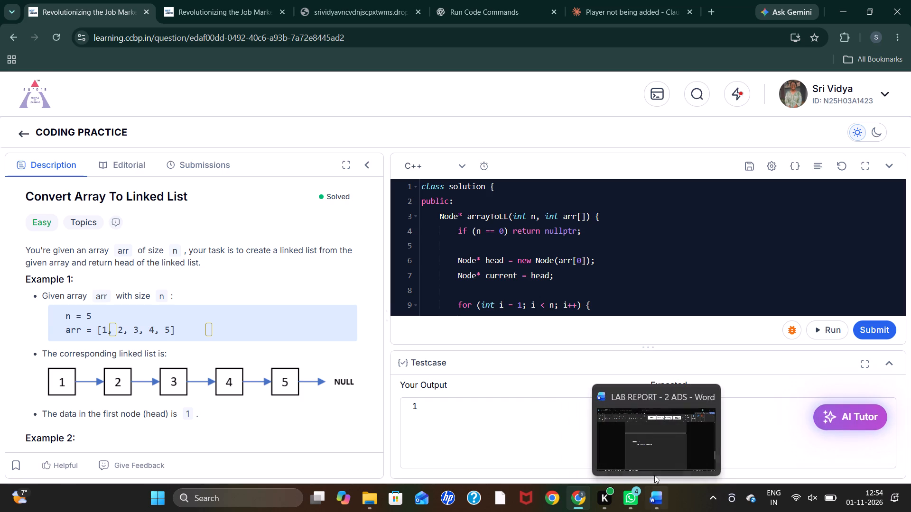
Paste the captured screenshot below item 1 in the Word report and start a line beneath it.
{"action": "left_click", "coordinate": [654, 474]}
{"action": "key", "text": "ctrl+v"}
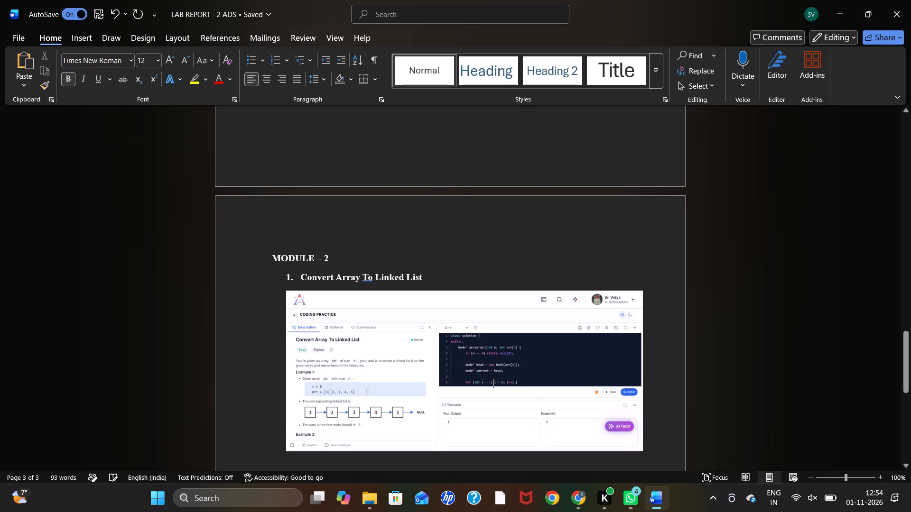
{"action": "key", "text": "Return"}
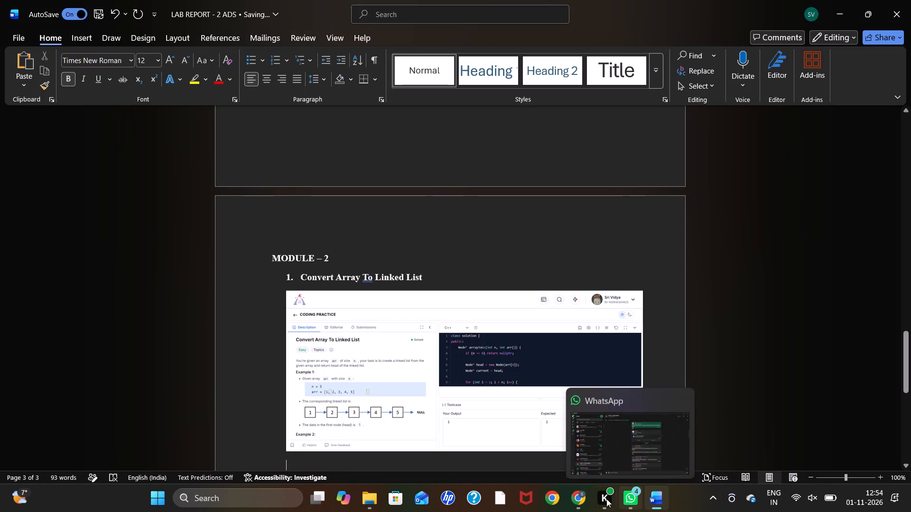
Copy the title Linked List Traversal from the Chrome question list into the Word report as numbered item 2, with an unnumbered line below.
{"action": "left_click", "coordinate": [582, 458]}
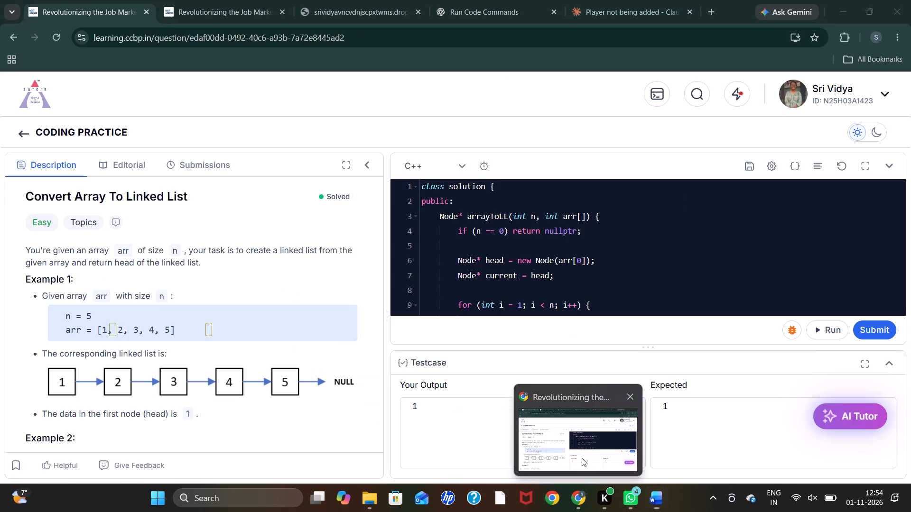
{"action": "left_click", "coordinate": [19, 137]}
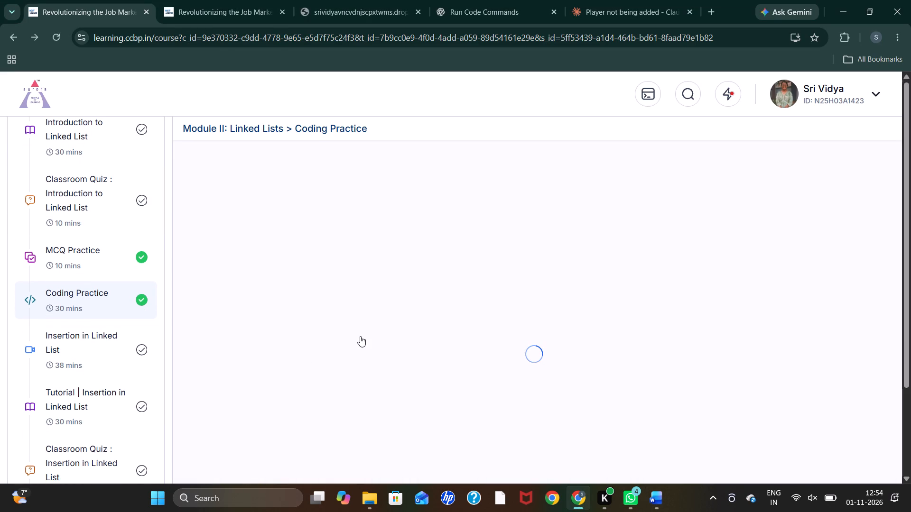
{"action": "left_click_drag", "start_coordinate": [297, 284], "coordinate": [191, 287]}
{"action": "key", "text": "ctrl+c"}
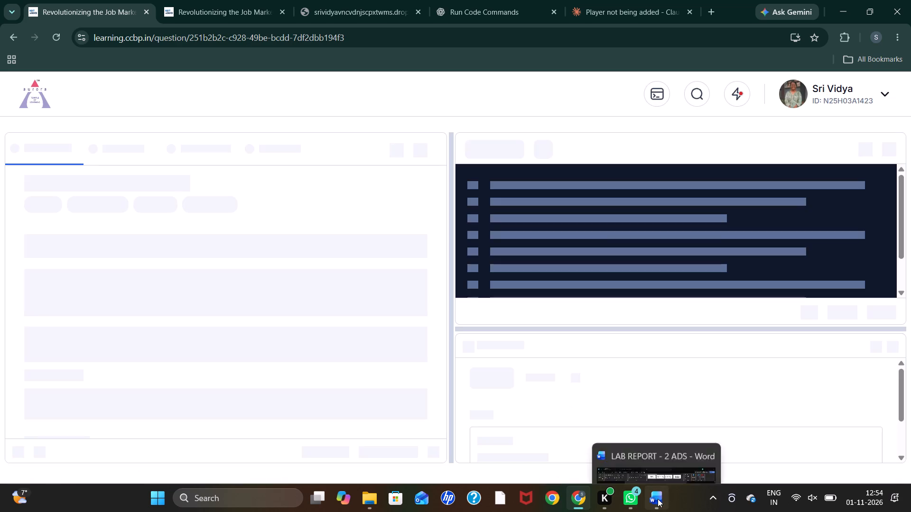
{"action": "left_click", "coordinate": [666, 448]}
{"action": "type", "text": "2."}
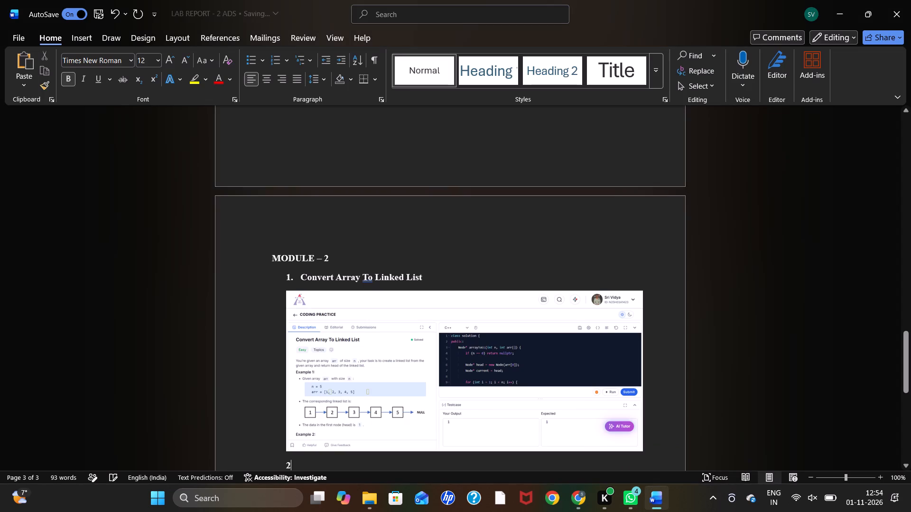
{"action": "key", "text": "space"}
{"action": "key", "text": "ctrl+v"}
{"action": "key", "text": "Return"}
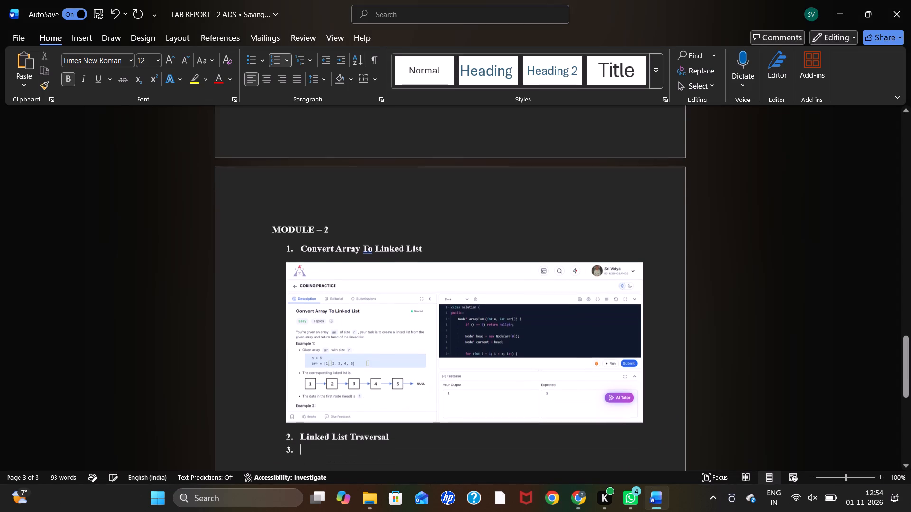
{"action": "key", "text": "BackSpace"}
{"action": "key", "text": "BackSpace"}
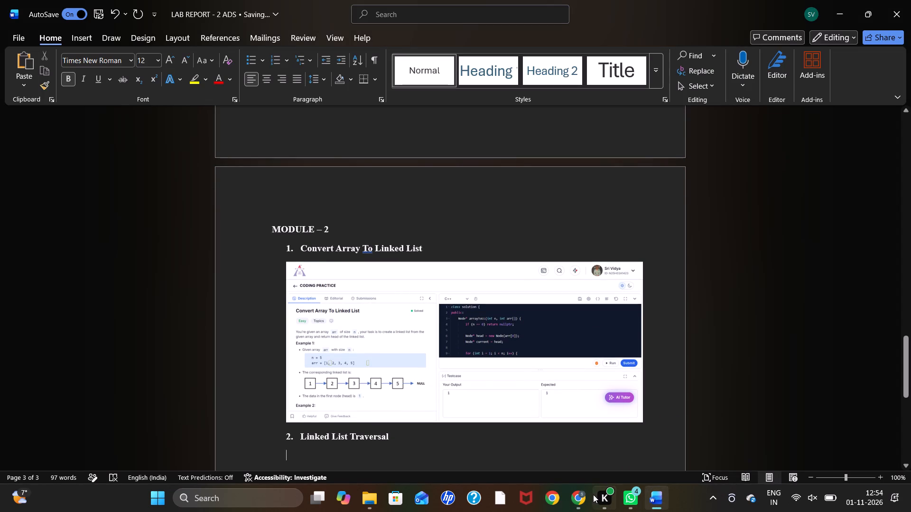
Back in Chrome, run the Linked List Traversal solution and capture the page area showing the description, code and output.
{"action": "left_click", "coordinate": [581, 451]}
{"action": "left_click", "coordinate": [581, 460]}
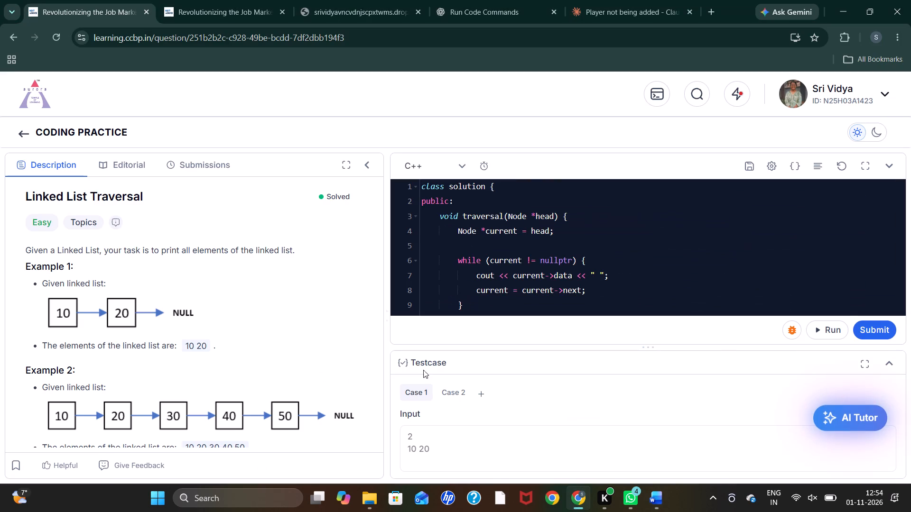
{"action": "left_click", "coordinate": [823, 333]}
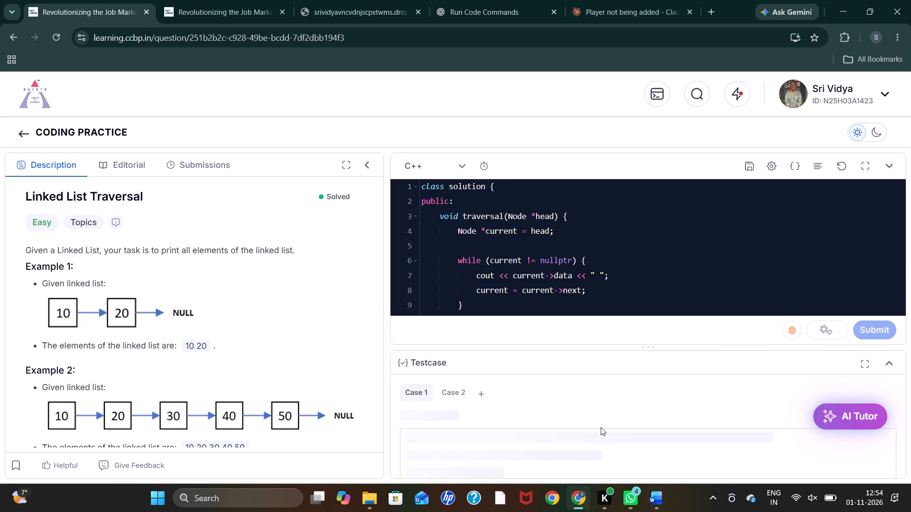
{"action": "scroll", "coordinate": [601, 427], "scroll_direction": "down", "scroll_amount": 3}
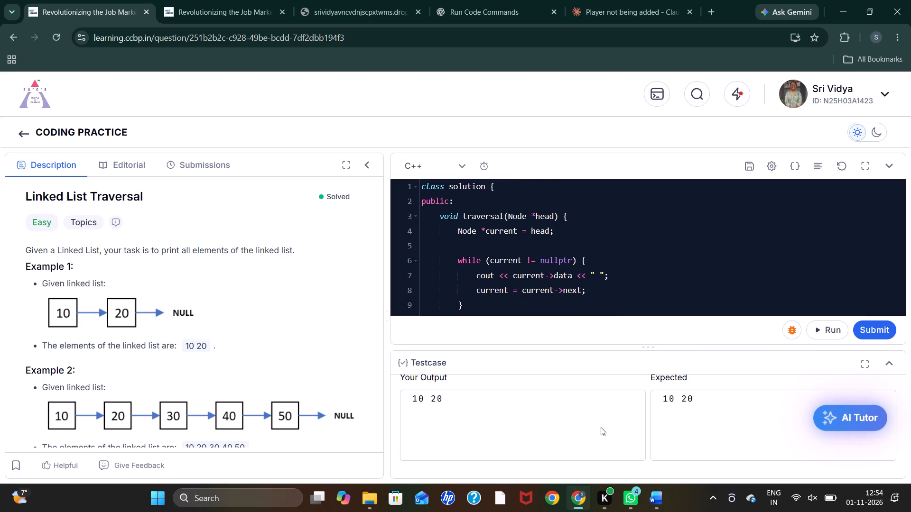
{"action": "scroll", "coordinate": [601, 427], "scroll_direction": "up", "scroll_amount": 1}
{"action": "key", "text": "Print"}
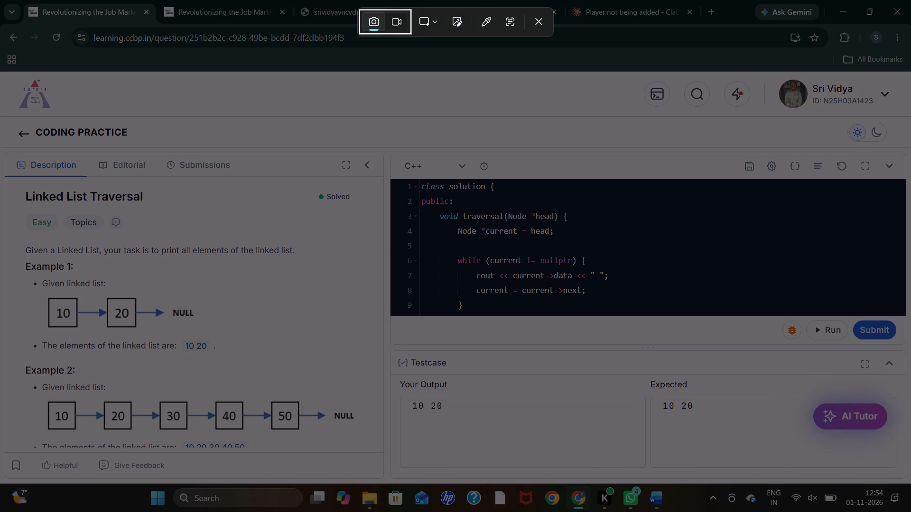
{"action": "left_click_drag", "start_coordinate": [0, 72], "coordinate": [548, 444]}
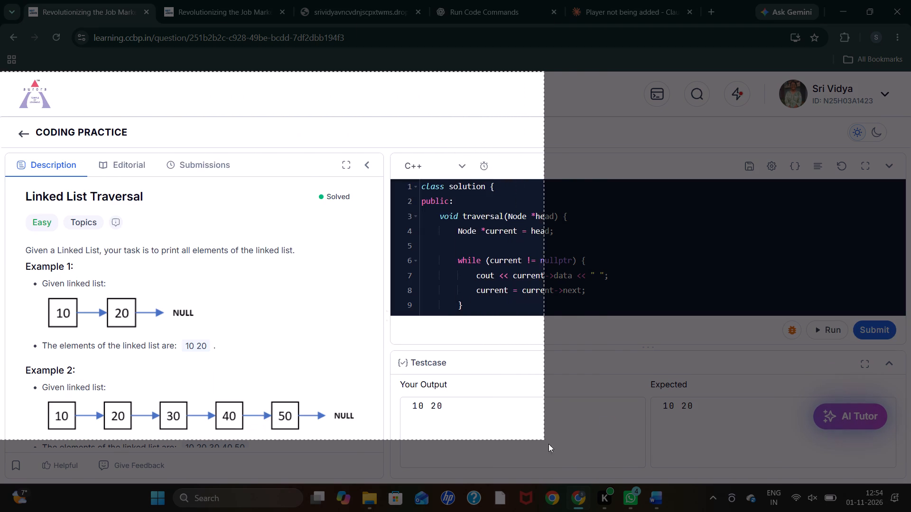
{"action": "left_click_drag", "start_coordinate": [548, 444], "coordinate": [734, 490]}
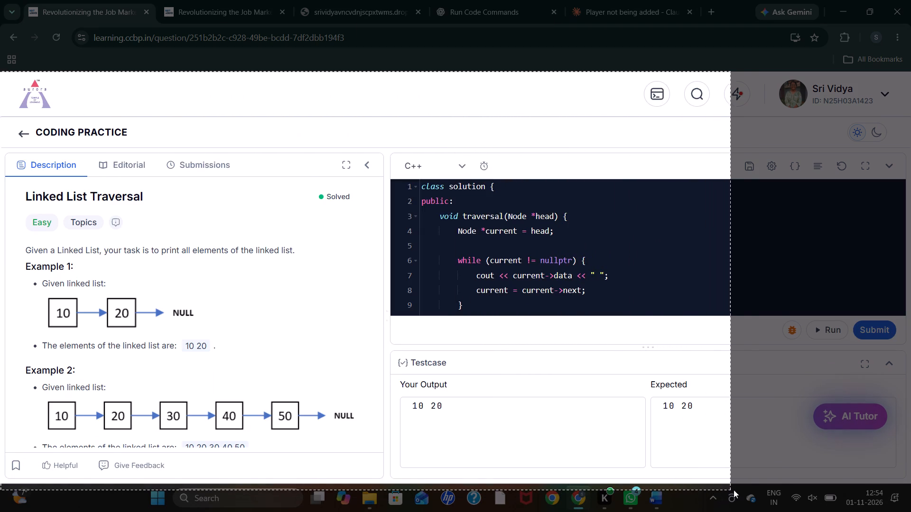
{"action": "left_click_drag", "start_coordinate": [734, 490], "coordinate": [893, 484]}
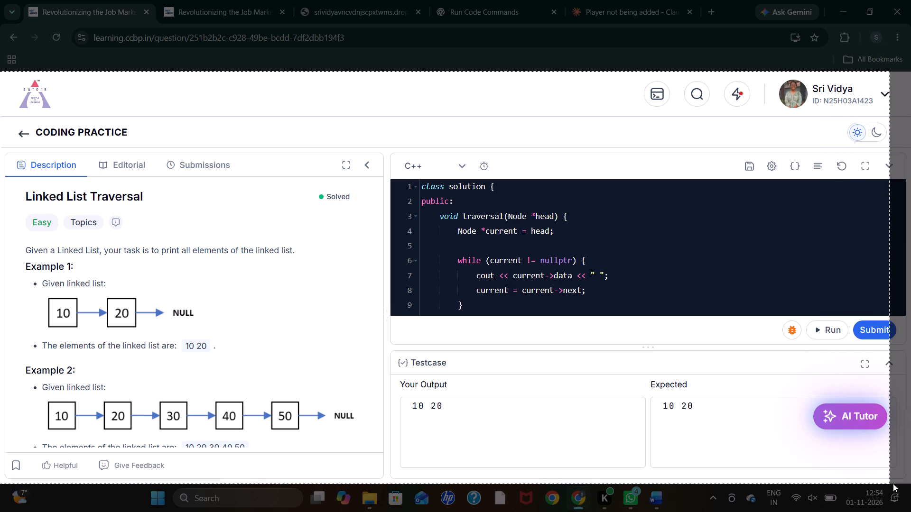
{"action": "left_click_drag", "start_coordinate": [893, 484], "coordinate": [910, 485]}
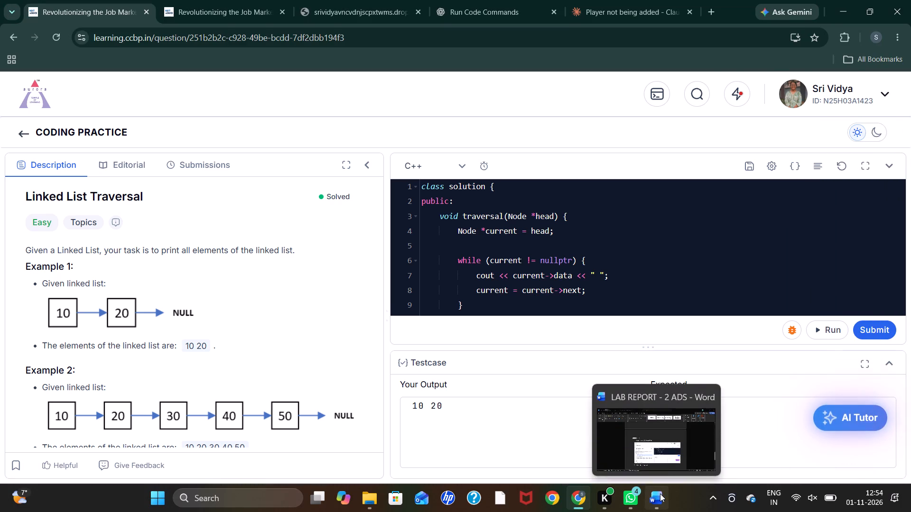
Paste the Linked List Traversal screenshot below item 2 in the Word report.
{"action": "left_click", "coordinate": [670, 439]}
{"action": "key", "text": "ctrl+v"}
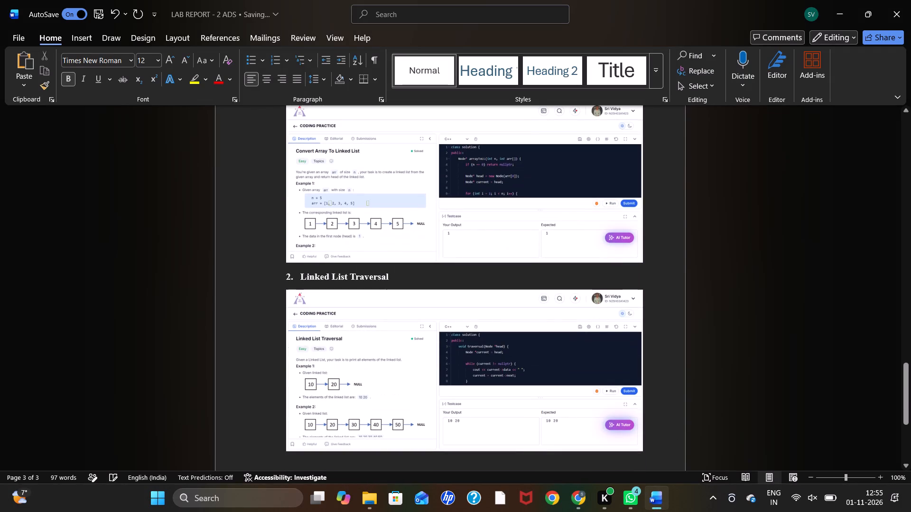
Add four blank lines below the Linked List Traversal screenshot in the report.
{"action": "scroll", "coordinate": [414, 424], "scroll_direction": "down", "scroll_amount": 5}
{"action": "scroll", "coordinate": [414, 424], "scroll_direction": "up", "scroll_amount": 1}
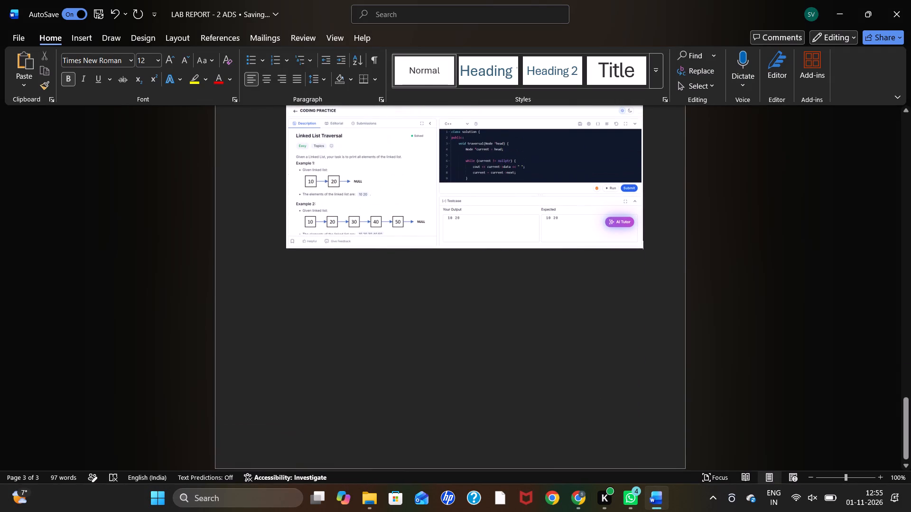
{"action": "key", "text": "Return"}
{"action": "key", "text": "Return"}
{"action": "key", "text": "Return"}
{"action": "key", "text": "Return"}
Insert the heading CODING PRACTISE - 1 between the MODULE – 2 heading and item 1, Convert Array To Linked List.
{"action": "scroll", "coordinate": [707, 251], "scroll_direction": "up", "scroll_amount": 3}
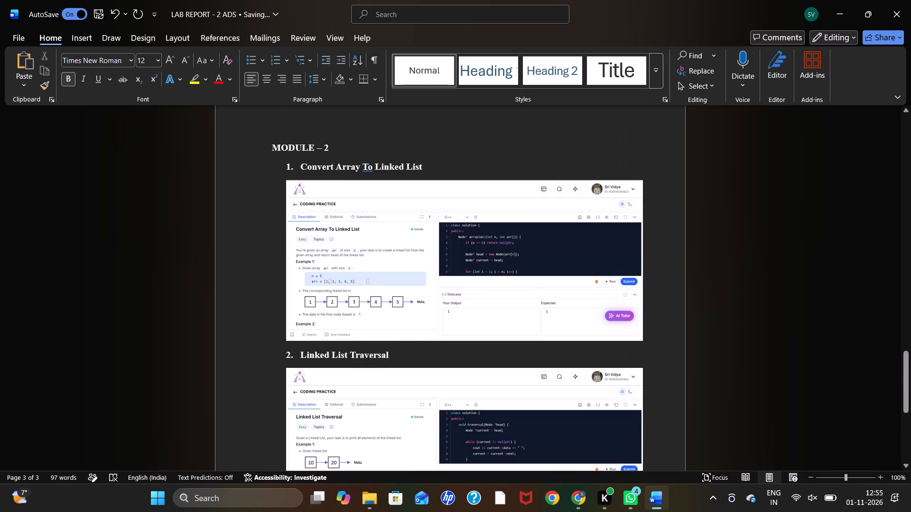
{"action": "left_click", "coordinate": [342, 152]}
{"action": "key", "text": "Return"}
{"action": "type", "text": "CP"}
{"action": "key", "text": "BackSpace"}
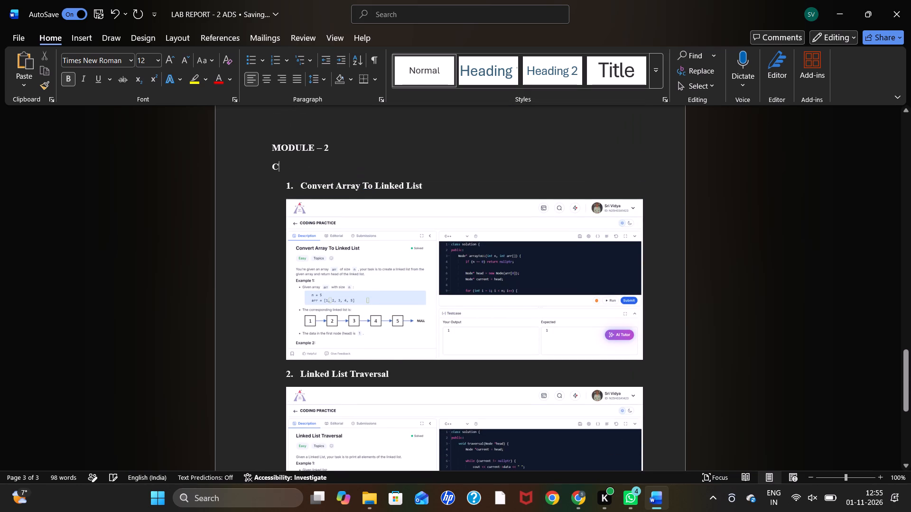
{"action": "type", "text": "ODING PRACTI"}
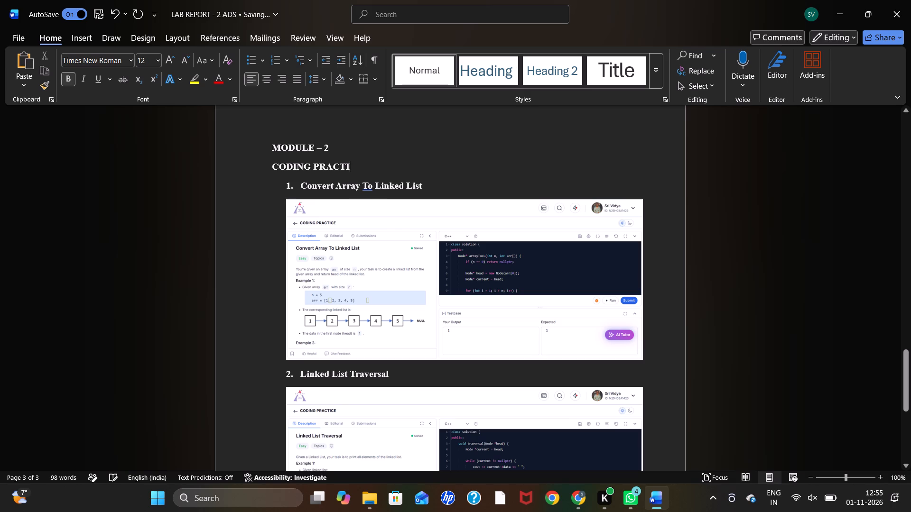
{"action": "type", "text": "SE - 1"}
{"action": "key", "text": "space"}
Add blank lines below the Linked List Traversal screenshot until the insertion point reaches the top of a new page.
{"action": "scroll", "coordinate": [358, 268], "scroll_direction": "down", "scroll_amount": 5}
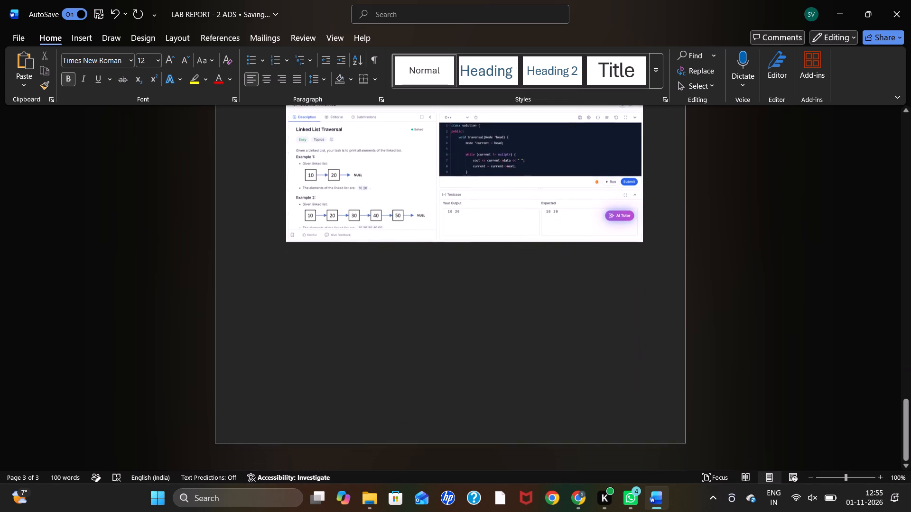
{"action": "scroll", "coordinate": [358, 268], "scroll_direction": "down", "scroll_amount": 1}
{"action": "left_click", "coordinate": [663, 267]}
{"action": "key", "text": "Return"}
{"action": "key", "text": "Return"}
{"action": "key", "text": "Return"}
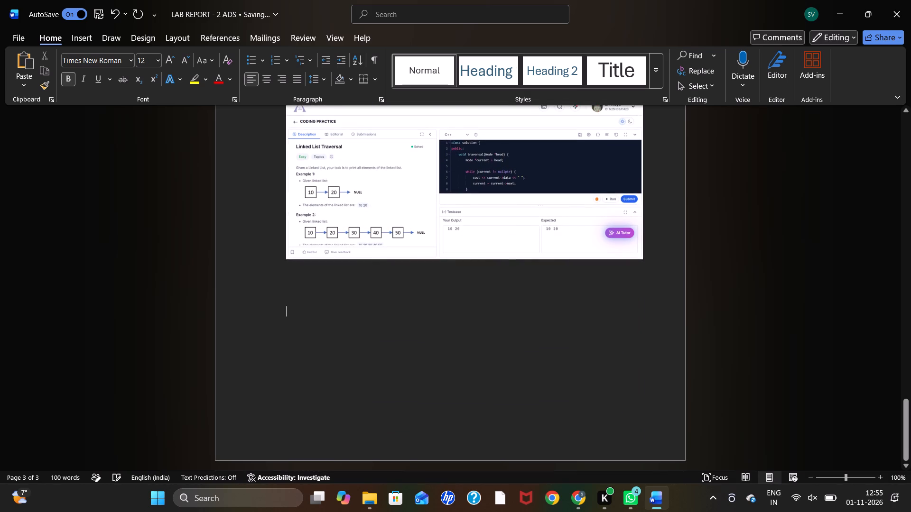
{"action": "key", "text": "Return"}
{"action": "key", "text": "Return"}
{"action": "key", "text": "Return"}
{"action": "key", "text": "Return"}
{"action": "key", "text": "Return"}
{"action": "key", "text": "Return"}
{"action": "key", "text": "BackSpace"}
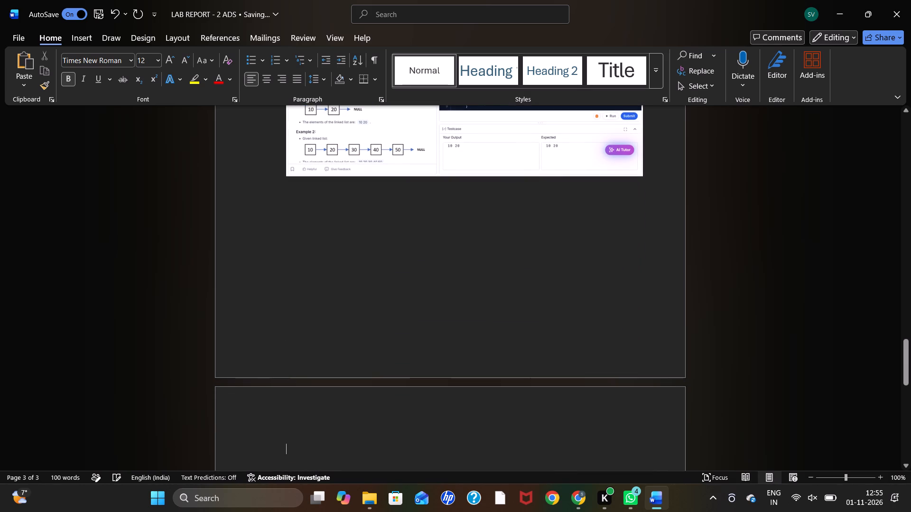
{"action": "key", "text": "BackSpace"}
{"action": "key", "text": "Return"}
Add the heading CODING PRACTISE – 2 on the new page and start a numbered list at 1 beneath it.
{"action": "type", "text": "CODING PRACTISE -"}
{"action": "key", "text": "space"}
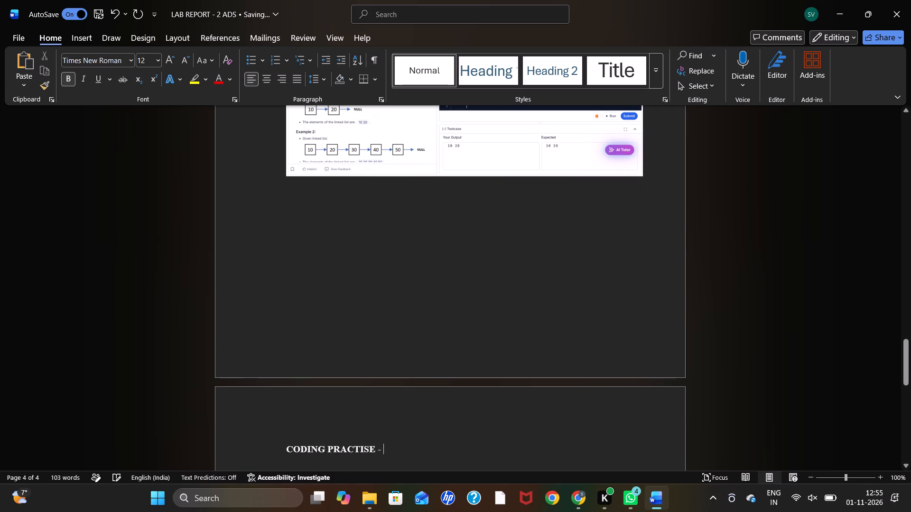
{"action": "type", "text": "2"}
{"action": "key", "text": "space"}
{"action": "key", "text": "Return"}
{"action": "type", "text": "1."}
{"action": "key", "text": "space"}
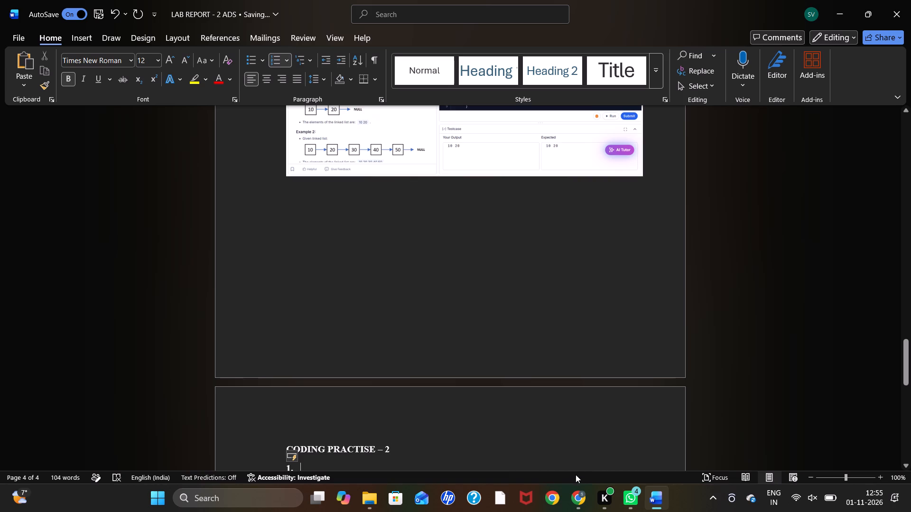
Switch to Chrome, leave the Linked List Traversal question, and open the Module II Coding Practice set for Insertion in Linked List.
{"action": "left_click", "coordinate": [577, 444]}
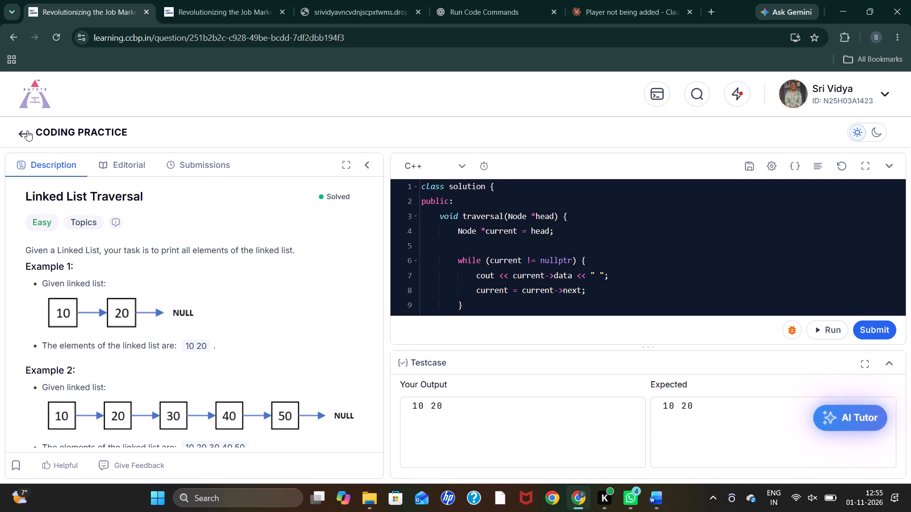
{"action": "left_click", "coordinate": [25, 129]}
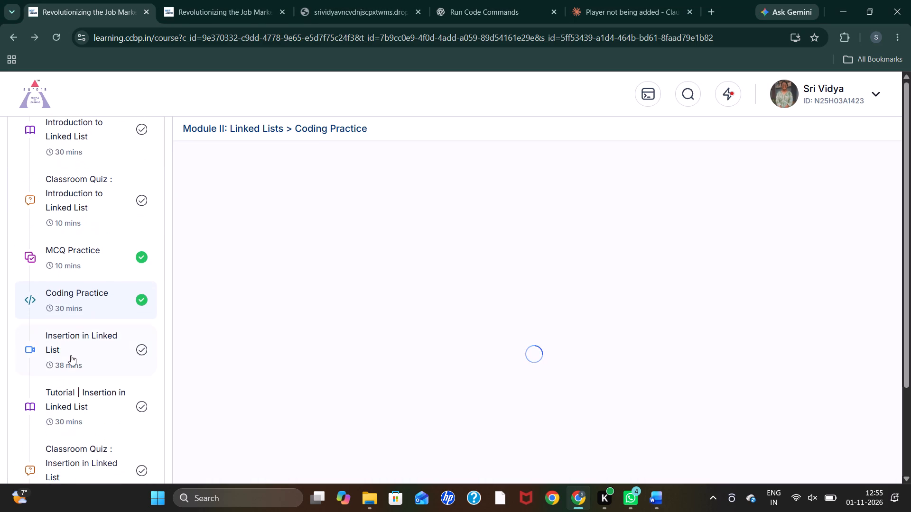
{"action": "scroll", "coordinate": [71, 355], "scroll_direction": "down", "scroll_amount": 3}
{"action": "left_click", "coordinate": [73, 406]}
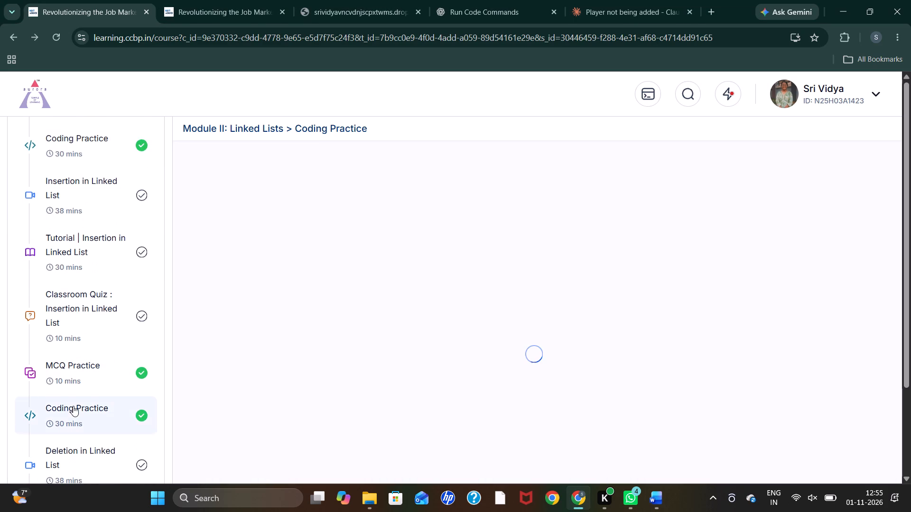
View the Coding Practice sets for Deletion in Linked List and for Introduction to, Insertion in and Deletion in Doubly Linked List.
{"action": "scroll", "coordinate": [73, 406], "scroll_direction": "down", "scroll_amount": 5}
{"action": "left_click", "coordinate": [74, 393]}
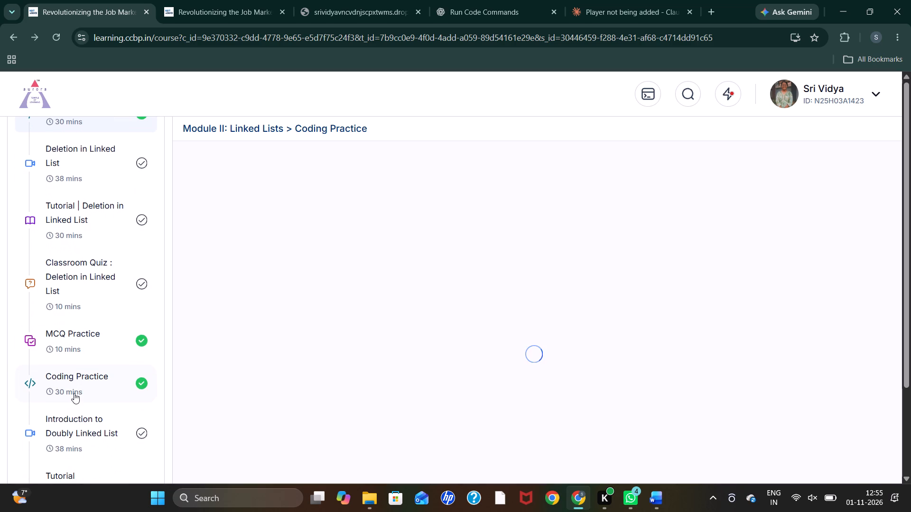
{"action": "scroll", "coordinate": [74, 393], "scroll_direction": "down", "scroll_amount": 4}
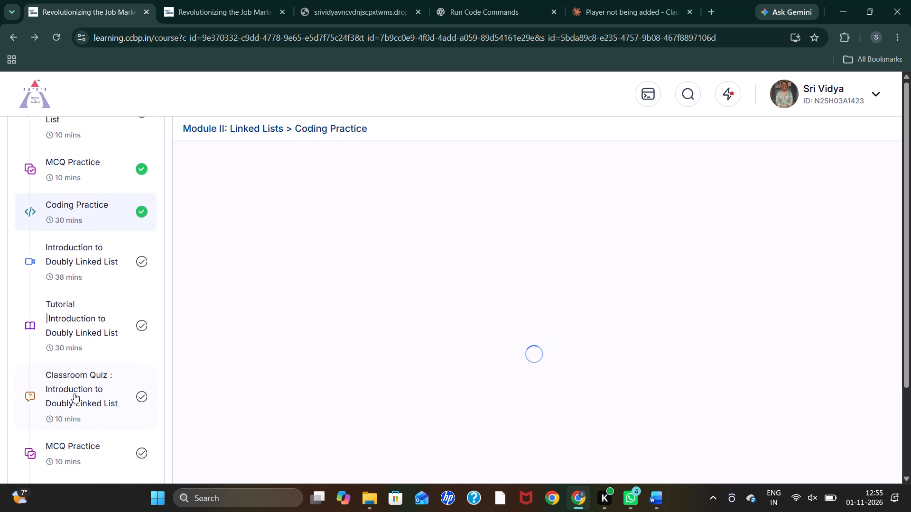
{"action": "scroll", "coordinate": [74, 393], "scroll_direction": "down", "scroll_amount": 1}
{"action": "left_click", "coordinate": [66, 320]}
{"action": "scroll", "coordinate": [66, 320], "scroll_direction": "down", "scroll_amount": 3}
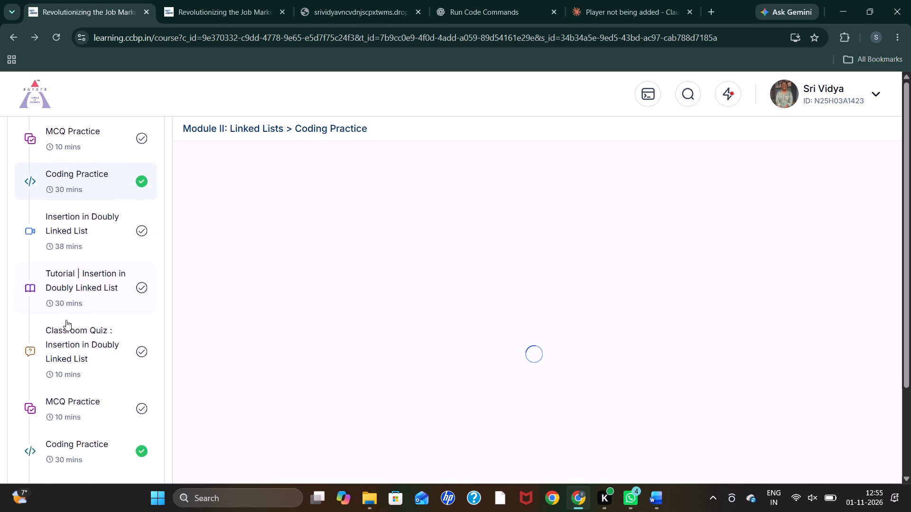
{"action": "scroll", "coordinate": [66, 320], "scroll_direction": "down", "scroll_amount": 2}
{"action": "left_click", "coordinate": [62, 249]}
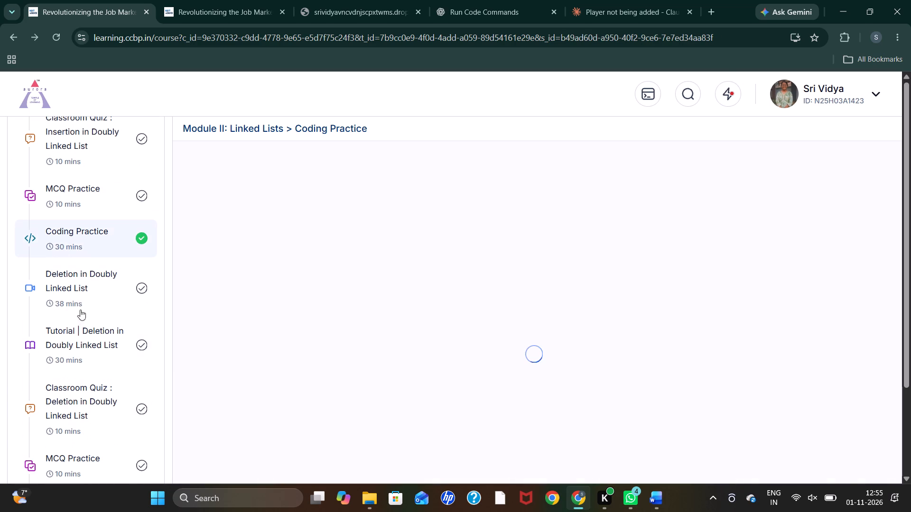
{"action": "scroll", "coordinate": [84, 332], "scroll_direction": "down", "scroll_amount": 3}
{"action": "left_click", "coordinate": [73, 310]}
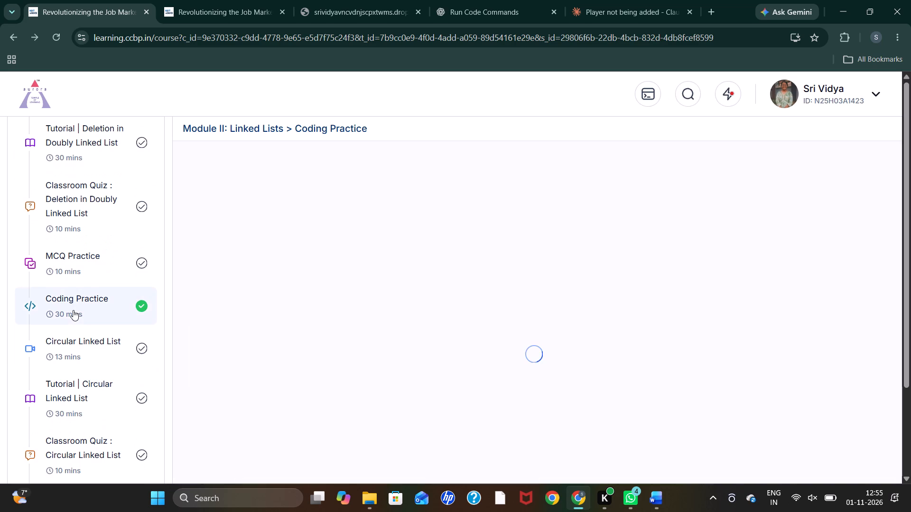
View the Coding Practice sets for Circular Linked List, Reversing a Linked List, Cycle Detection and Length of Cycle In Linked List.
{"action": "scroll", "coordinate": [73, 310], "scroll_direction": "down", "scroll_amount": 3}
{"action": "left_click", "coordinate": [65, 381]}
{"action": "scroll", "coordinate": [65, 381], "scroll_direction": "down", "scroll_amount": 1}
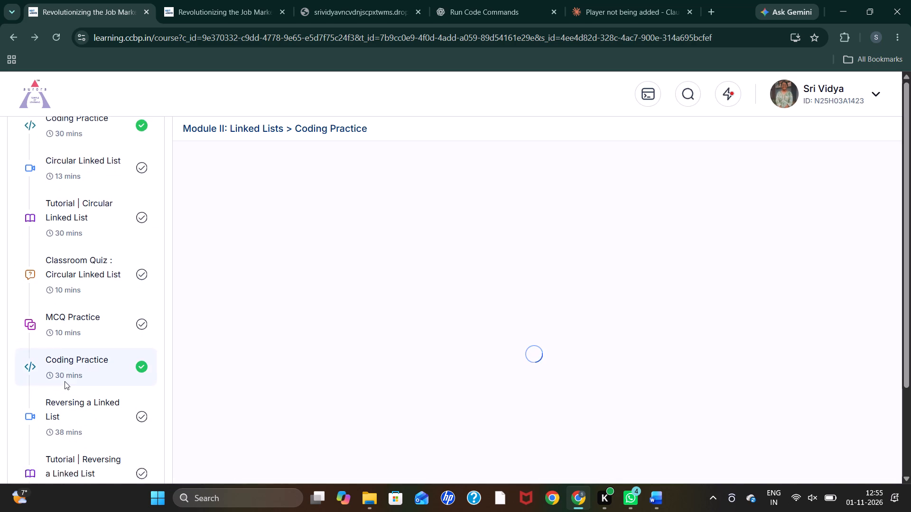
{"action": "scroll", "coordinate": [65, 381], "scroll_direction": "down", "scroll_amount": 3}
{"action": "left_click", "coordinate": [60, 336]}
{"action": "scroll", "coordinate": [60, 336], "scroll_direction": "down", "scroll_amount": 1}
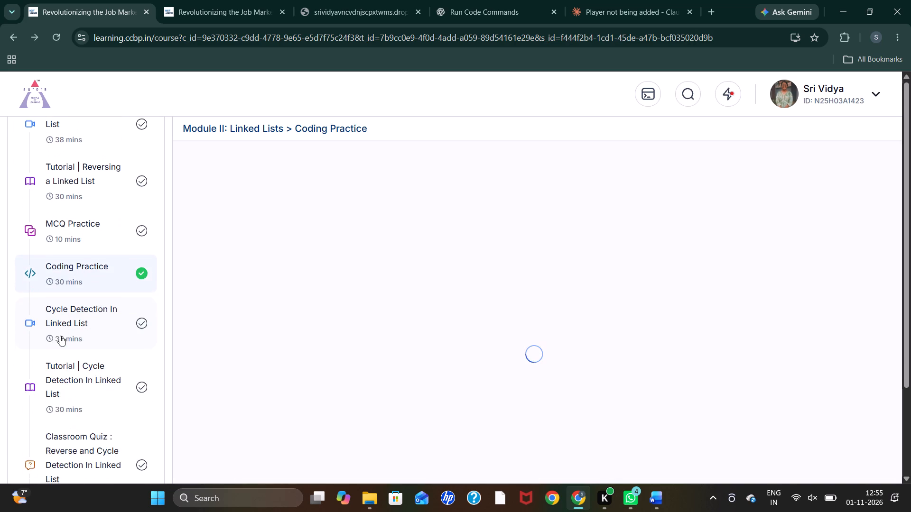
{"action": "scroll", "coordinate": [60, 336], "scroll_direction": "down", "scroll_amount": 2}
{"action": "left_click", "coordinate": [72, 440]}
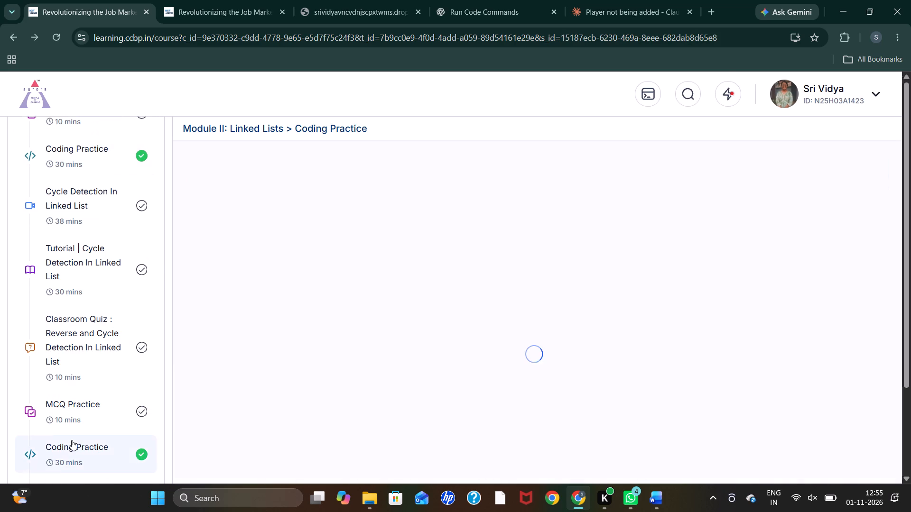
{"action": "scroll", "coordinate": [72, 440], "scroll_direction": "down", "scroll_amount": 3}
{"action": "scroll", "coordinate": [73, 395], "scroll_direction": "down", "scroll_amount": 1}
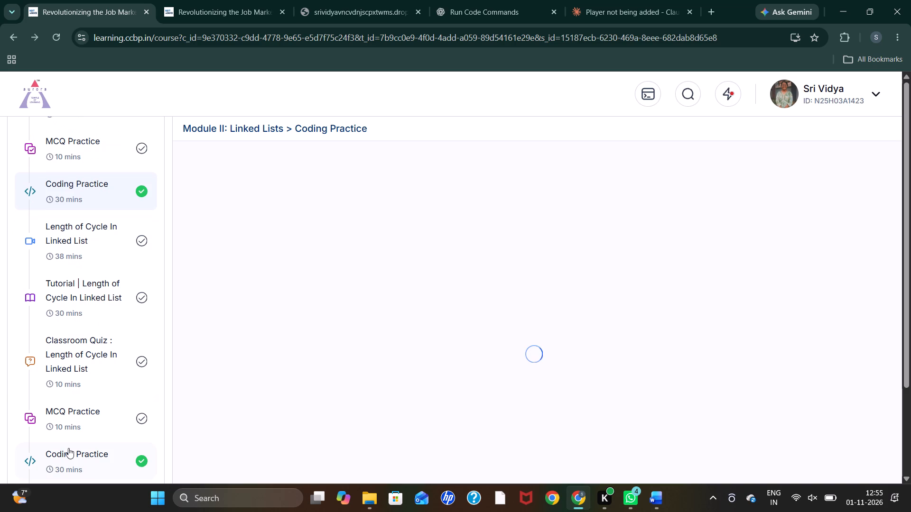
{"action": "left_click", "coordinate": [68, 448]}
View the Coding Practice sets for Adding Two Numbers, Merge Two Sorted Linked List, Intersection Of Two Linked Lists and Flatten a Linked List.
{"action": "scroll", "coordinate": [68, 448], "scroll_direction": "down", "scroll_amount": 4}
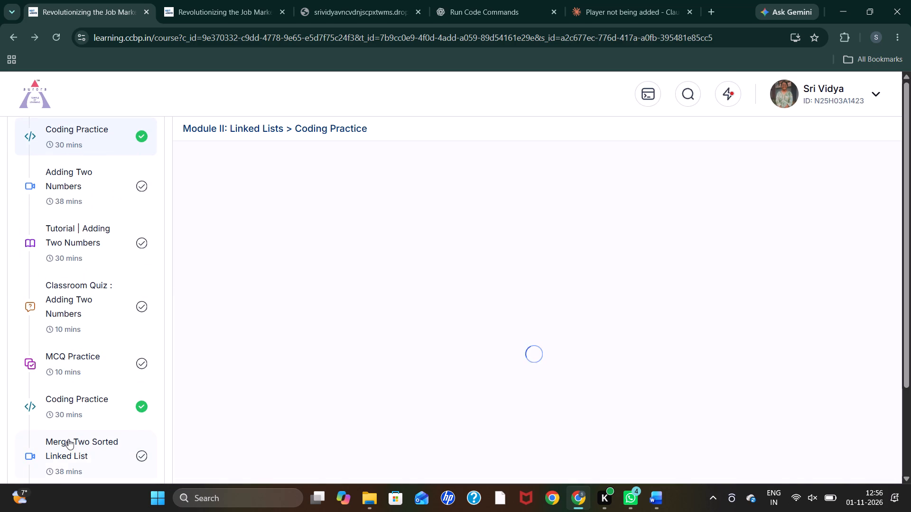
{"action": "left_click", "coordinate": [65, 411]}
{"action": "scroll", "coordinate": [65, 411], "scroll_direction": "down", "scroll_amount": 3}
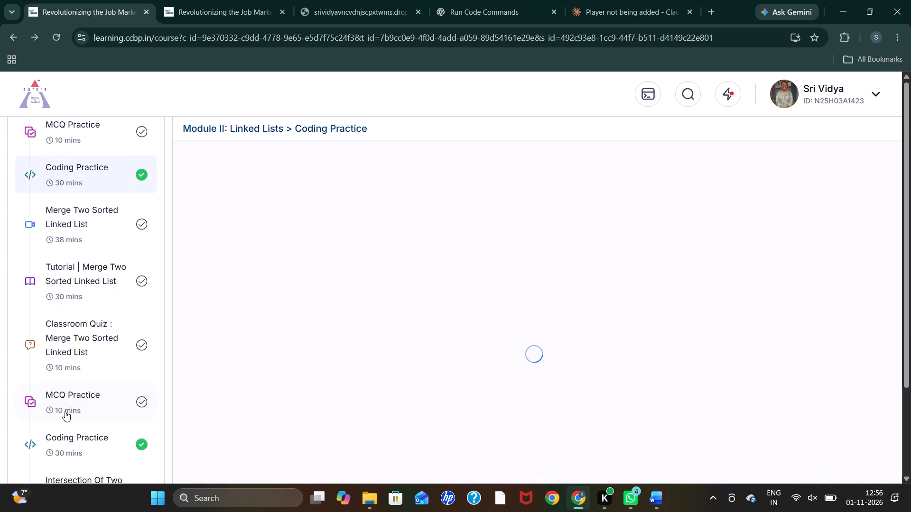
{"action": "scroll", "coordinate": [65, 411], "scroll_direction": "down", "scroll_amount": 1}
{"action": "left_click", "coordinate": [62, 439]}
{"action": "scroll", "coordinate": [62, 439], "scroll_direction": "down", "scroll_amount": 3}
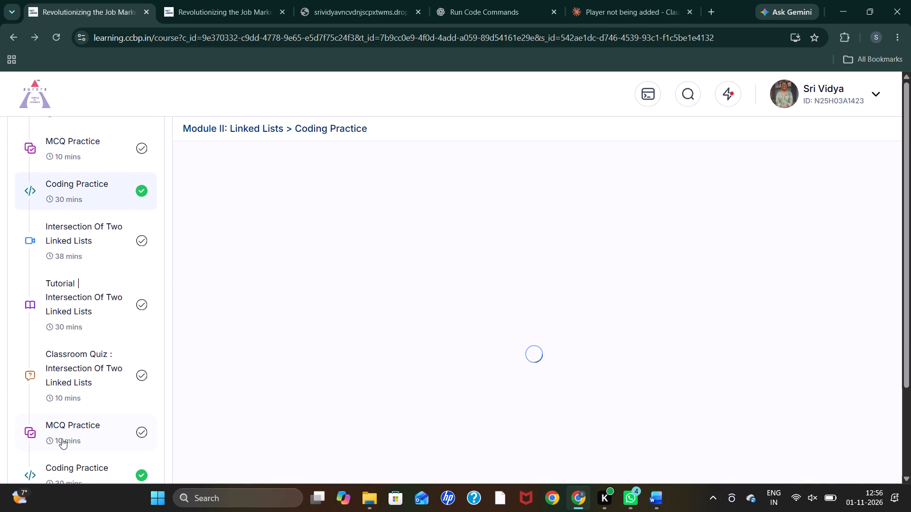
{"action": "left_click", "coordinate": [73, 469]}
{"action": "scroll", "coordinate": [73, 469], "scroll_direction": "down", "scroll_amount": 2}
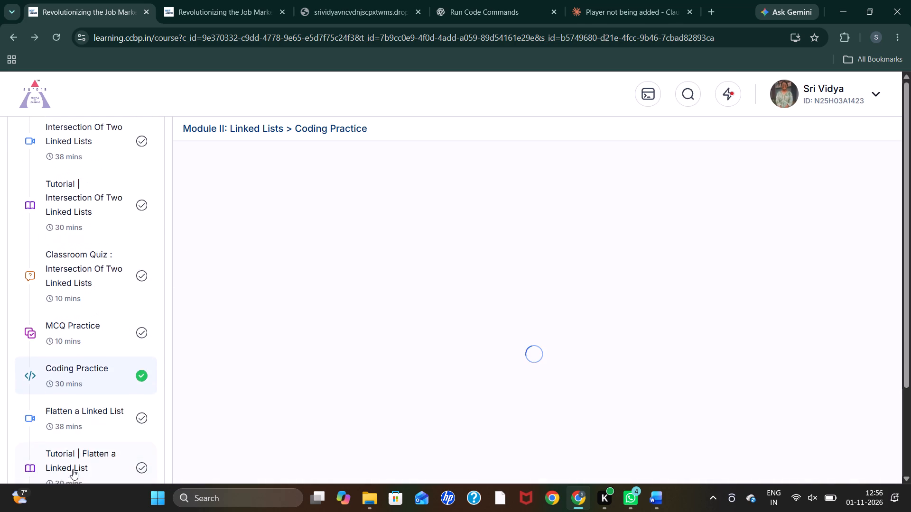
{"action": "scroll", "coordinate": [73, 469], "scroll_direction": "down", "scroll_amount": 2}
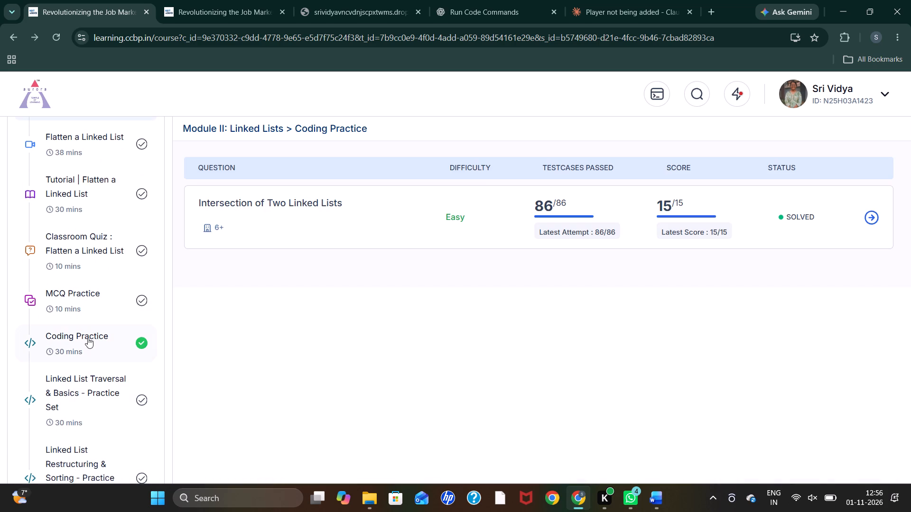
{"action": "left_click", "coordinate": [88, 338]}
Go back up the Module II outline and reopen the Coding Practice set for Insertion in Linked List.
{"action": "scroll", "coordinate": [88, 338], "scroll_direction": "down", "scroll_amount": 4}
{"action": "scroll", "coordinate": [88, 338], "scroll_direction": "up", "scroll_amount": 1}
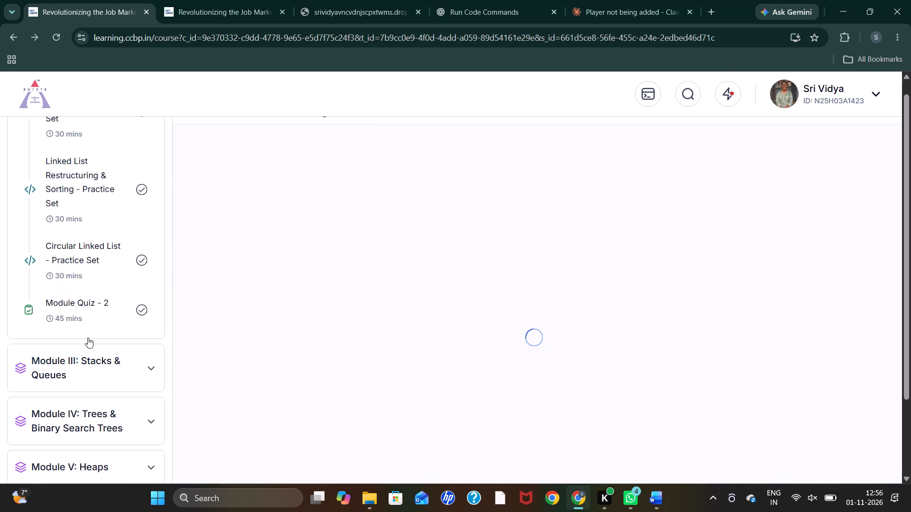
{"action": "scroll", "coordinate": [88, 338], "scroll_direction": "up", "scroll_amount": 13}
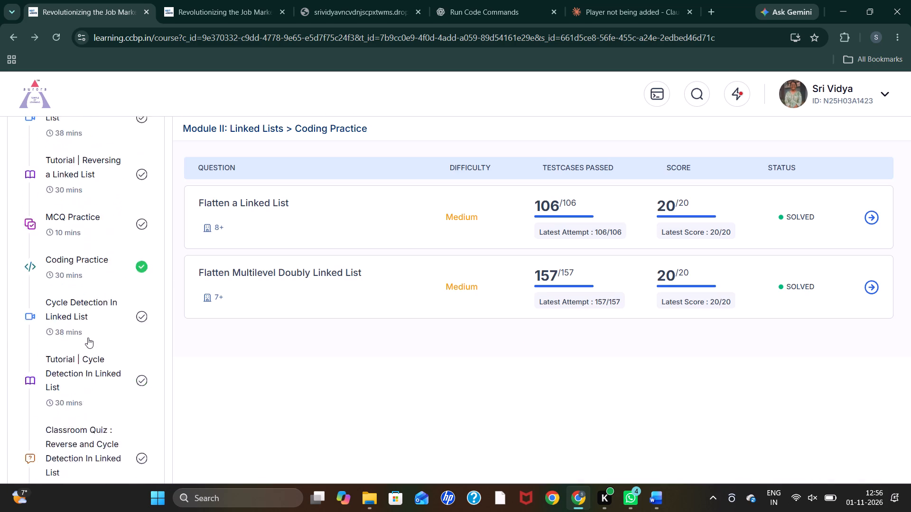
{"action": "scroll", "coordinate": [88, 338], "scroll_direction": "up", "scroll_amount": 7}
{"action": "scroll", "coordinate": [88, 338], "scroll_direction": "down", "scroll_amount": 2}
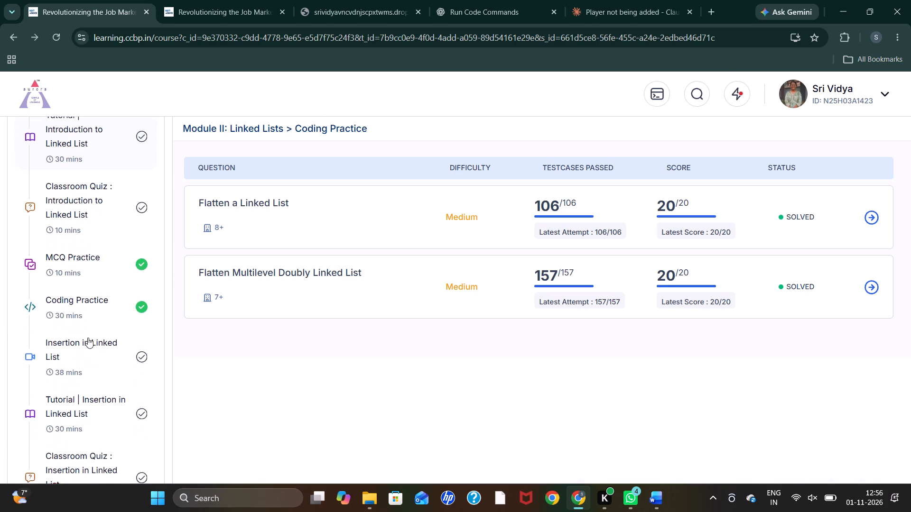
{"action": "scroll", "coordinate": [88, 338], "scroll_direction": "down", "scroll_amount": 3}
{"action": "left_click", "coordinate": [74, 304]}
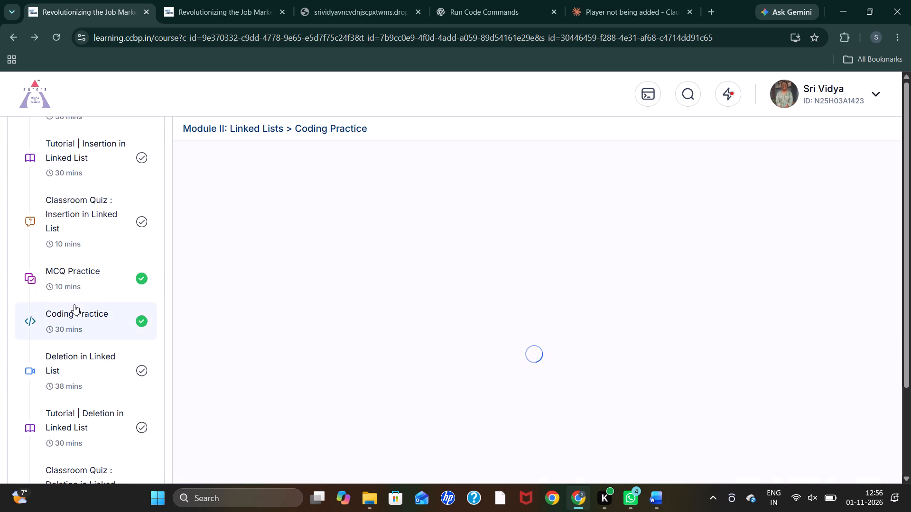
{"action": "scroll", "coordinate": [74, 304], "scroll_direction": "up", "scroll_amount": 3}
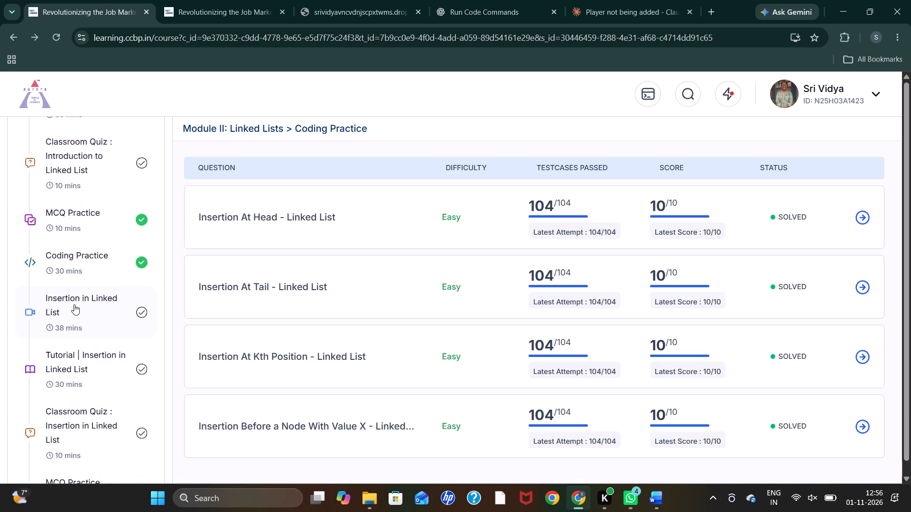
{"action": "scroll", "coordinate": [74, 304], "scroll_direction": "up", "scroll_amount": 3}
{"action": "scroll", "coordinate": [74, 304], "scroll_direction": "down", "scroll_amount": 5}
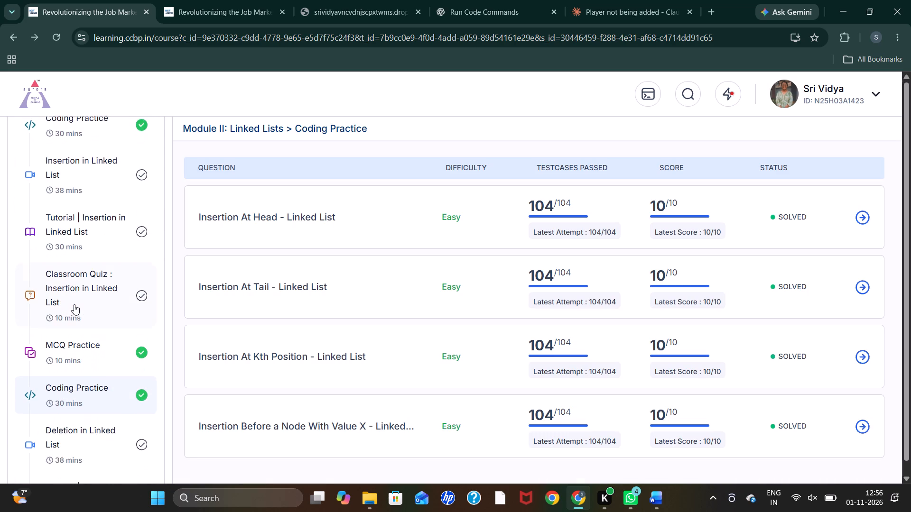
{"action": "scroll", "coordinate": [74, 304], "scroll_direction": "down", "scroll_amount": 1}
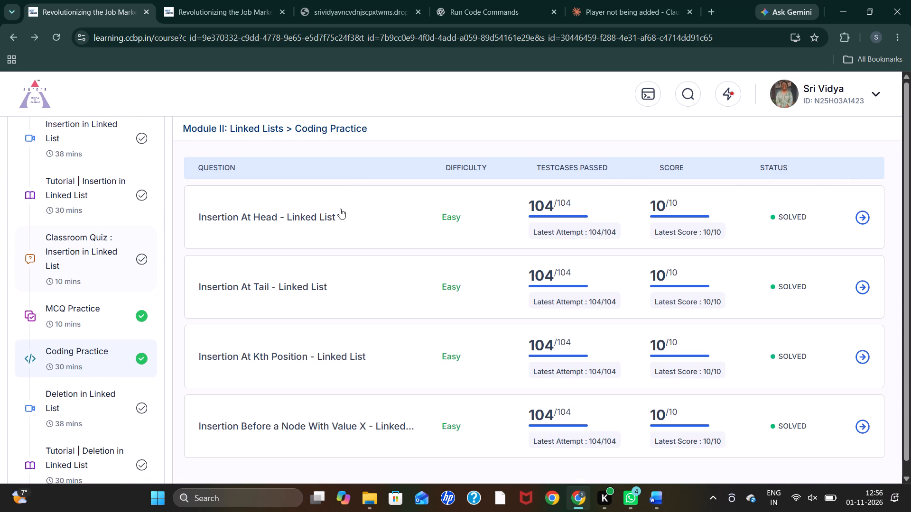
Copy the question title Insertion At Head - Linked List from the course page into the Word report as item 1 under CODING PRACTISE – 2.
{"action": "left_click", "coordinate": [340, 209]}
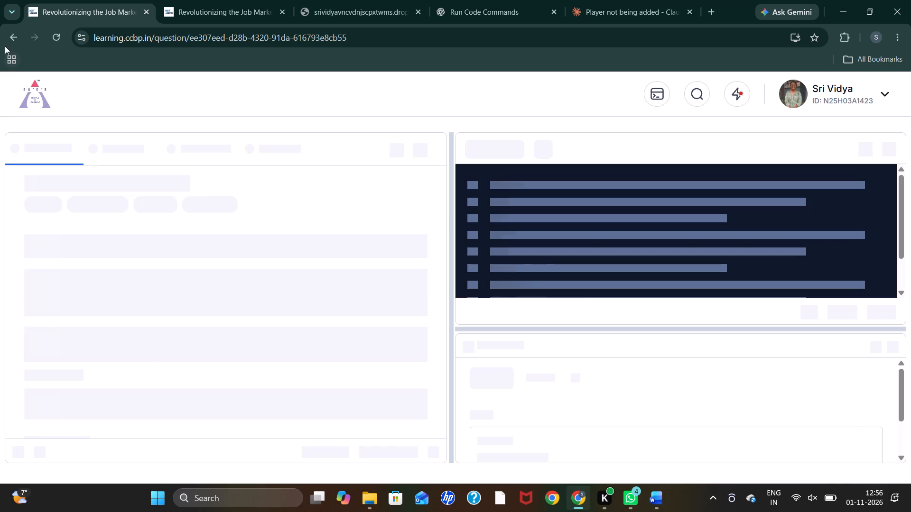
{"action": "left_click", "coordinate": [8, 40]}
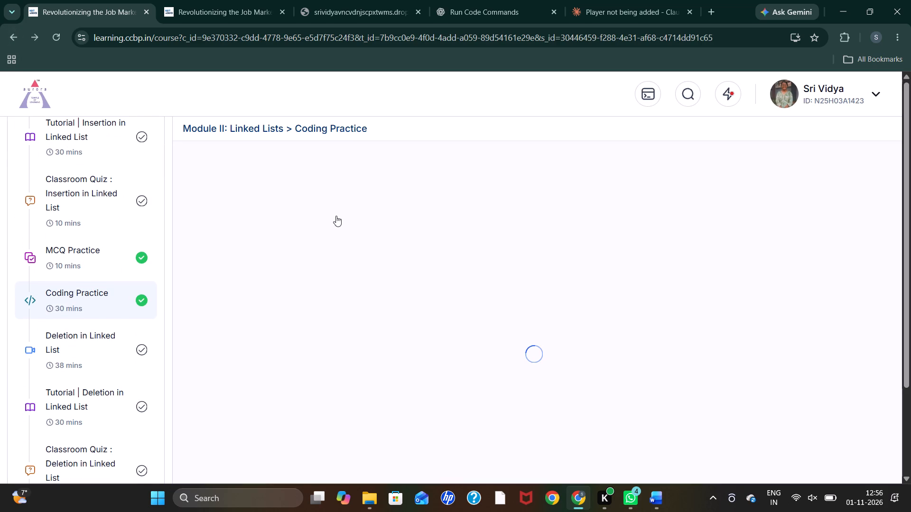
{"action": "left_click_drag", "start_coordinate": [337, 215], "coordinate": [186, 212]}
{"action": "key", "text": "ctrl+c"}
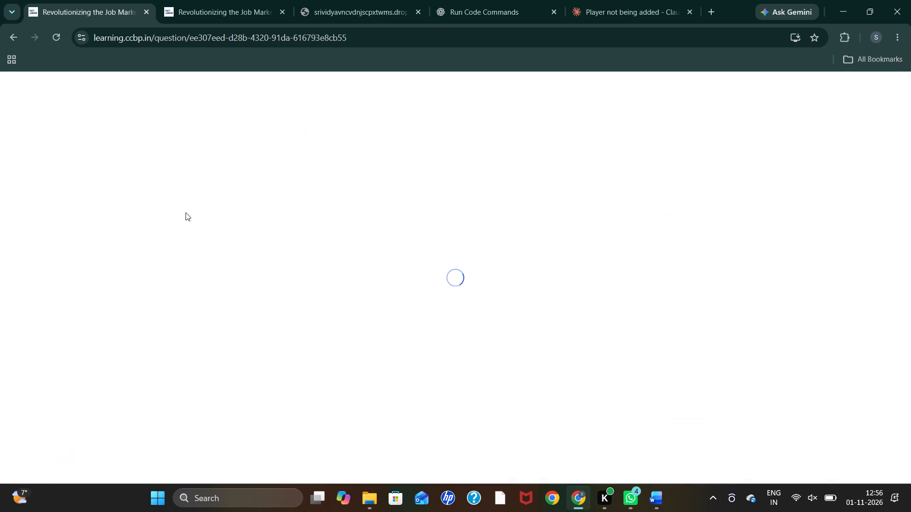
{"action": "left_click", "coordinate": [669, 447]}
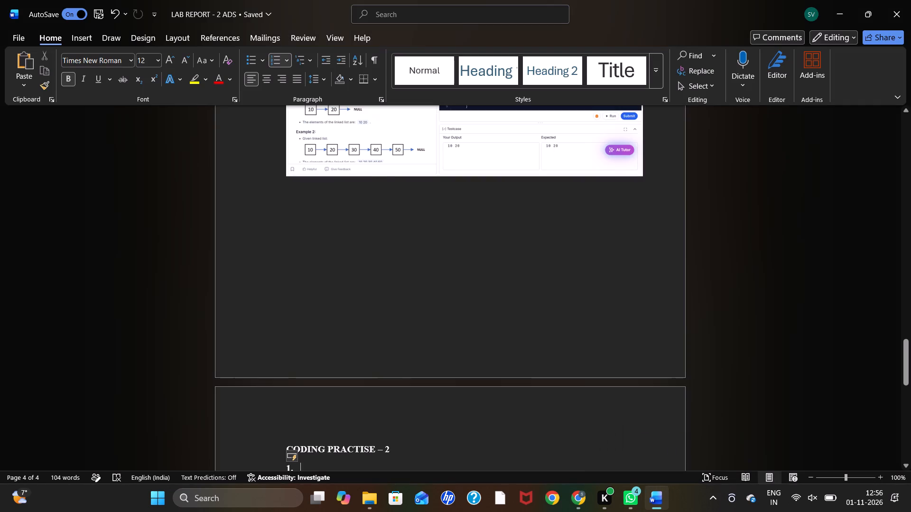
{"action": "key", "text": "ctrl+v"}
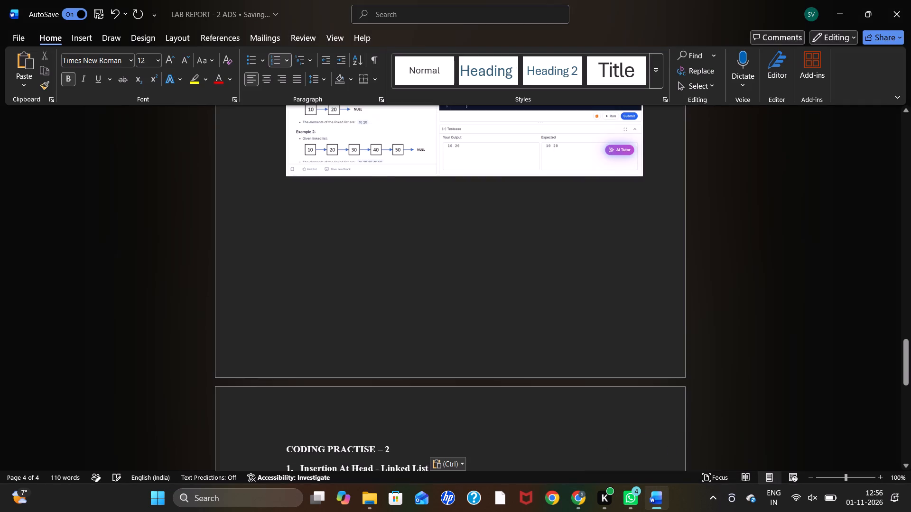
{"action": "key", "text": "Return"}
{"action": "key", "text": "BackSpace"}
{"action": "key", "text": "BackSpace"}
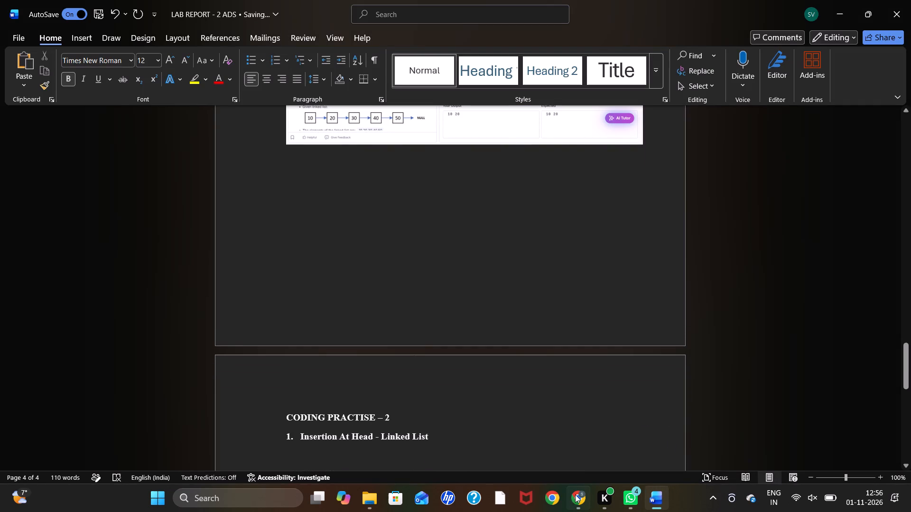
In Chrome, run the C++ solution for Insertion At Head - Linked List and bring its actual and expected outputs into view.
{"action": "left_click", "coordinate": [586, 448]}
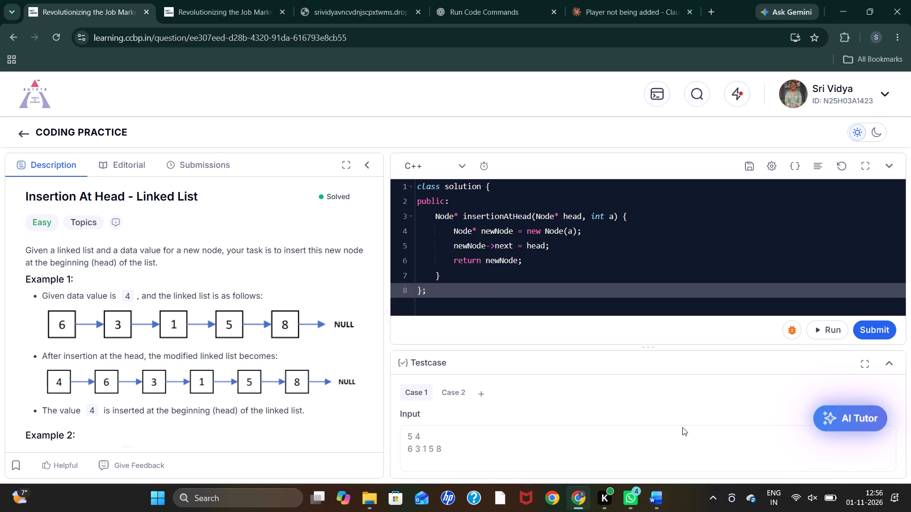
{"action": "left_click", "coordinate": [827, 330]}
{"action": "scroll", "coordinate": [661, 414], "scroll_direction": "down", "scroll_amount": 3}
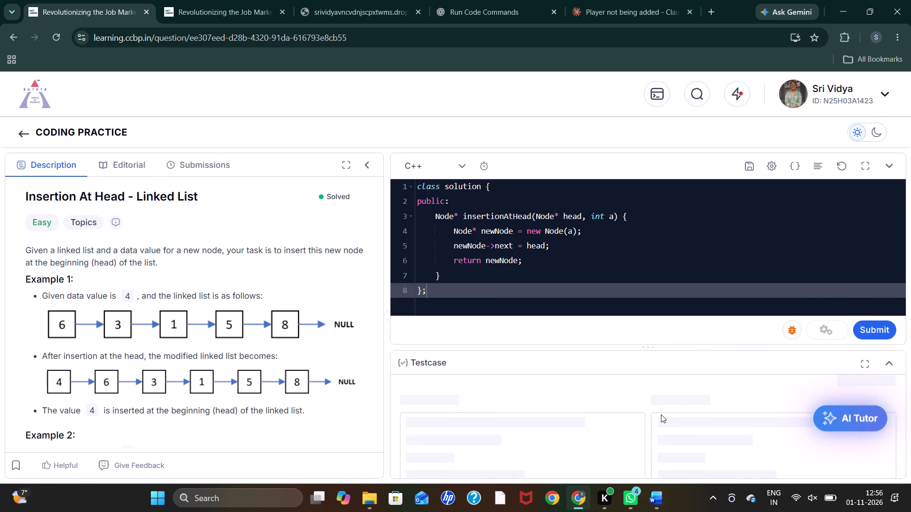
{"action": "scroll", "coordinate": [661, 414], "scroll_direction": "down", "scroll_amount": 2}
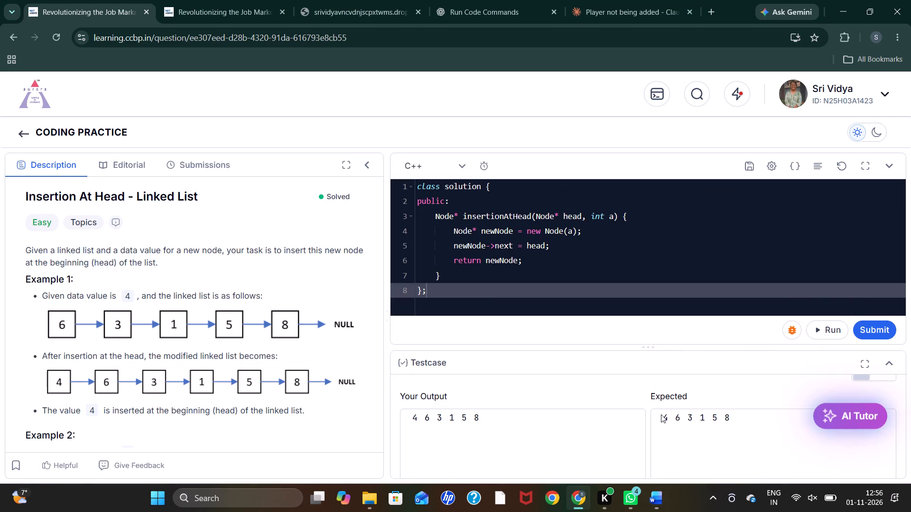
Capture the full Insertion At Head question page with its run output and paste the screenshot under item 1 in the Word report.
{"action": "key", "text": "Print"}
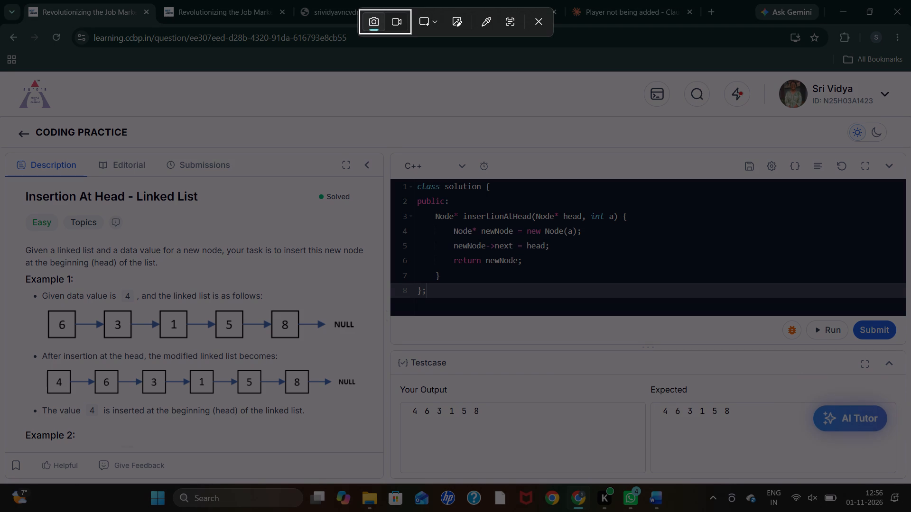
{"action": "left_click_drag", "start_coordinate": [0, 71], "coordinate": [566, 443]}
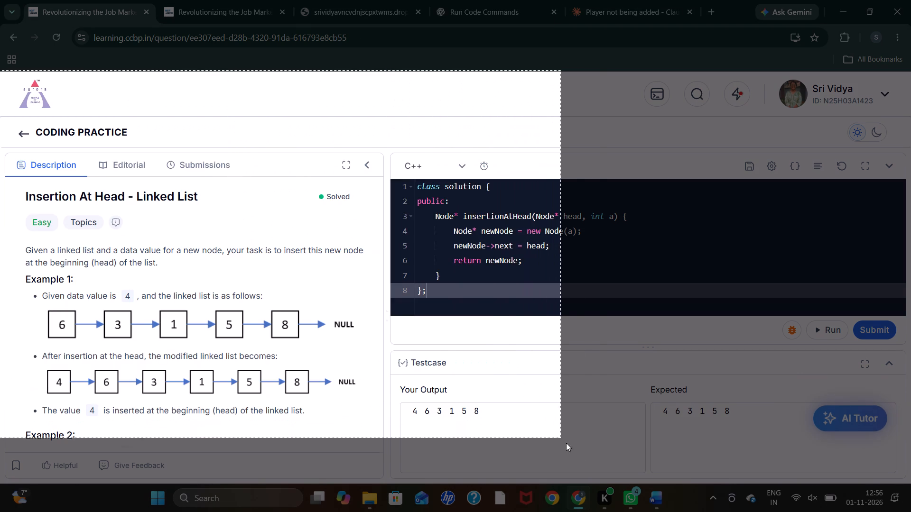
{"action": "left_click_drag", "start_coordinate": [566, 443], "coordinate": [770, 482]}
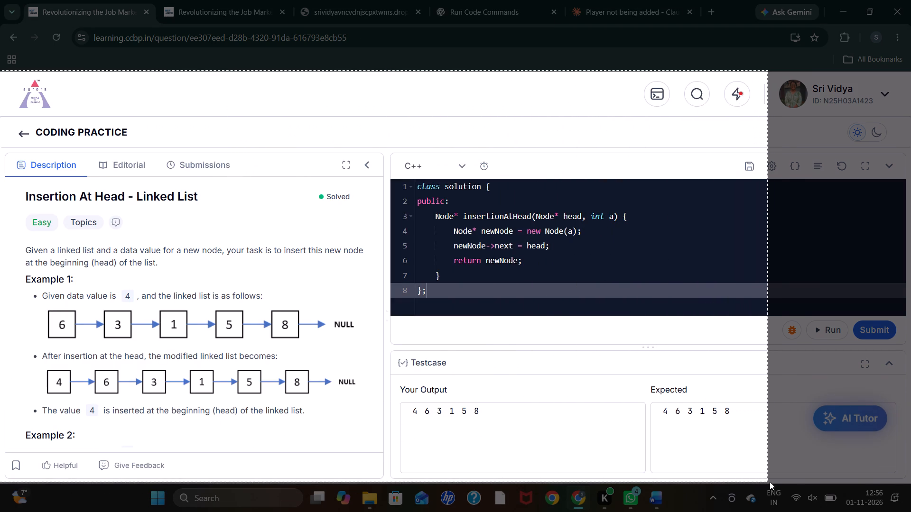
{"action": "left_click_drag", "start_coordinate": [770, 482], "coordinate": [910, 481]}
{"action": "left_click", "coordinate": [668, 457]}
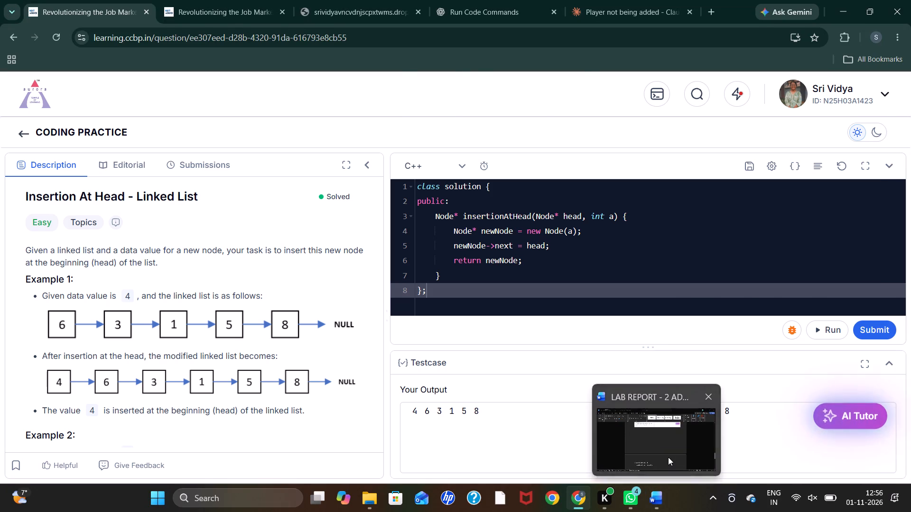
{"action": "key", "text": "ctrl+v"}
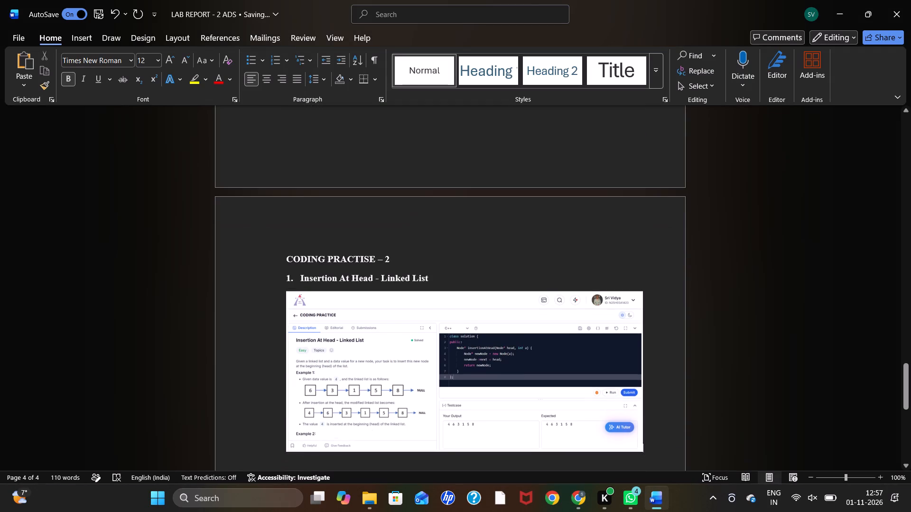
Start numbered item 2 below the screenshot, and return to the Insertion in Linked List question set in Chrome.
{"action": "key", "text": "Return"}
{"action": "type", "text": "2."}
{"action": "key", "text": "space"}
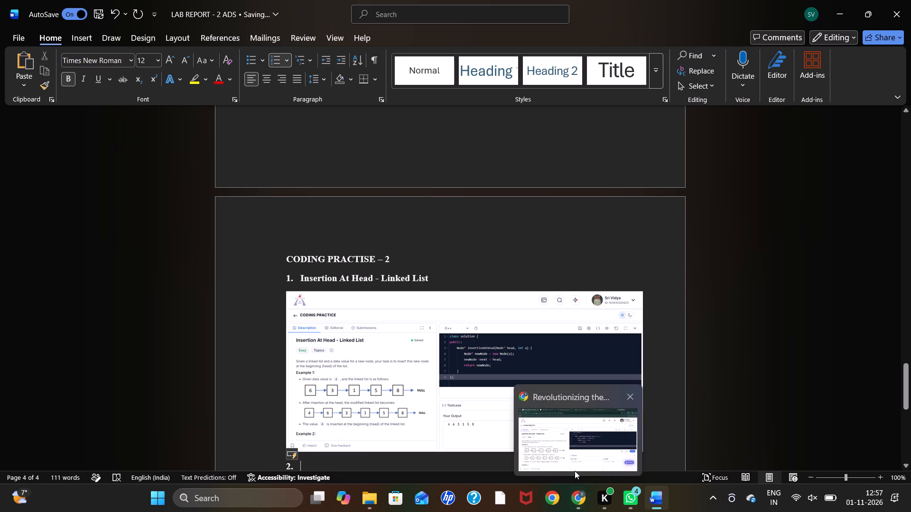
{"action": "left_click", "coordinate": [575, 471]}
{"action": "left_click", "coordinate": [17, 130]}
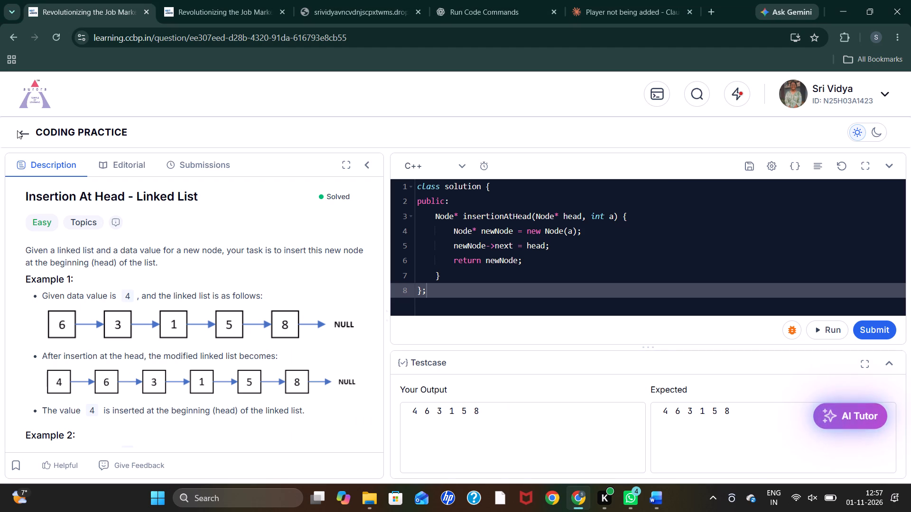
{"action": "left_click", "coordinate": [26, 133]}
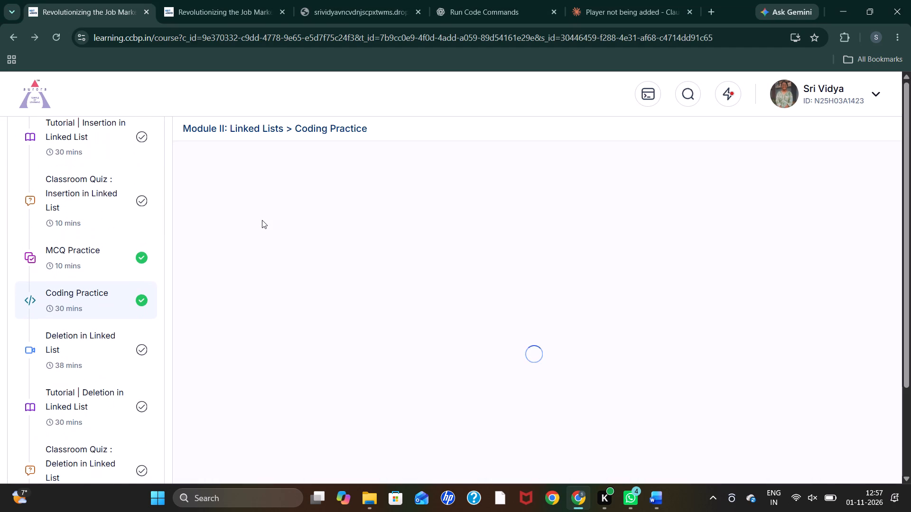
{"action": "scroll", "coordinate": [262, 220], "scroll_direction": "down", "scroll_amount": 1}
{"action": "scroll", "coordinate": [330, 273], "scroll_direction": "down", "scroll_amount": 1}
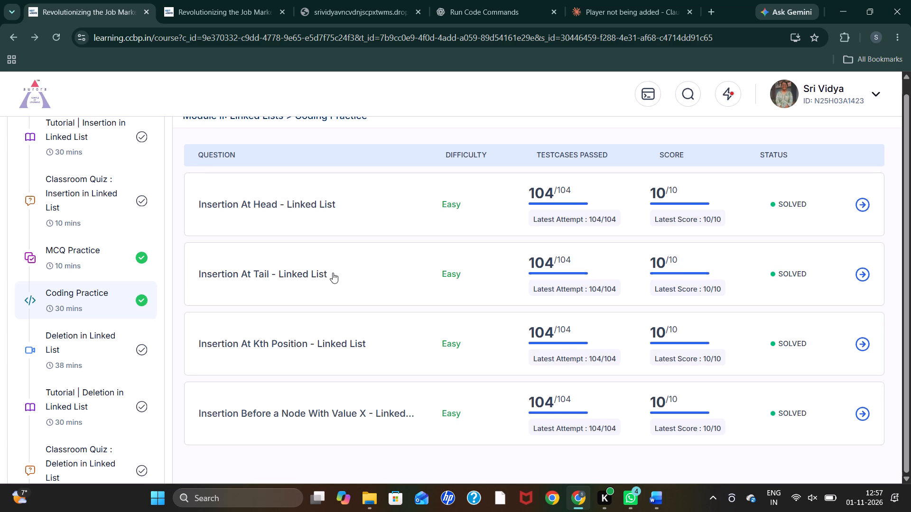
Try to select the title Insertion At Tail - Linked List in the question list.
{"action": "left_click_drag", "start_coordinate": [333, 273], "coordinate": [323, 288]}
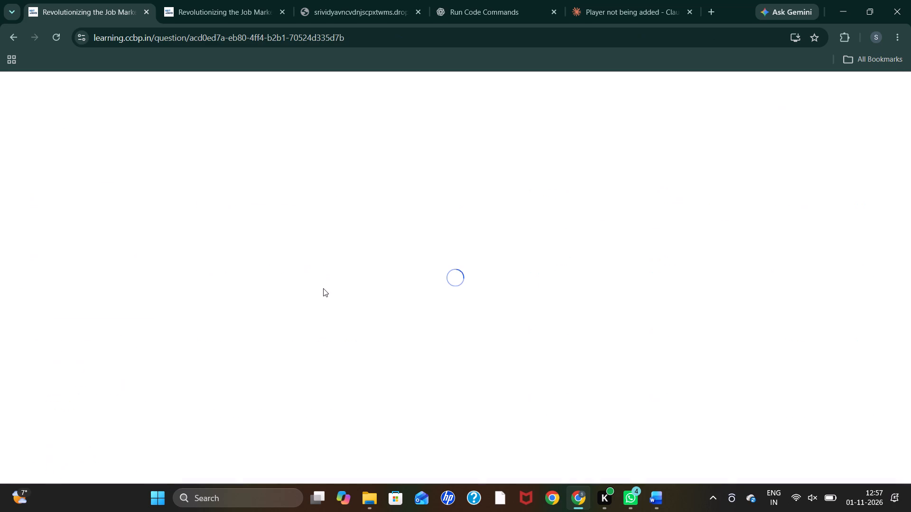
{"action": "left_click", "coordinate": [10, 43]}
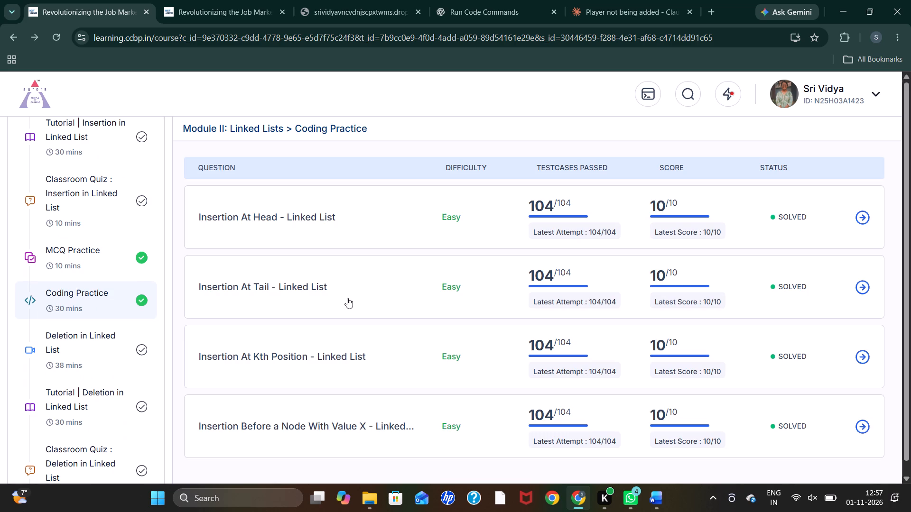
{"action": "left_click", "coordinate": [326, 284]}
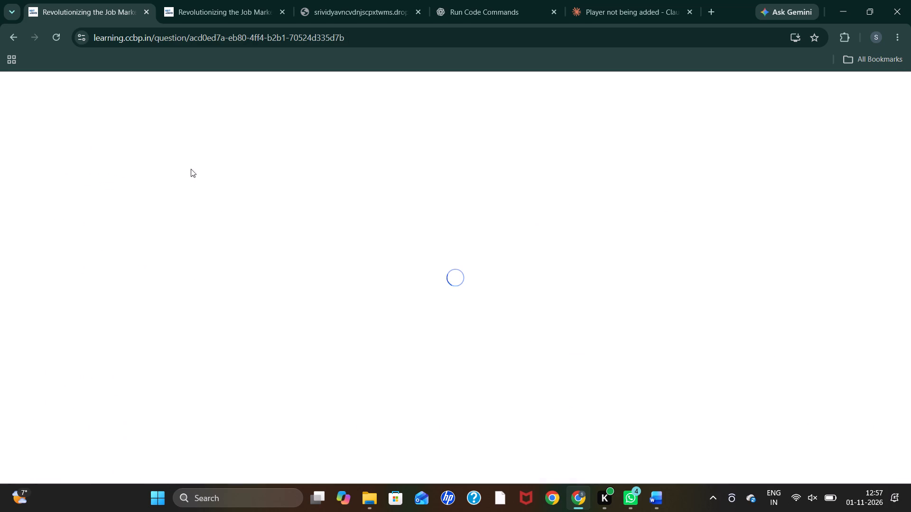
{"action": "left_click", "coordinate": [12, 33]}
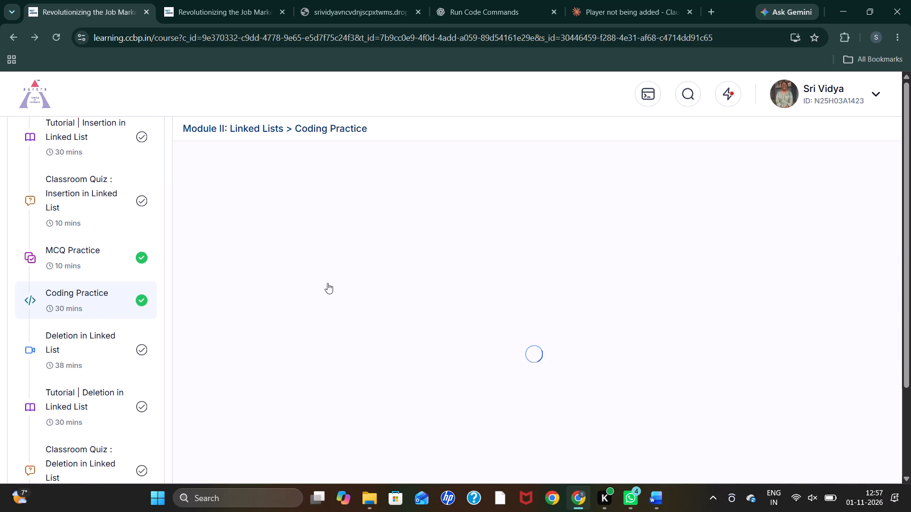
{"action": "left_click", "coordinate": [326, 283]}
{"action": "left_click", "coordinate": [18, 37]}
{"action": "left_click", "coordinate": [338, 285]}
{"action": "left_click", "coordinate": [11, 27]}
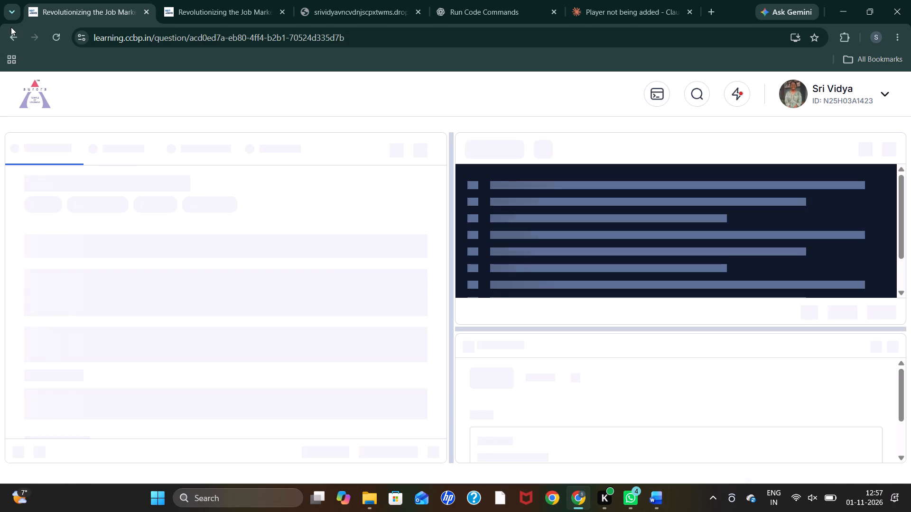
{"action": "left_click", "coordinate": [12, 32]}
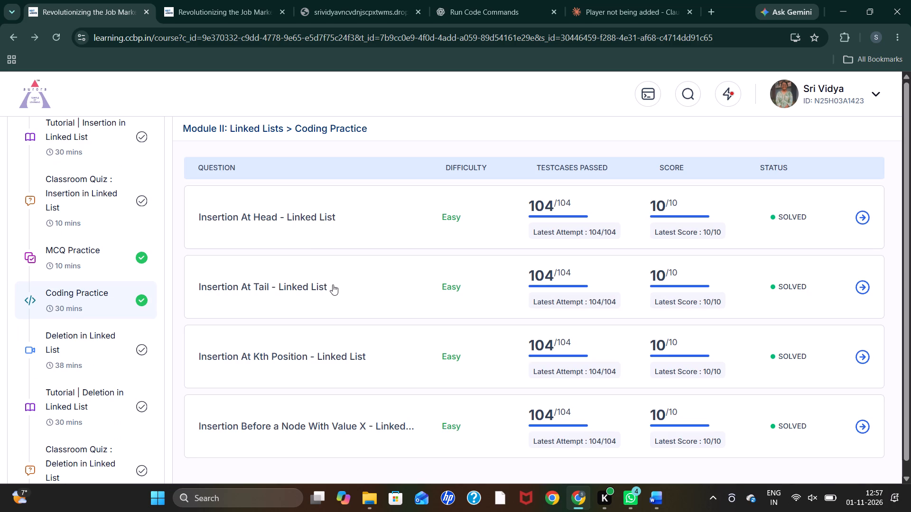
Try to copy the title Insertion At Tail - Linked List into item 2 of the Word report, opening that question in Chrome.
{"action": "left_click_drag", "start_coordinate": [333, 284], "coordinate": [156, 285]}
{"action": "key", "text": "ctrl+c"}
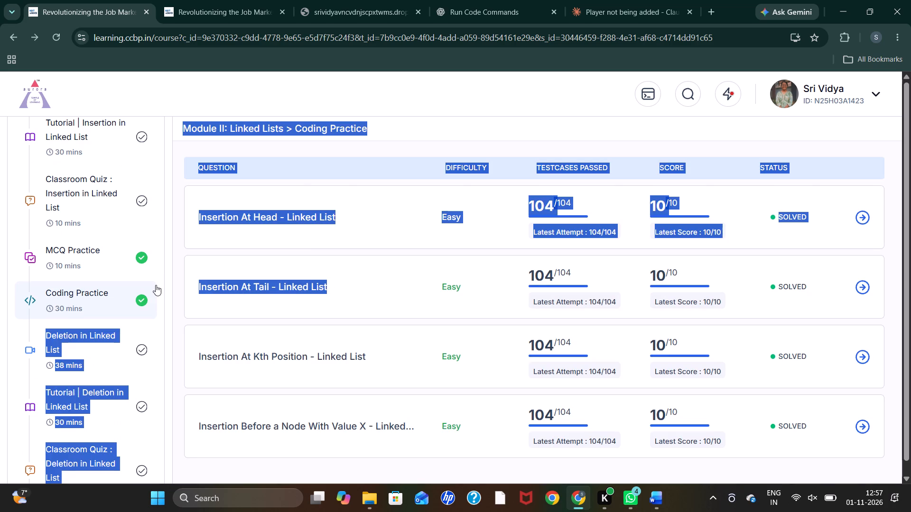
{"action": "left_click", "coordinate": [354, 273]}
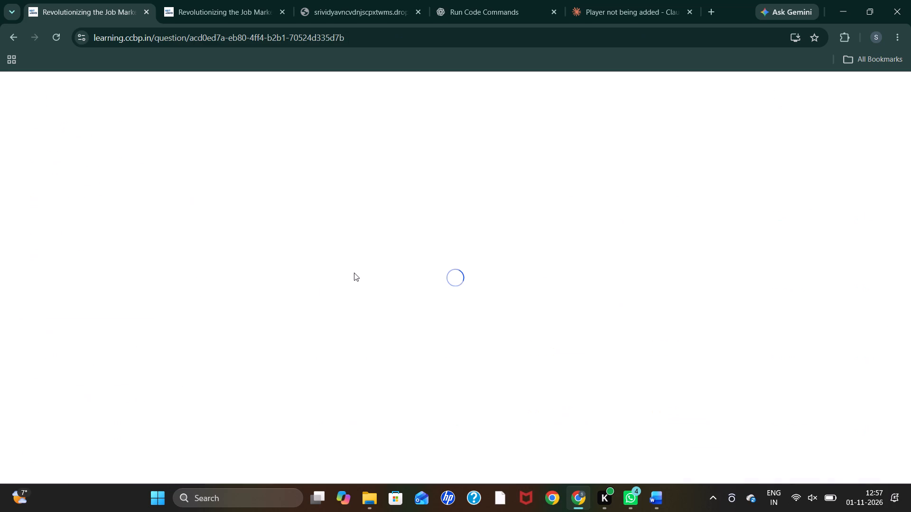
{"action": "left_click", "coordinate": [659, 460]}
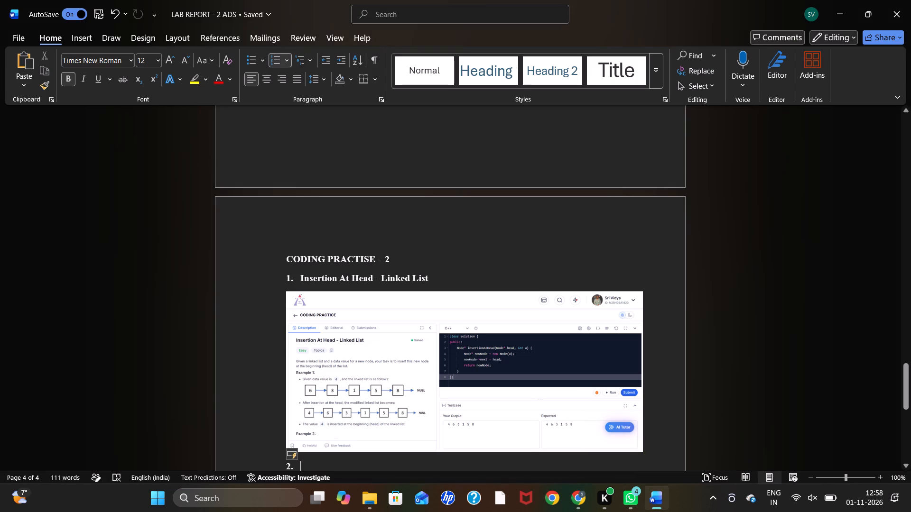
{"action": "key", "text": "ctrl+v"}
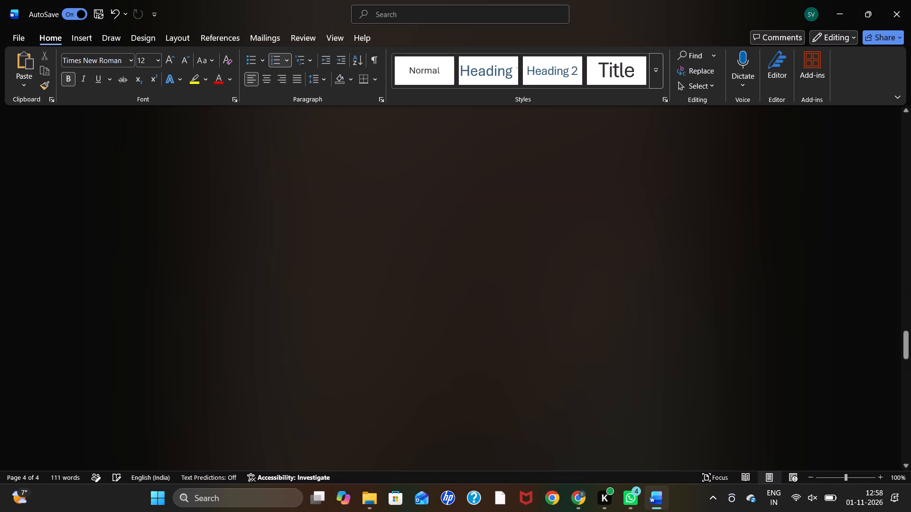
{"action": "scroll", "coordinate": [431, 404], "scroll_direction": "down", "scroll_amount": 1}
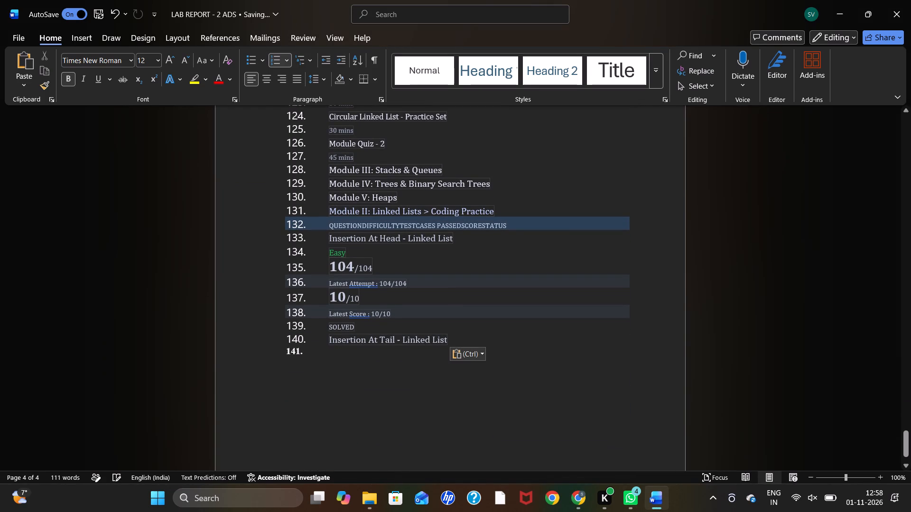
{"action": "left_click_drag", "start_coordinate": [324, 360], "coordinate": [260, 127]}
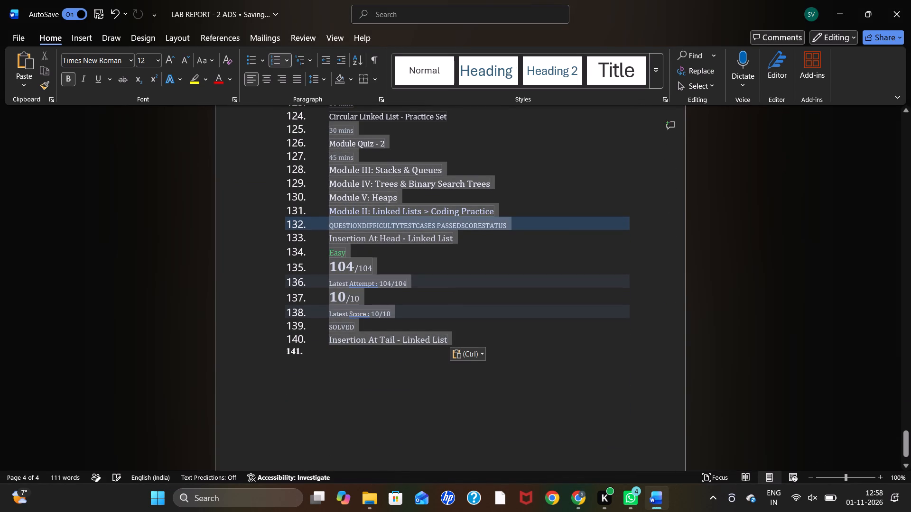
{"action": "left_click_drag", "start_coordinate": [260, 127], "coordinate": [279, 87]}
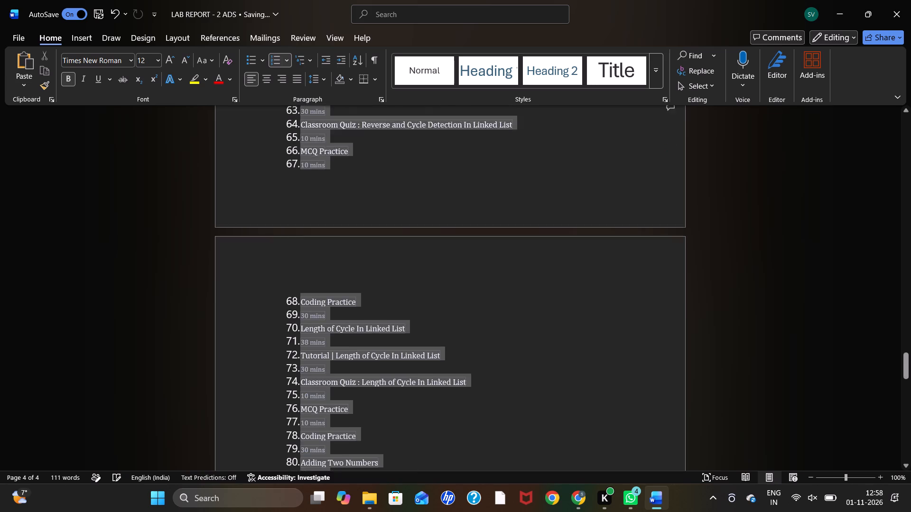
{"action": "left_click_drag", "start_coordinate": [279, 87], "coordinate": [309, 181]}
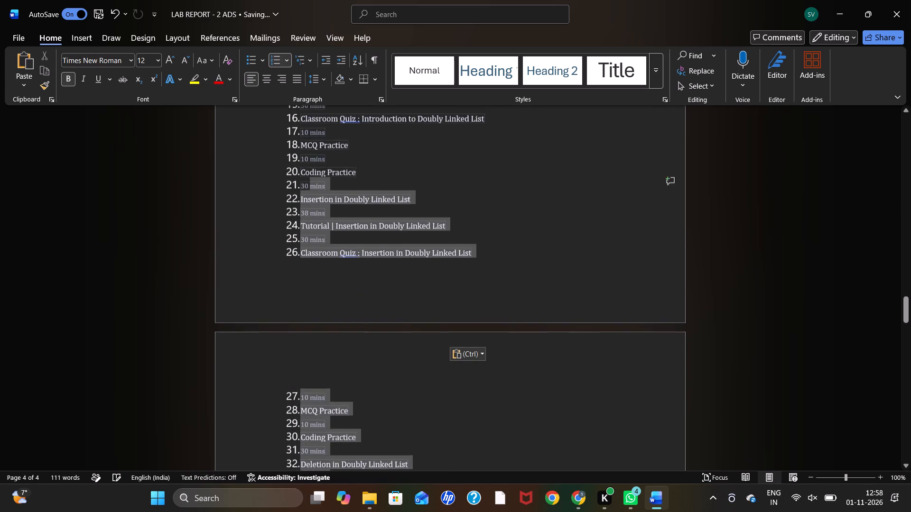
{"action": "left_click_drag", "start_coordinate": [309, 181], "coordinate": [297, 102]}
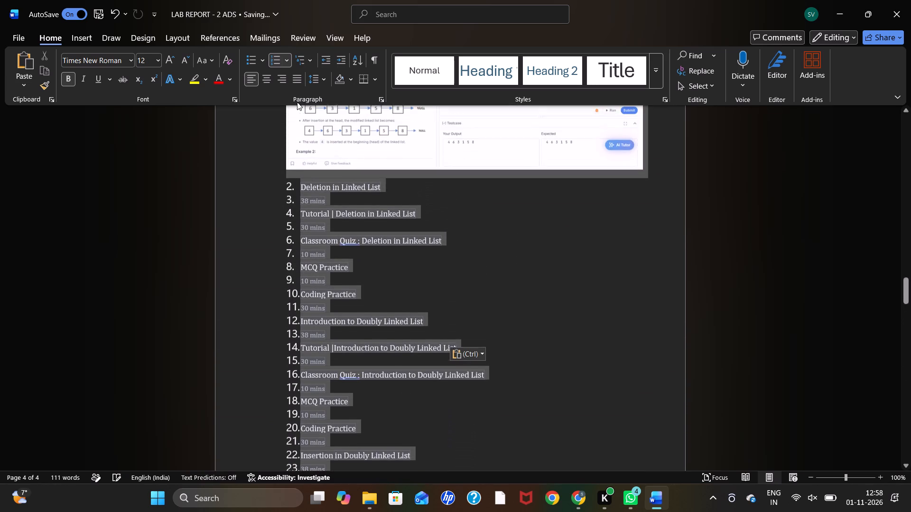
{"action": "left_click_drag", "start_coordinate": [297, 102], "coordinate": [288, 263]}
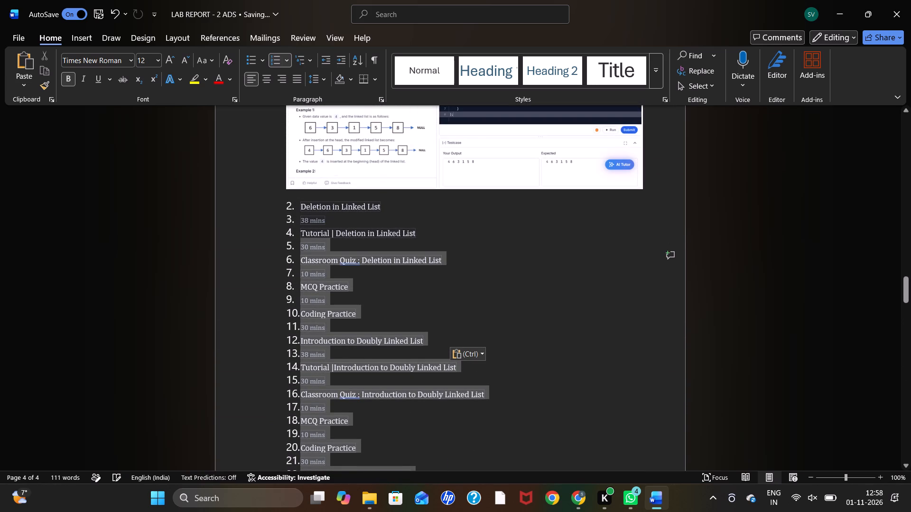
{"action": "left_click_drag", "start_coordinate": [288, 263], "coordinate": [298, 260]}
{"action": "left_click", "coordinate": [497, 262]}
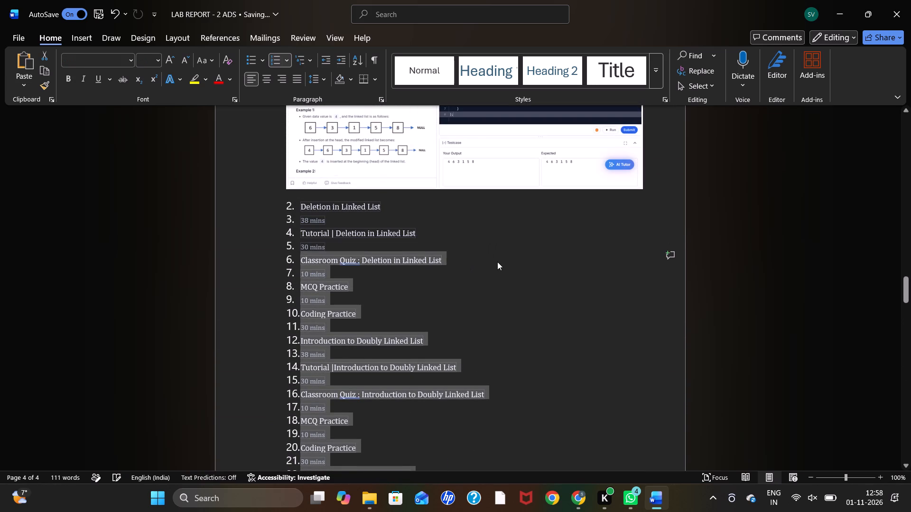
Delete the pasted outline entries below the screenshot from Deletion in Linked List through the Insertion in Doubly Linked List classroom quiz.
{"action": "left_click", "coordinate": [287, 215]}
{"action": "left_click_drag", "start_coordinate": [287, 215], "coordinate": [381, 338]}
{"action": "key", "text": "BackSpace"}
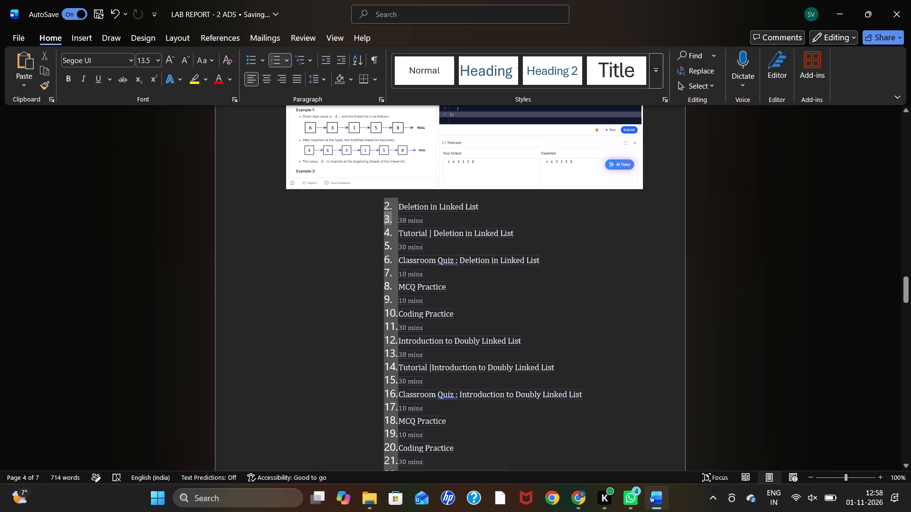
{"action": "left_click_drag", "start_coordinate": [383, 205], "coordinate": [441, 442]}
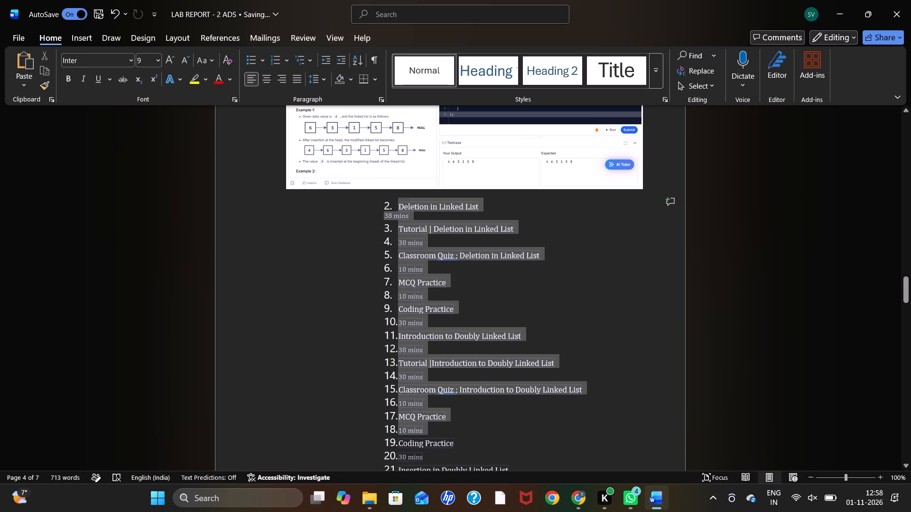
{"action": "left_click_drag", "start_coordinate": [441, 442], "coordinate": [445, 499]}
{"action": "key", "text": "BackSpace"}
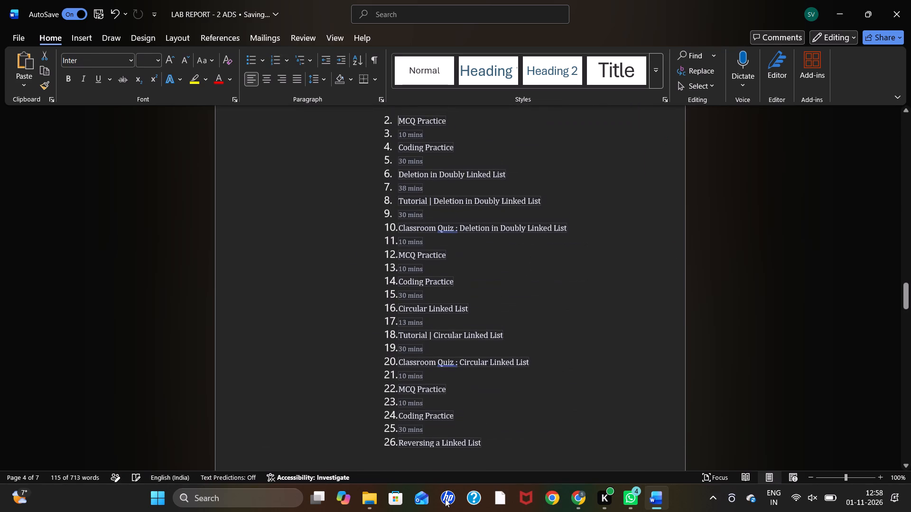
Delete the pasted entries from the Coding Practice line before Deletion in Doubly Linked List through Reversing a Linked List.
{"action": "left_click_drag", "start_coordinate": [499, 449], "coordinate": [315, 200]}
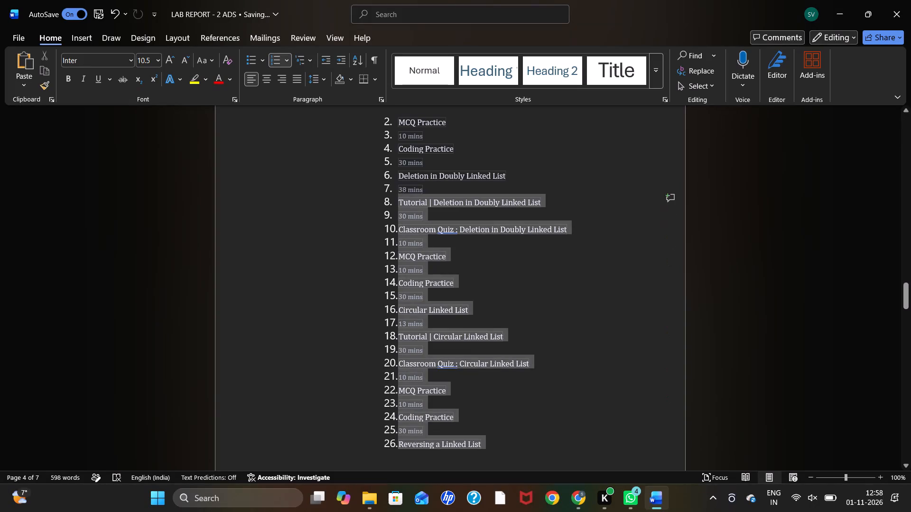
{"action": "left_click_drag", "start_coordinate": [315, 200], "coordinate": [322, 141]}
{"action": "key", "text": "BackSpace"}
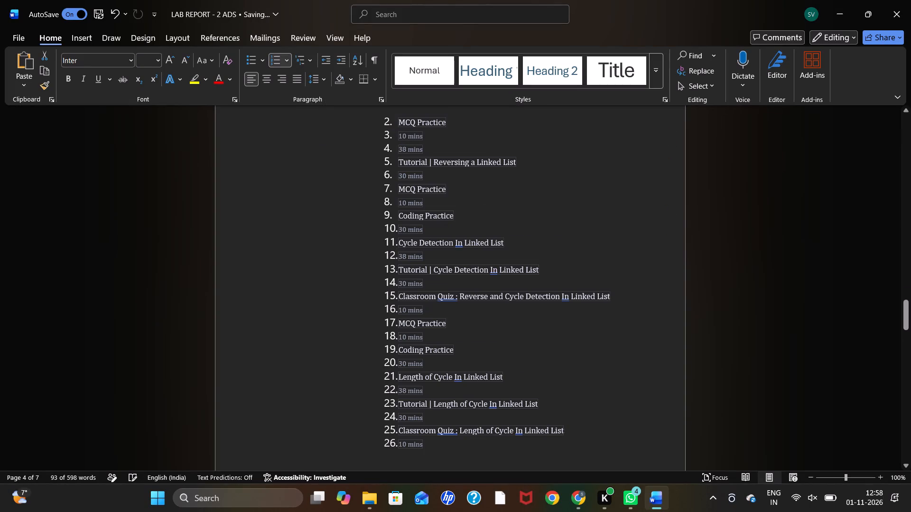
Delete backwards from the 38 mins entry through the MCQ Practice lines and the screenshot into item 1's title.
{"action": "key", "text": "BackSpace"}
{"action": "key", "text": "BackSpace"}
{"action": "key", "text": "BackSpace"}
{"action": "key", "text": "BackSpace"}
{"action": "key", "text": "BackSpace"}
{"action": "key", "text": "BackSpace"}
{"action": "key", "text": "BackSpace"}
{"action": "key", "text": "BackSpace"}
{"action": "key", "text": "BackSpace"}
{"action": "key", "text": "BackSpace"}
{"action": "key", "text": "BackSpace"}
{"action": "key", "text": "BackSpace"}
{"action": "key", "text": "BackSpace"}
{"action": "key", "text": "BackSpace"}
{"action": "key", "text": "BackSpace"}
{"action": "key", "text": "BackSpace"}
{"action": "key", "text": "BackSpace"}
{"action": "key", "text": "BackSpace"}
{"action": "key", "text": "BackSpace"}
{"action": "key", "text": "BackSpace"}
{"action": "key", "text": "BackSpace"}
{"action": "key", "text": "BackSpace"}
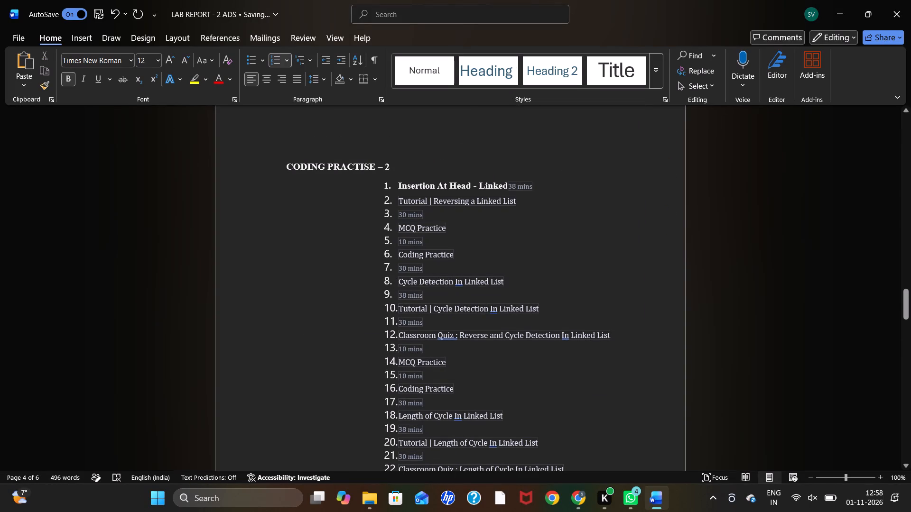
Delete the list content from item 1, Insertion At Head, through Tutorial | Adding Two Numbers.
{"action": "left_click_drag", "start_coordinate": [384, 185], "coordinate": [414, 502]}
{"action": "key", "text": "BackSpace"}
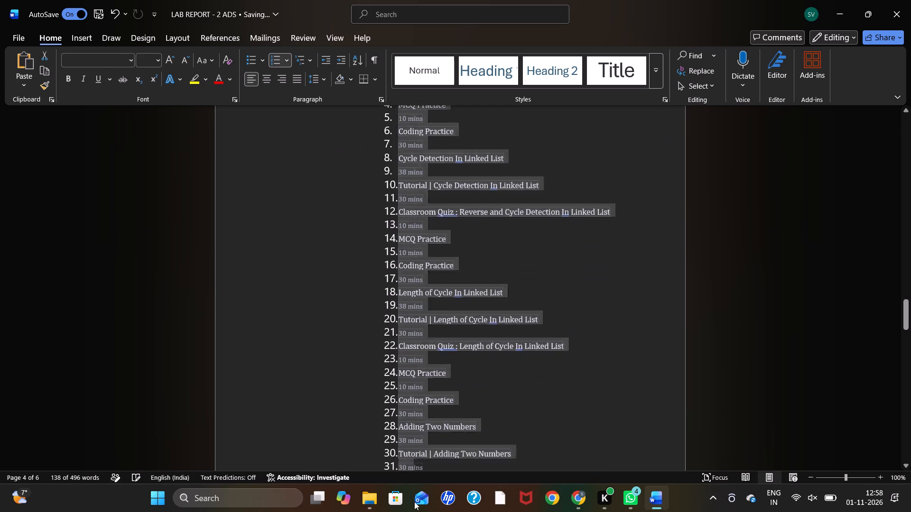
Delete all remaining pasted entries under CODING PRACTISE – 2, including the leftover text fragment, leaving only the heading.
{"action": "scroll", "coordinate": [386, 351], "scroll_direction": "up", "scroll_amount": 1}
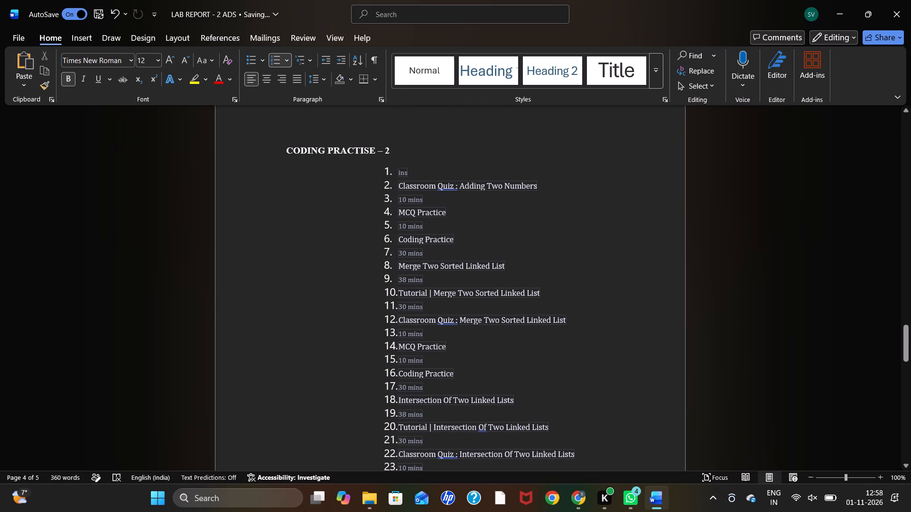
{"action": "left_click_drag", "start_coordinate": [385, 174], "coordinate": [469, 465]}
{"action": "key", "text": "BackSpace"}
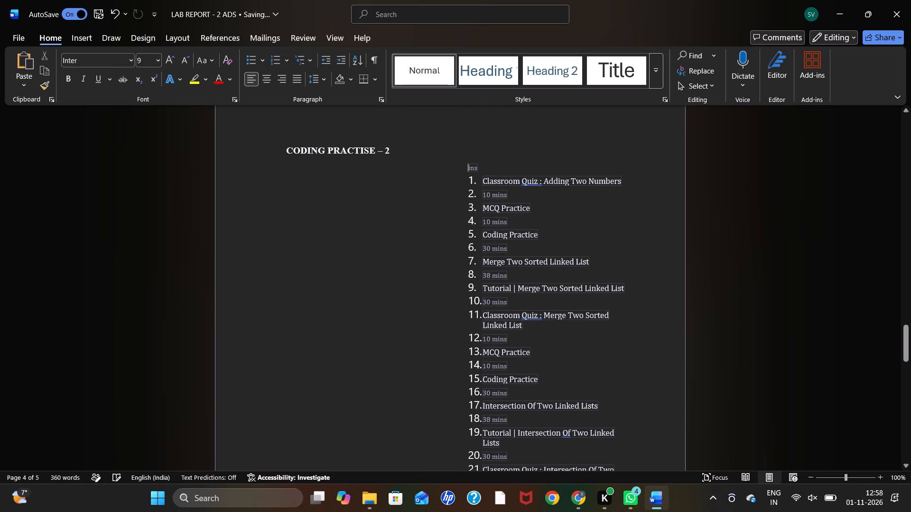
{"action": "key", "text": "BackSpace"}
{"action": "scroll", "coordinate": [498, 311], "scroll_direction": "down", "scroll_amount": 4}
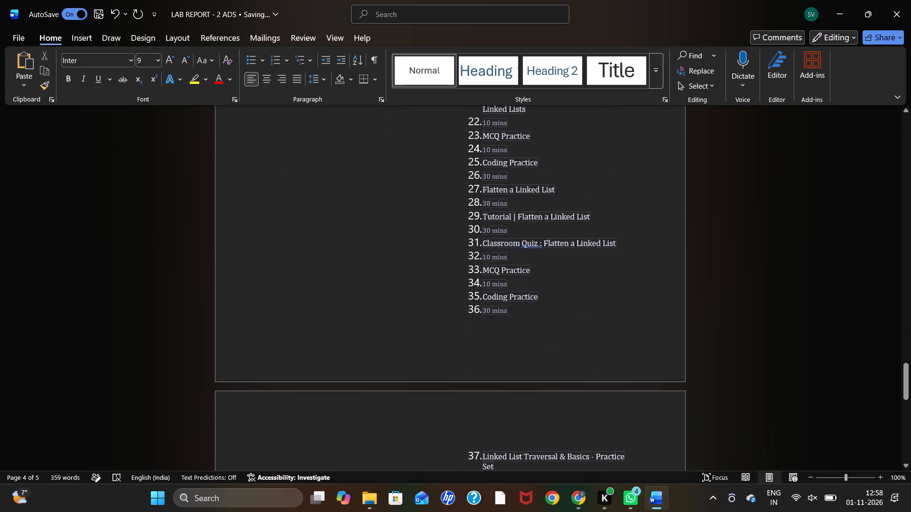
{"action": "scroll", "coordinate": [530, 421], "scroll_direction": "down", "scroll_amount": 4}
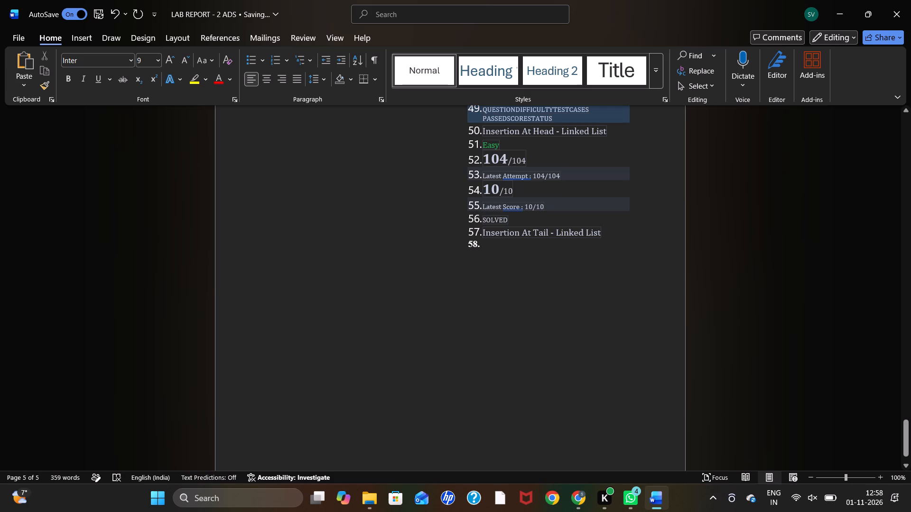
{"action": "left_click_drag", "start_coordinate": [501, 248], "coordinate": [470, 206]}
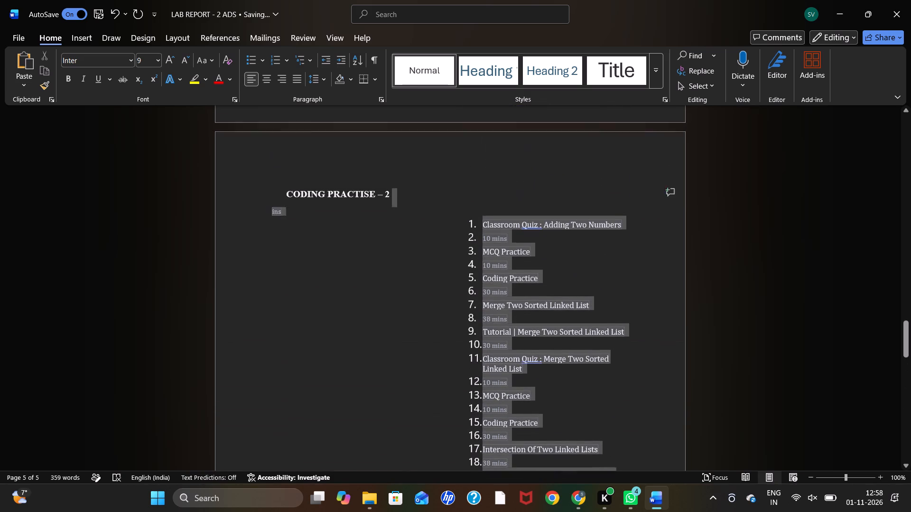
{"action": "left_click_drag", "start_coordinate": [470, 206], "coordinate": [470, 223]}
{"action": "key", "text": "BackSpace"}
{"action": "key", "text": "BackSpace"}
{"action": "key", "text": "BackSpace"}
{"action": "key", "text": "BackSpace"}
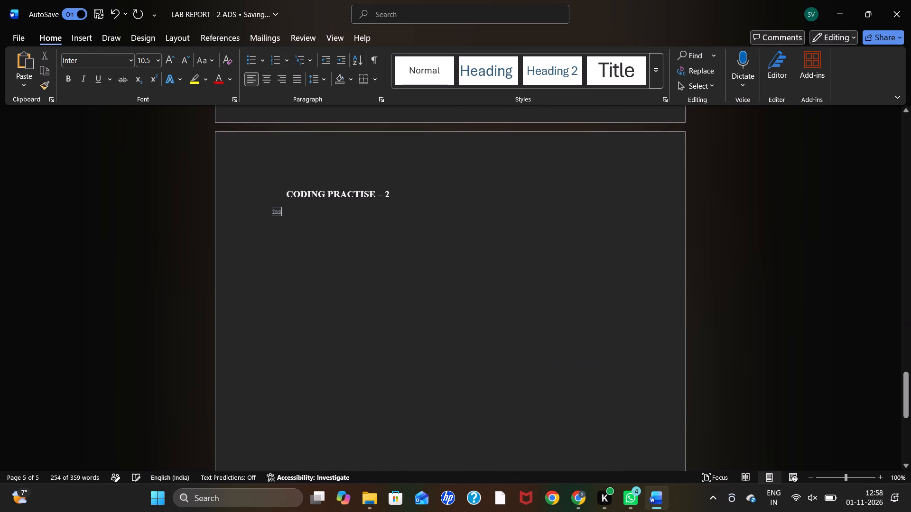
{"action": "key", "text": "BackSpace"}
{"action": "key", "text": "BackSpace"}
{"action": "key", "text": "BackSpace"}
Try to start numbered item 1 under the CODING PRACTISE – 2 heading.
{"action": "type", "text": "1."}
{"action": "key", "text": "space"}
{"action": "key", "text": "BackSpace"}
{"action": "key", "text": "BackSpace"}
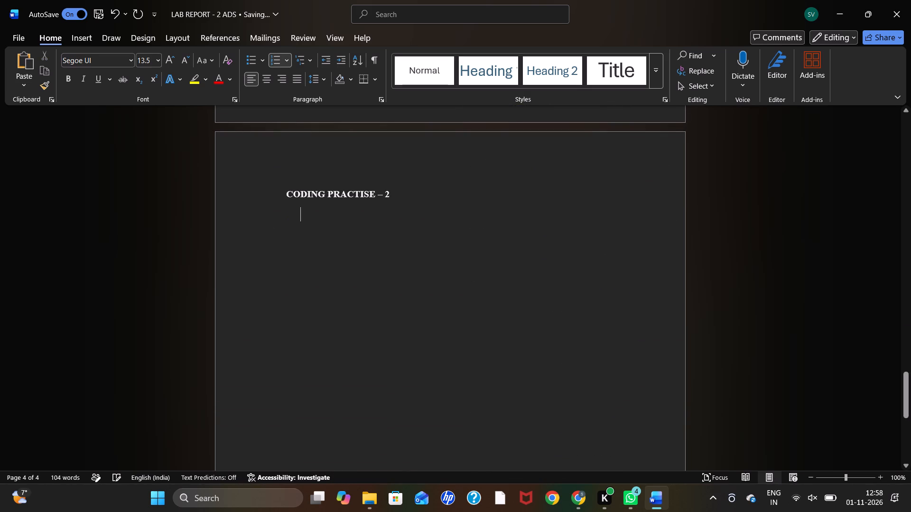
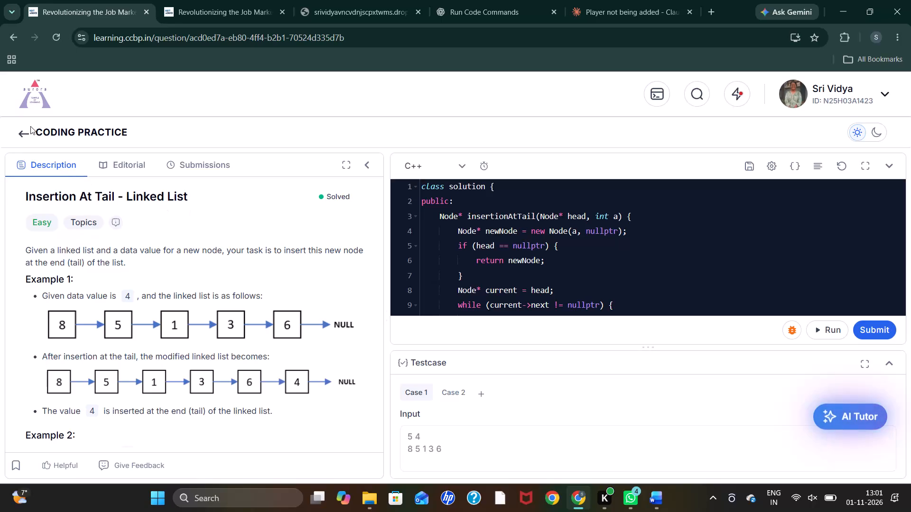
Copy the question title Insertion At Head - Linked List from the course's question list into Word as numbered item 1 under CODING PRACTISE – 2.
{"action": "left_click", "coordinate": [23, 136]}
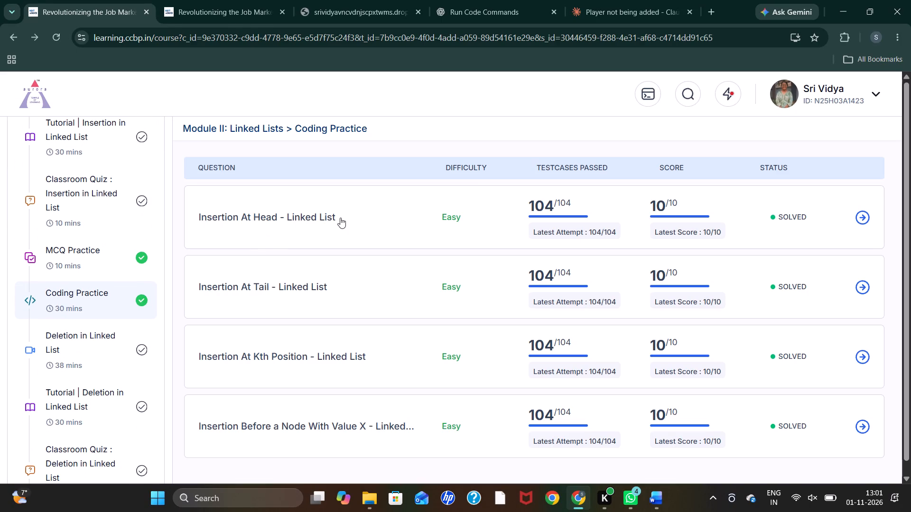
{"action": "left_click_drag", "start_coordinate": [340, 217], "coordinate": [185, 215]}
{"action": "key", "text": "ctrl+c"}
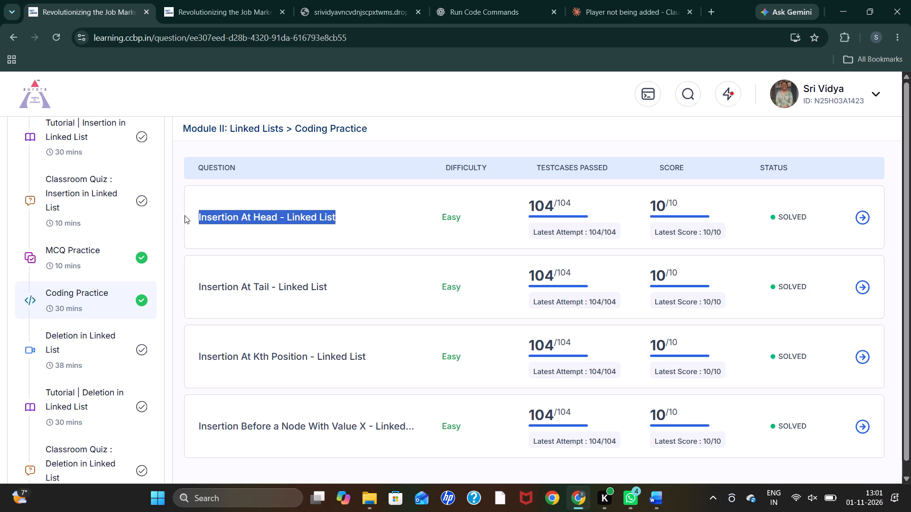
{"action": "left_click", "coordinate": [672, 441]}
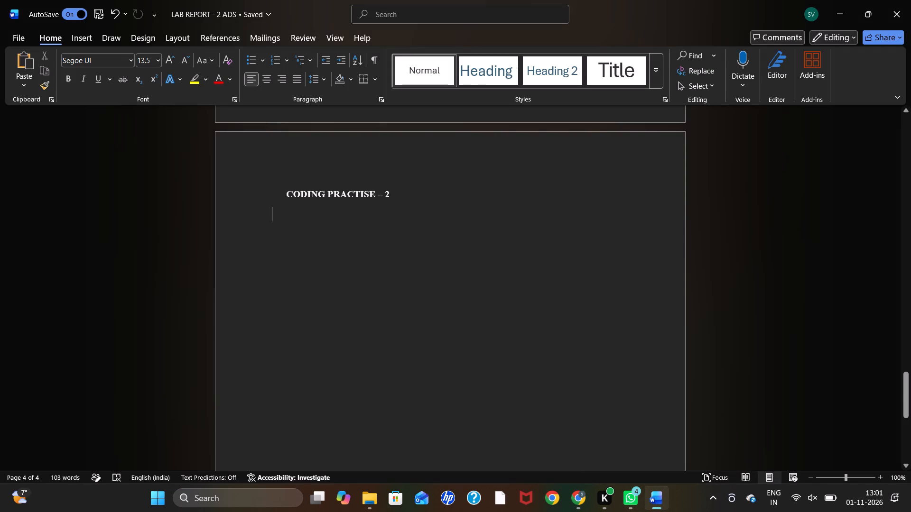
{"action": "type", "text": "1."}
{"action": "key", "text": "space"}
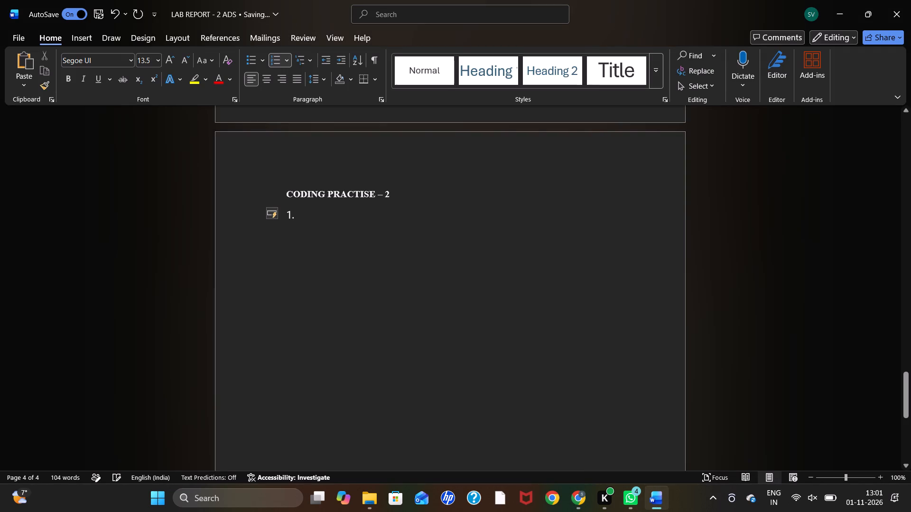
{"action": "key", "text": "ctrl+v"}
{"action": "key", "text": "Return"}
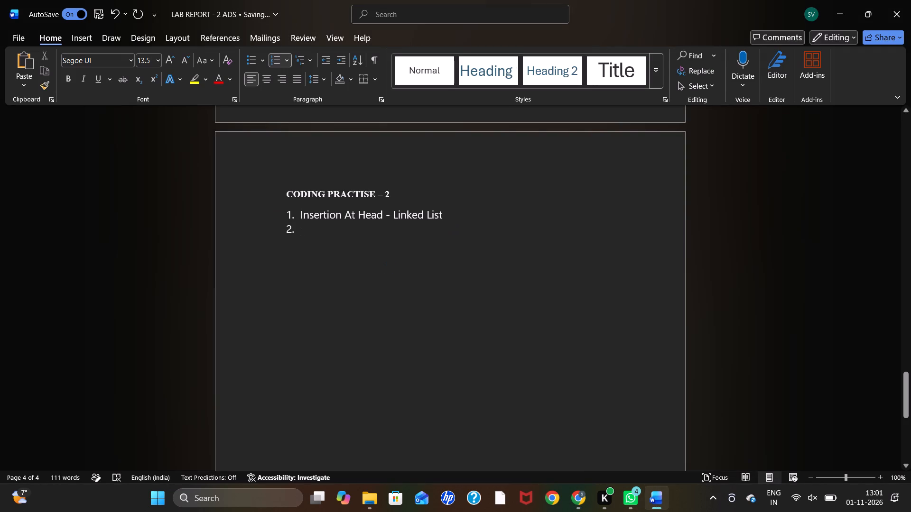
{"action": "key", "text": "BackSpace"}
{"action": "key", "text": "BackSpace"}
Copy the Insertion At Head screenshot from the File Explorer Gallery and paste it below item 1 in the Word report.
{"action": "left_click", "coordinate": [379, 452]}
{"action": "left_click", "coordinate": [45, 130]}
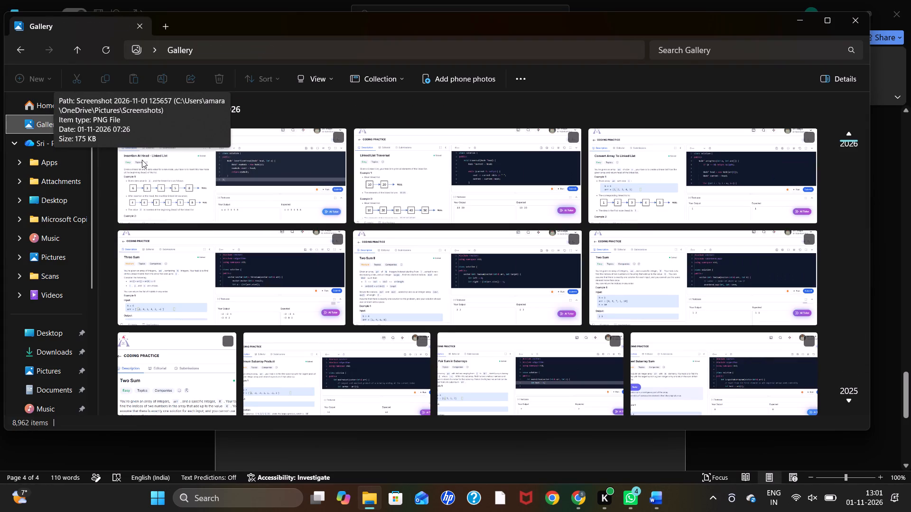
{"action": "left_click", "coordinate": [159, 163]}
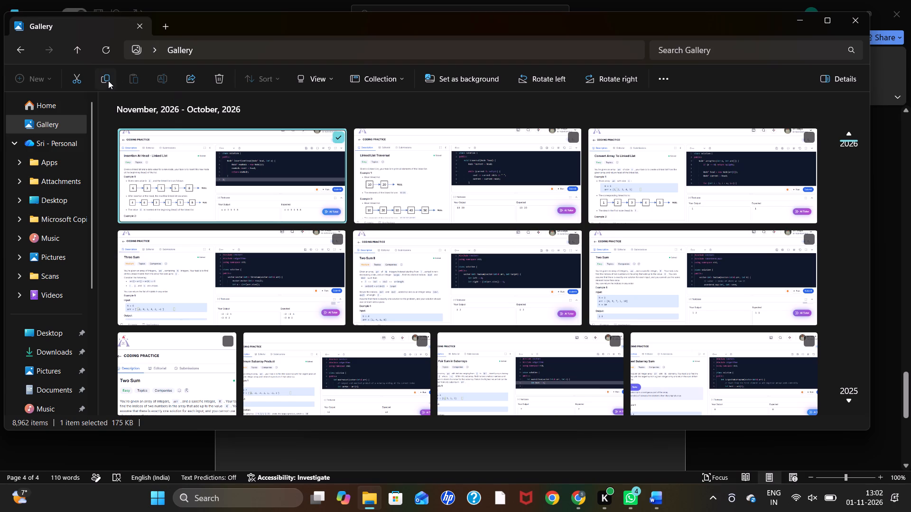
{"action": "left_click", "coordinate": [108, 81]}
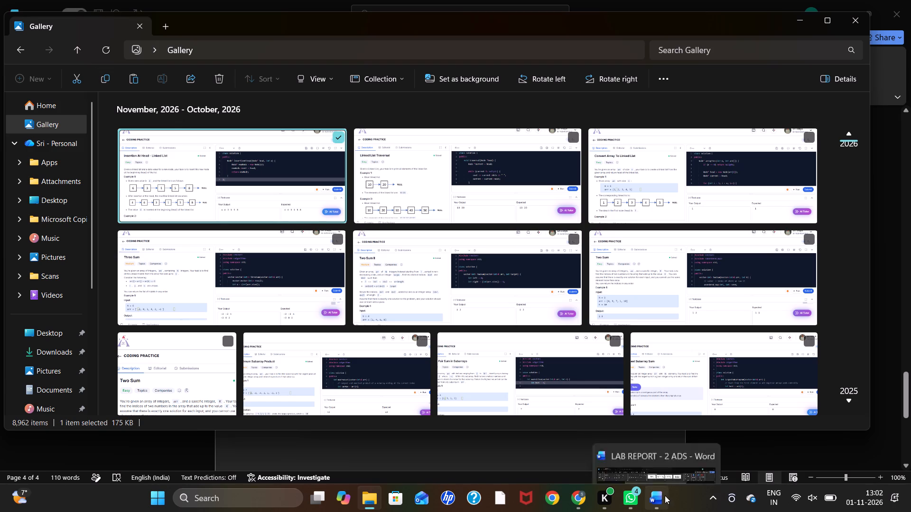
{"action": "left_click", "coordinate": [672, 432]}
{"action": "key", "text": "ctrl+v"}
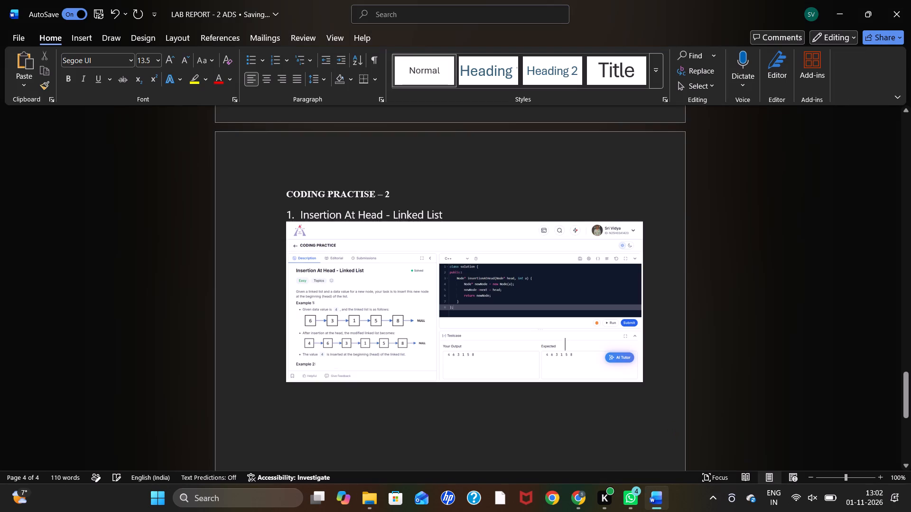
Add numbered item 2 below the screenshot with the title Insertion At Tail - Linked List copied from the Chrome question list.
{"action": "key", "text": "Return"}
{"action": "type", "text": "2."}
{"action": "key", "text": "space"}
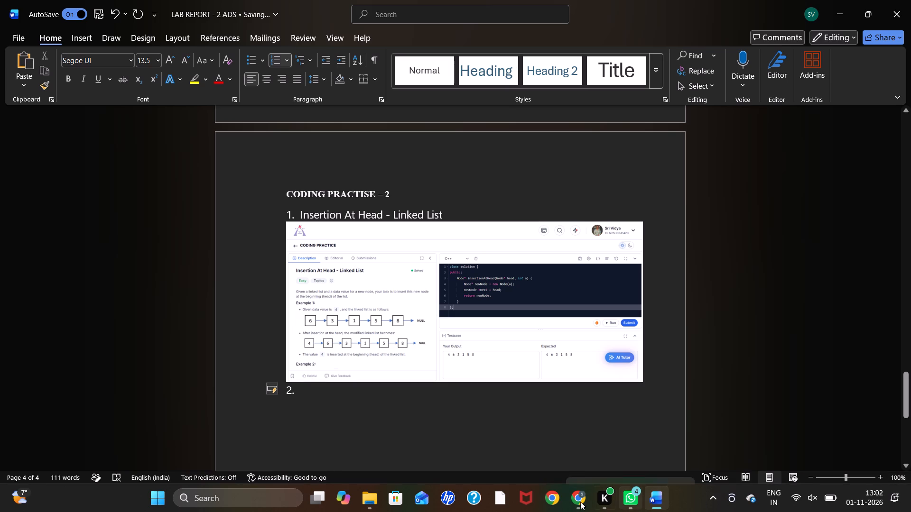
{"action": "left_click", "coordinate": [582, 446]}
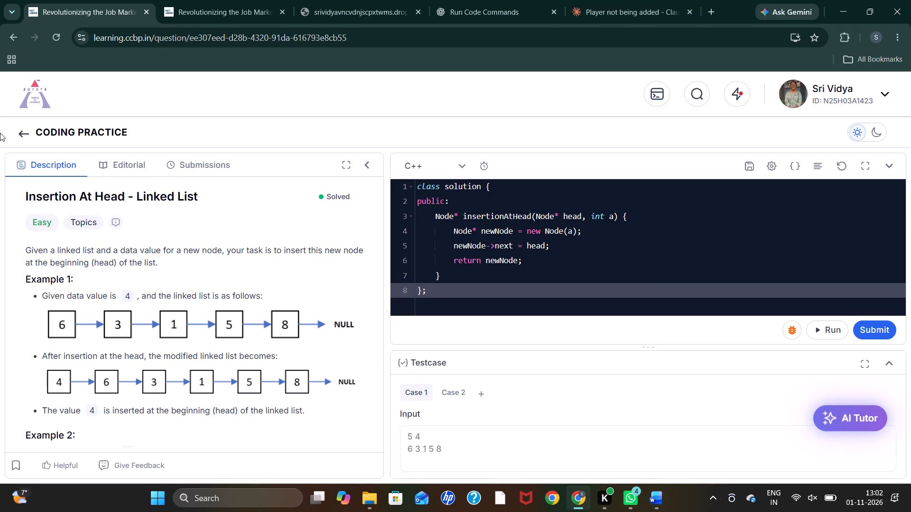
{"action": "left_click", "coordinate": [24, 134]}
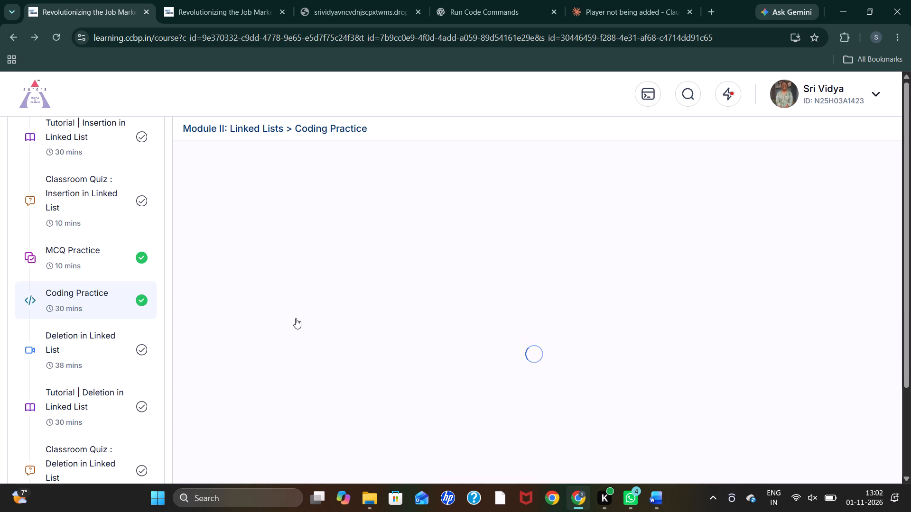
{"action": "left_click_drag", "start_coordinate": [194, 282], "coordinate": [361, 301]}
{"action": "key", "text": "ctrl+c"}
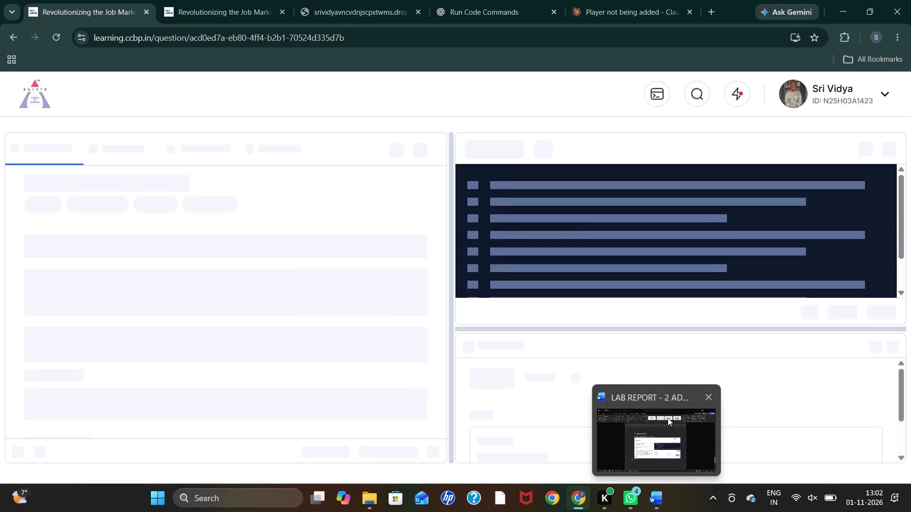
{"action": "left_click", "coordinate": [668, 418]}
{"action": "key", "text": "ctrl+v"}
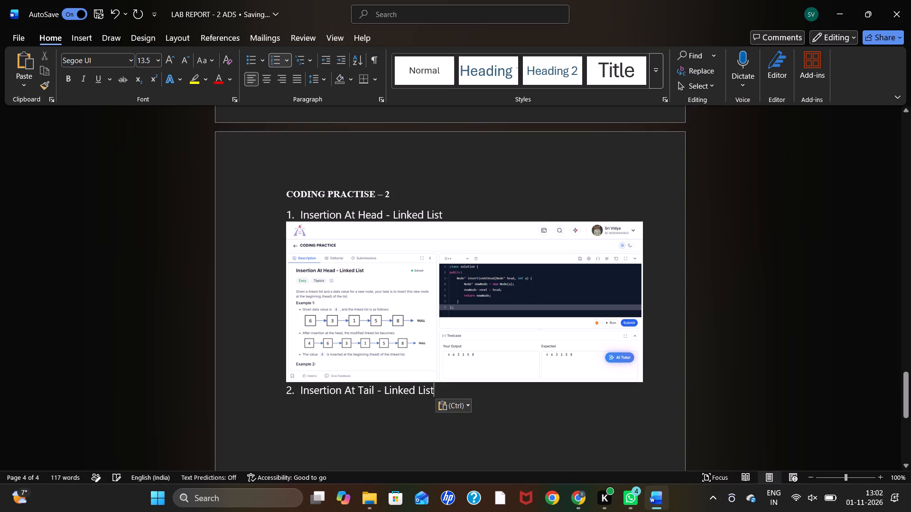
{"action": "key", "text": "Return"}
{"action": "key", "text": "BackSpace"}
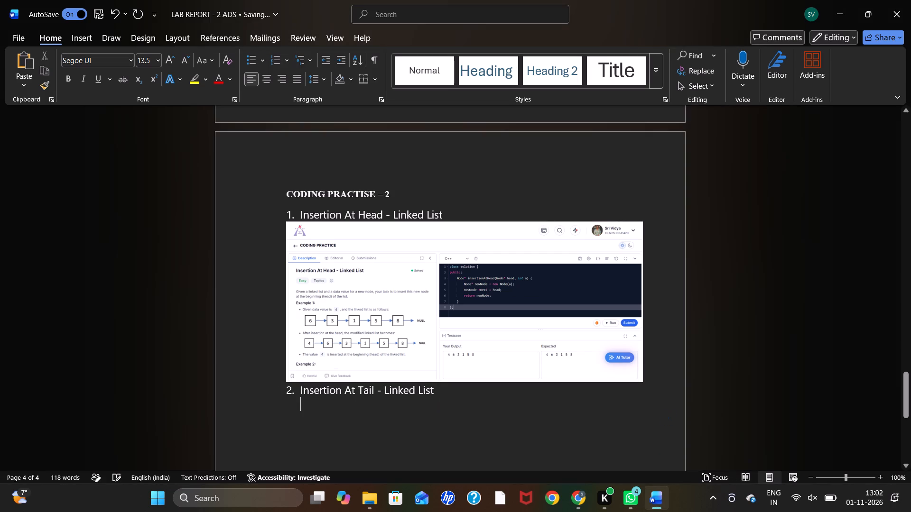
{"action": "key", "text": "BackSpace"}
Run the Insertion At Tail solution in Chrome and snip the whole page area with its output and expected result showing.
{"action": "left_click", "coordinate": [573, 451]}
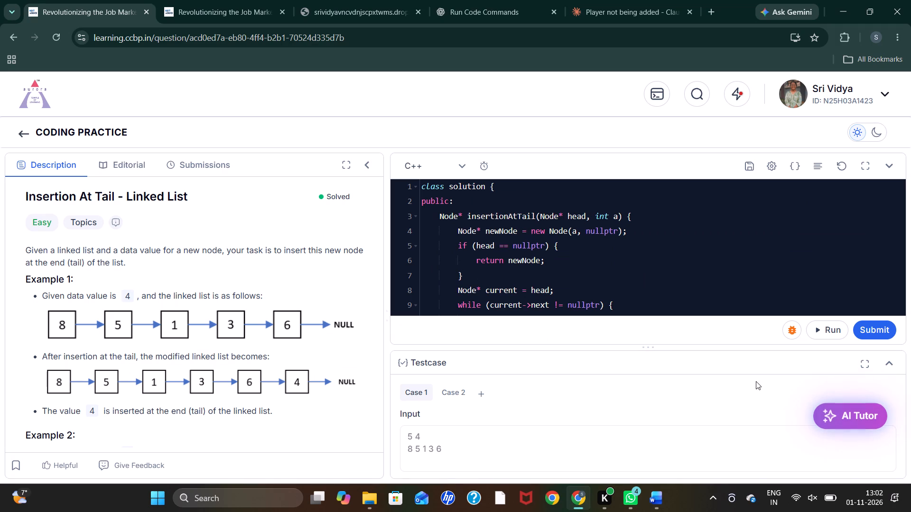
{"action": "left_click", "coordinate": [825, 337]}
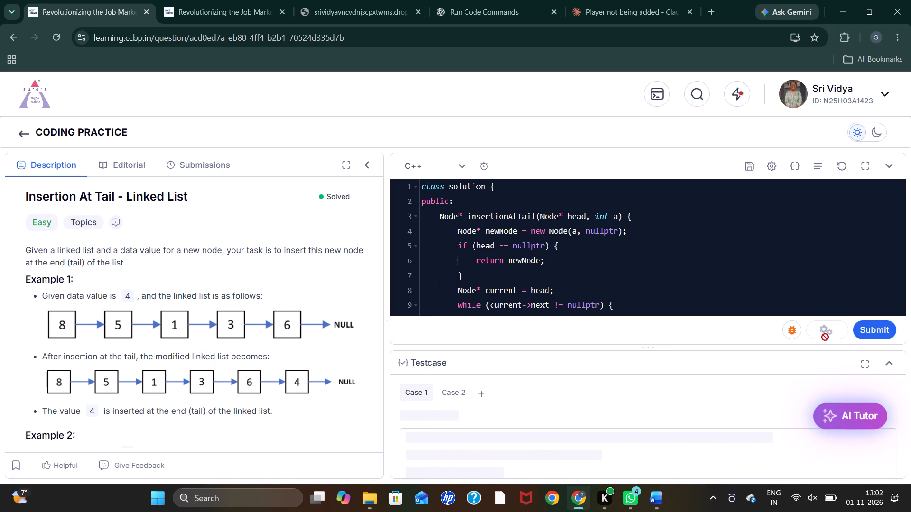
{"action": "scroll", "coordinate": [739, 380], "scroll_direction": "down", "scroll_amount": 3}
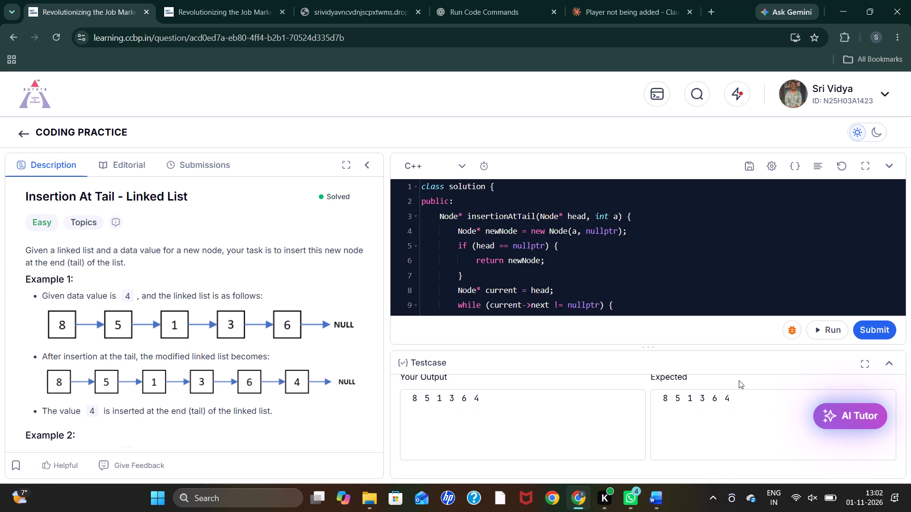
{"action": "key", "text": "Print"}
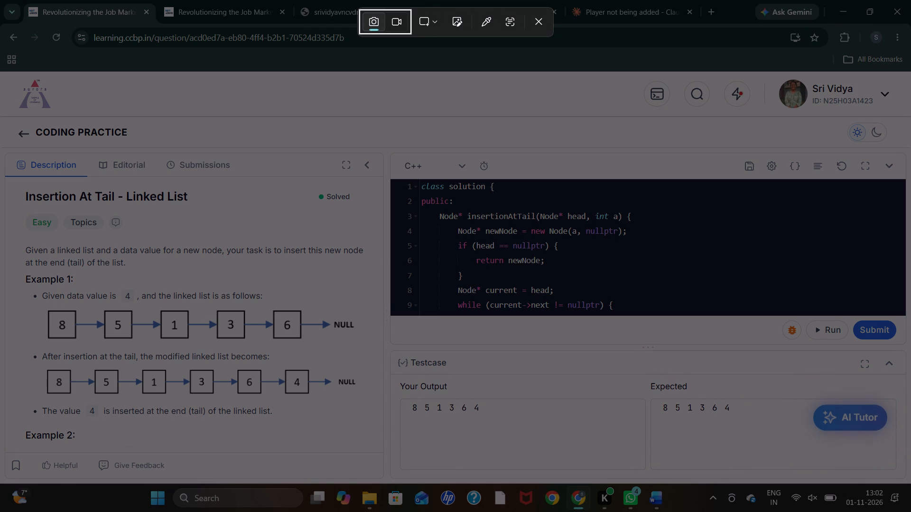
{"action": "left_click_drag", "start_coordinate": [0, 73], "coordinate": [25, 88]}
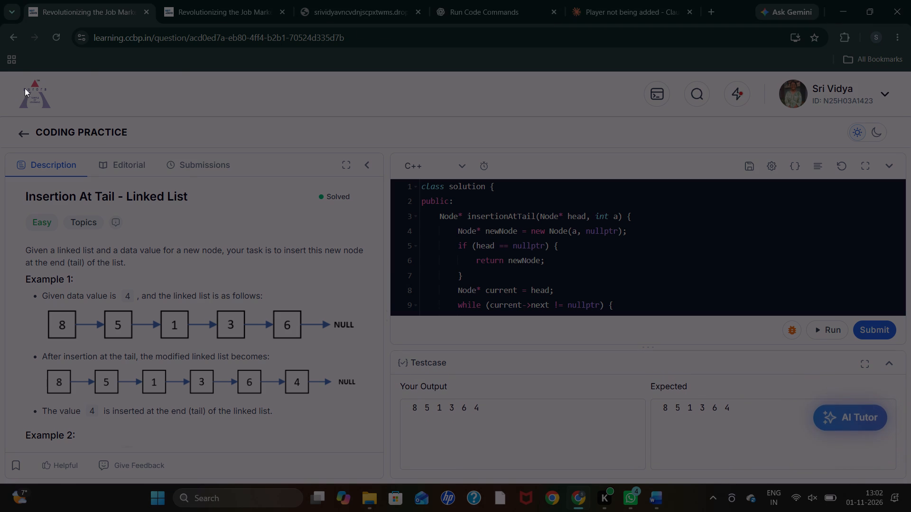
{"action": "left_click_drag", "start_coordinate": [25, 88], "coordinate": [772, 497]}
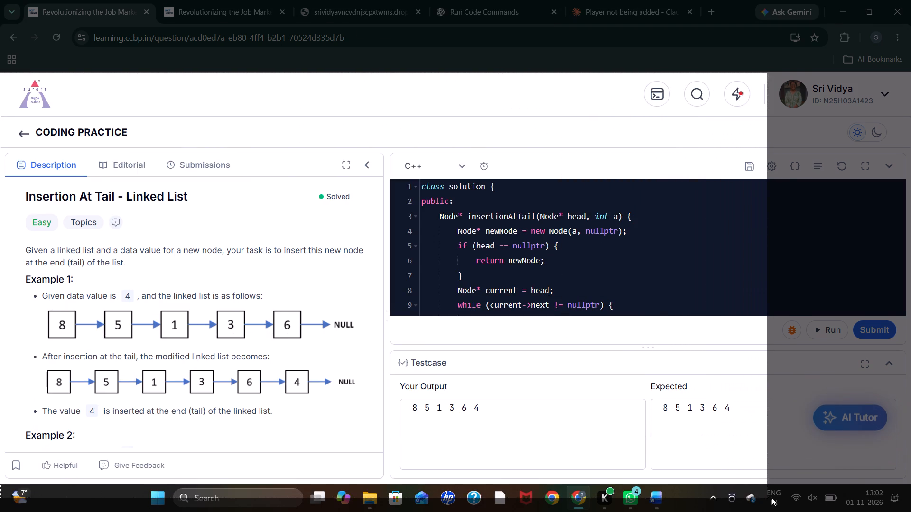
{"action": "left_click_drag", "start_coordinate": [772, 497], "coordinate": [910, 484]}
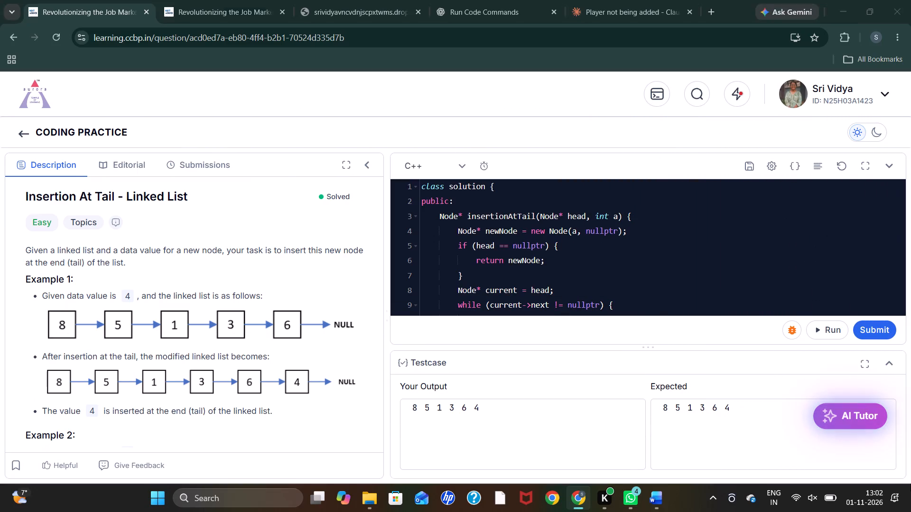
Paste the Insertion At Tail screenshot below item 2 in the Word report.
{"action": "left_click", "coordinate": [675, 455]}
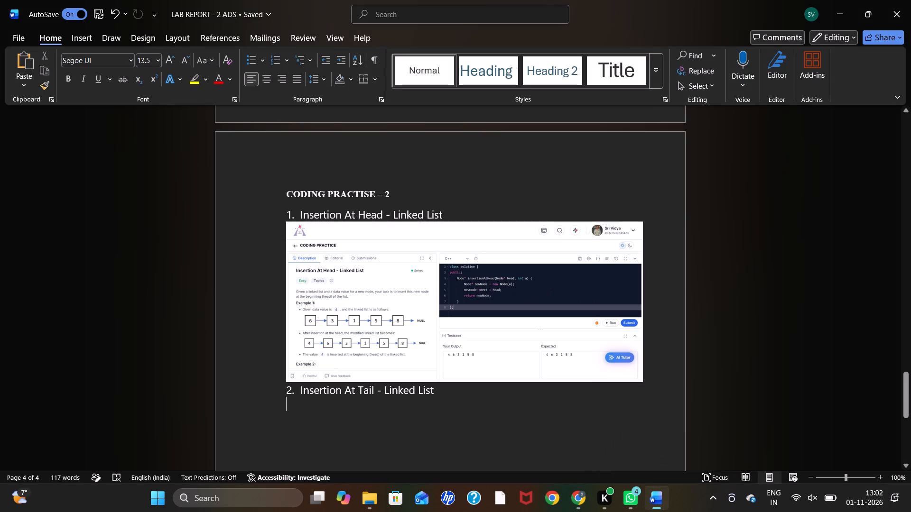
{"action": "key", "text": "ctrl+v"}
Add blank lines after the Insertion At Tail screenshot until the cursor reaches a new page.
{"action": "scroll", "coordinate": [613, 422], "scroll_direction": "down", "scroll_amount": 1}
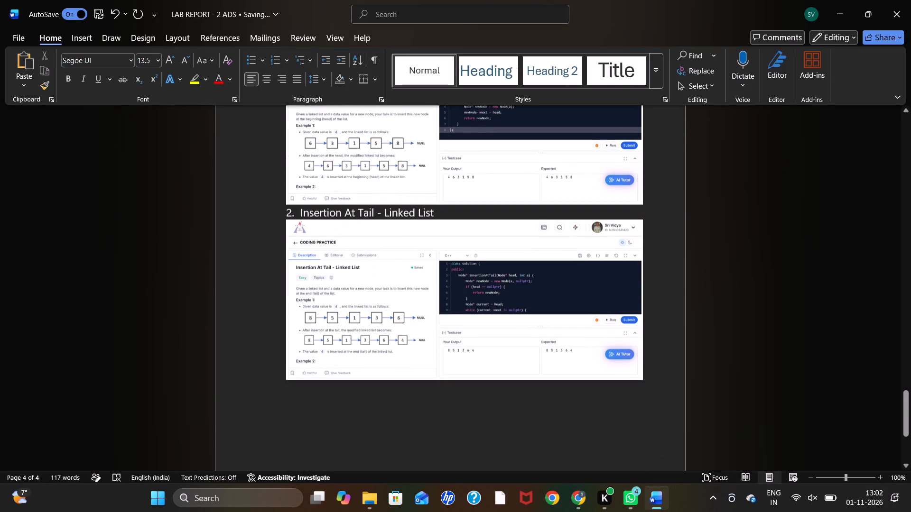
{"action": "scroll", "coordinate": [613, 422], "scroll_direction": "down", "scroll_amount": 1}
{"action": "key", "text": "Return"}
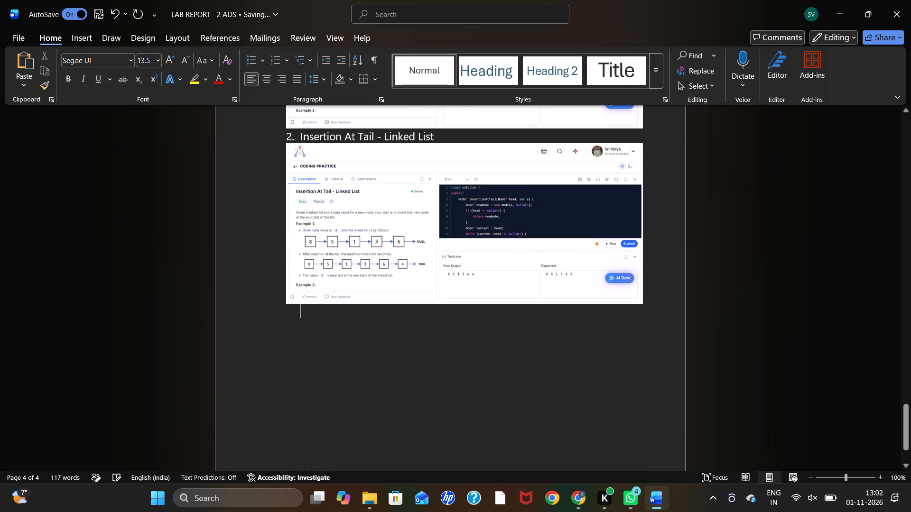
{"action": "key", "text": "Return"}
{"action": "key", "text": "Return"}
{"action": "key", "text": "Return"}
{"action": "key", "text": "Return"}
{"action": "key", "text": "Return"}
{"action": "key", "text": "Return"}
{"action": "key", "text": "Return"}
{"action": "key", "text": "Return"}
{"action": "key", "text": "Return"}
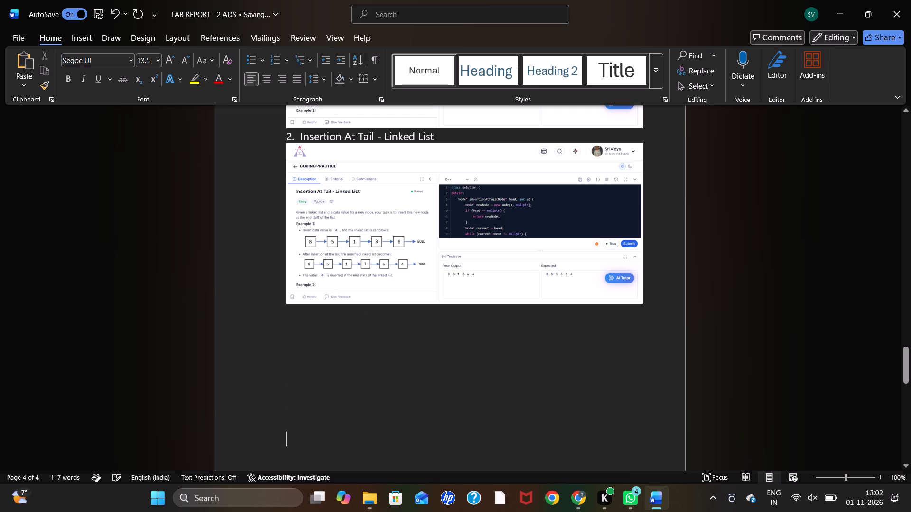
{"action": "scroll", "coordinate": [669, 313], "scroll_direction": "down", "scroll_amount": 3}
{"action": "key", "text": "Return"}
{"action": "key", "text": "Return"}
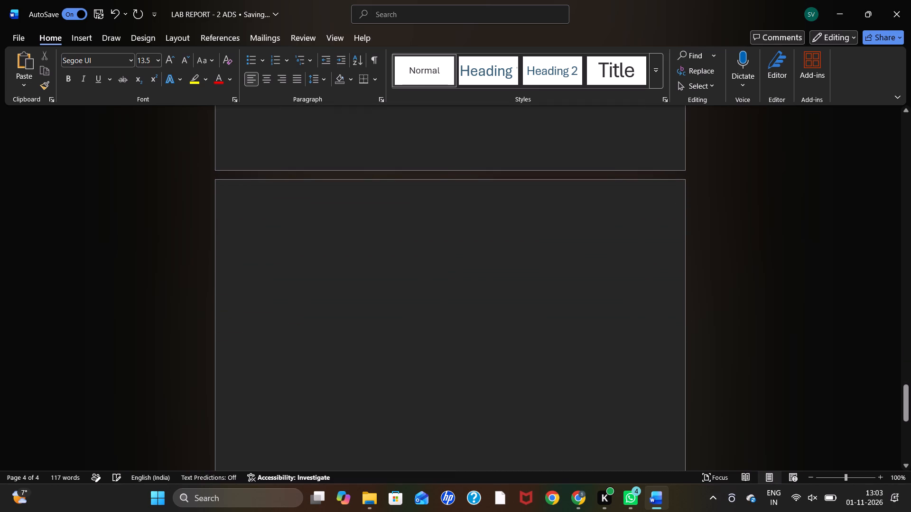
{"action": "key", "text": "Return"}
{"action": "key", "text": "BackSpace"}
{"action": "key", "text": "Return"}
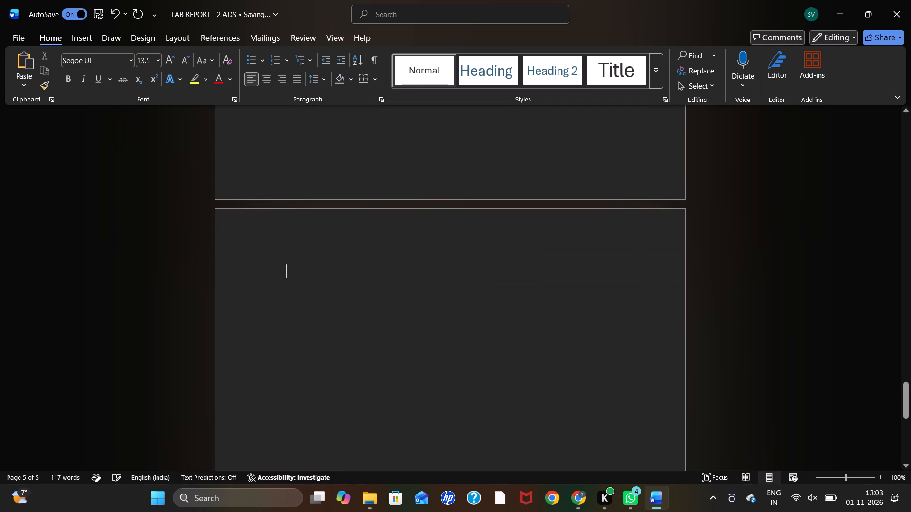
Enter the heading CODING PRACTISE - 3 at the top of the new page.
{"action": "type", "text": "COF"}
{"action": "key", "text": "BackSpace"}
{"action": "type", "text": "DING PRACTISE - 3"}
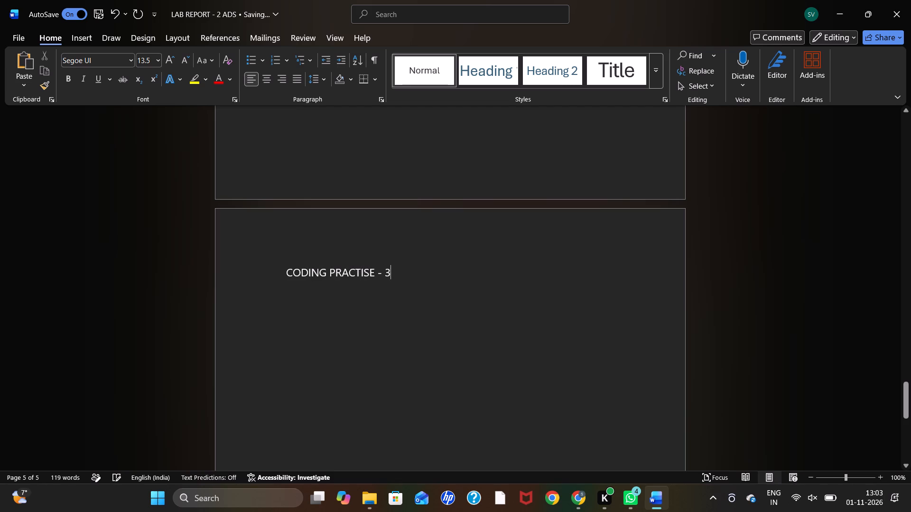
{"action": "key", "text": "space"}
{"action": "key", "text": "Return"}
Start a numbered list with item 1 directly under the CODING PRACTISE – 3 heading.
{"action": "type", "text": "1."}
{"action": "key", "text": "space"}
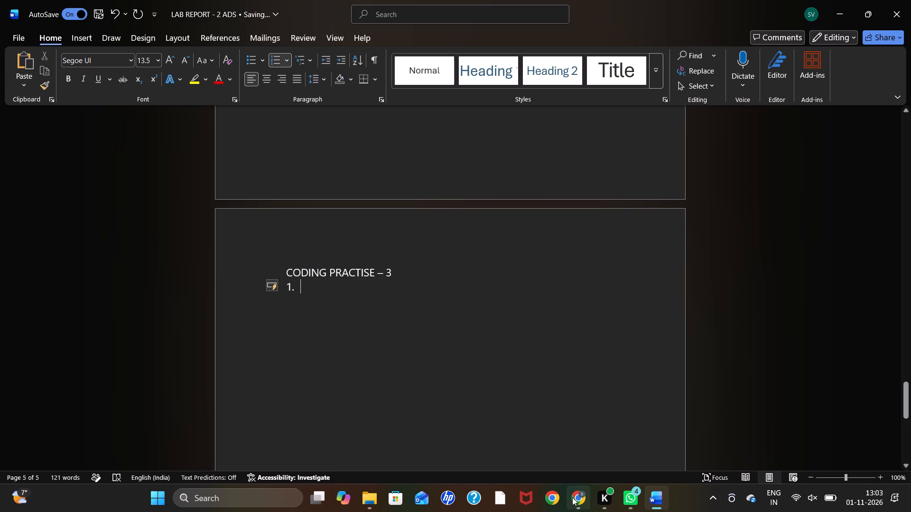
Switch to Chrome, leave the Insertion At Tail question, and open the Coding Practice set for Deletion in Linked List.
{"action": "left_click", "coordinate": [574, 452]}
{"action": "left_click", "coordinate": [15, 134]}
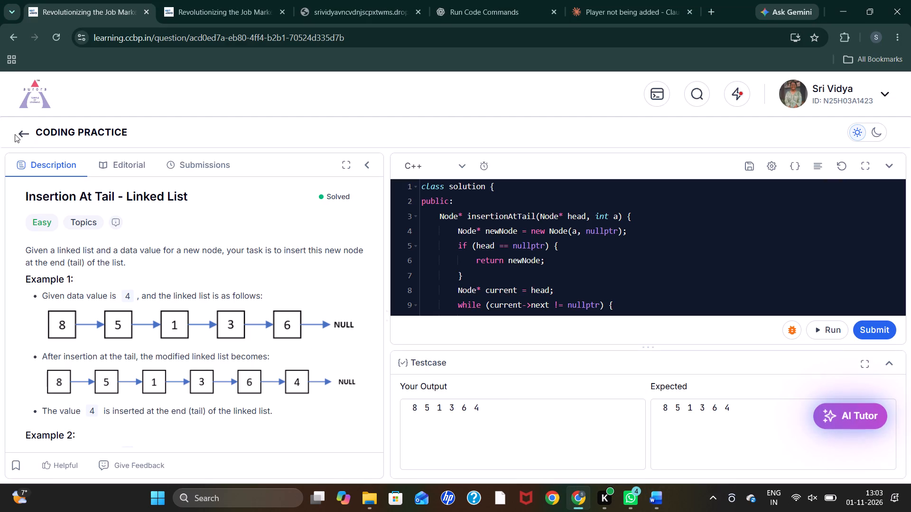
{"action": "left_click", "coordinate": [18, 134]}
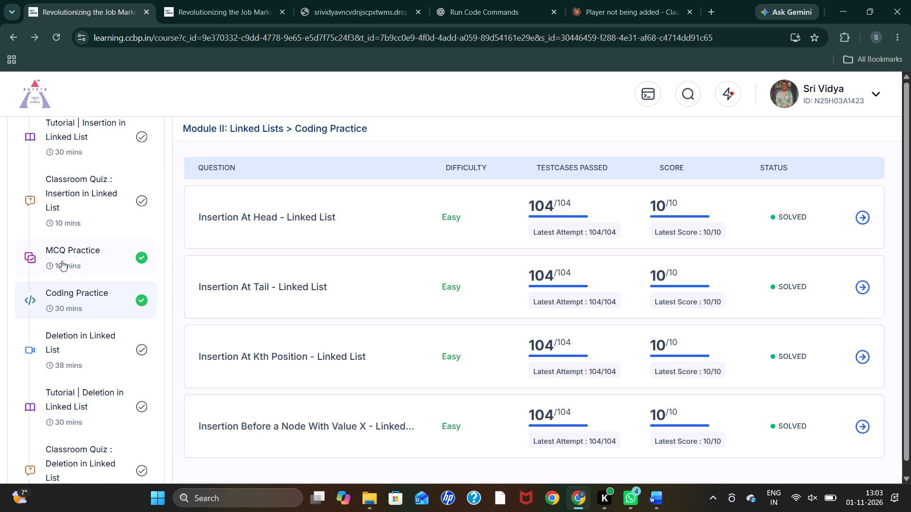
{"action": "scroll", "coordinate": [62, 261], "scroll_direction": "down", "scroll_amount": 3}
{"action": "left_click", "coordinate": [87, 400]}
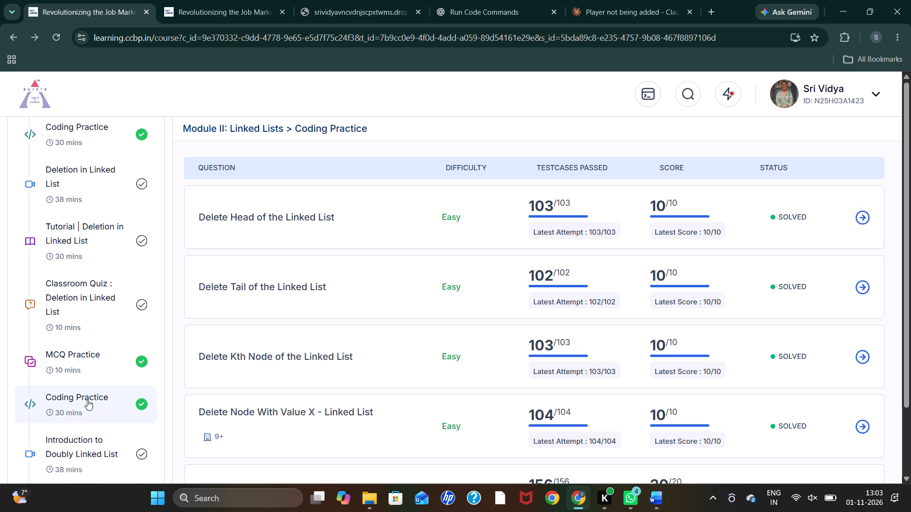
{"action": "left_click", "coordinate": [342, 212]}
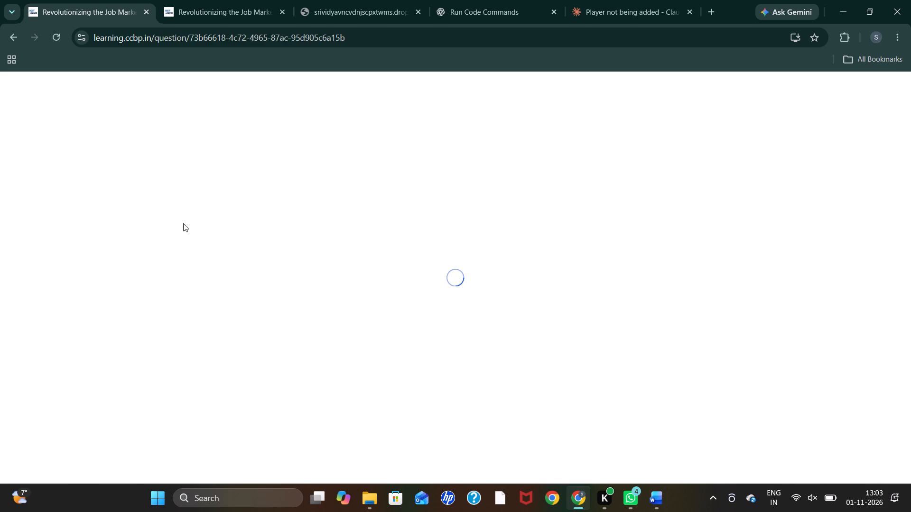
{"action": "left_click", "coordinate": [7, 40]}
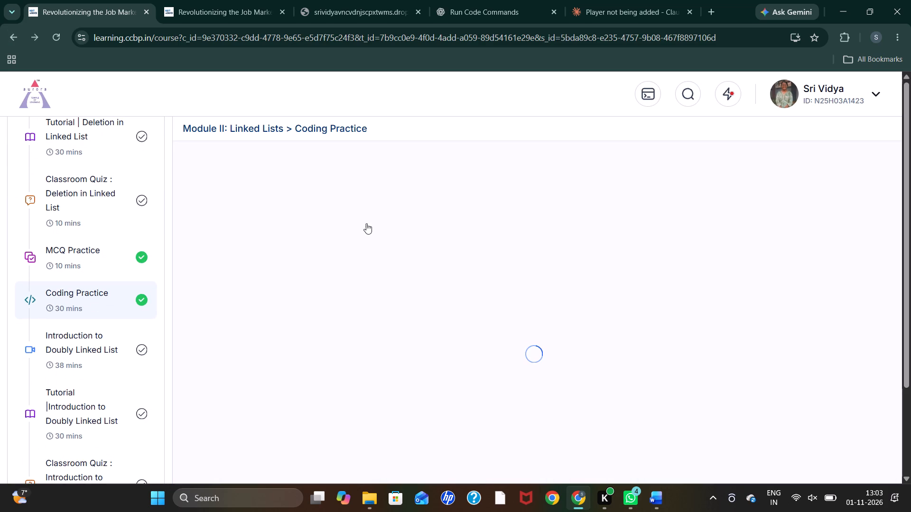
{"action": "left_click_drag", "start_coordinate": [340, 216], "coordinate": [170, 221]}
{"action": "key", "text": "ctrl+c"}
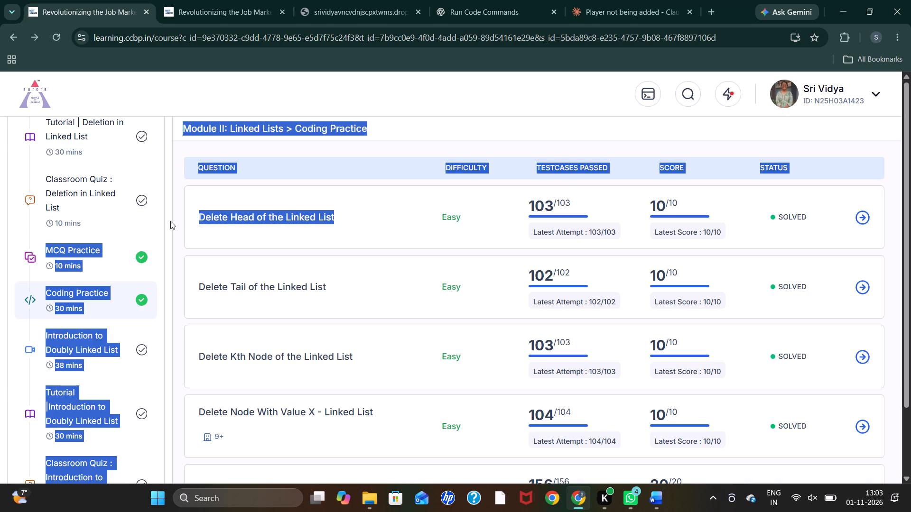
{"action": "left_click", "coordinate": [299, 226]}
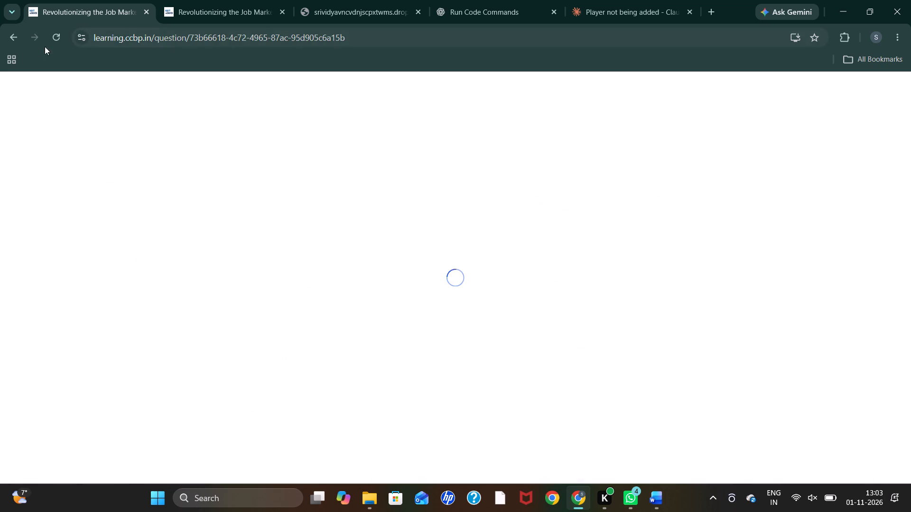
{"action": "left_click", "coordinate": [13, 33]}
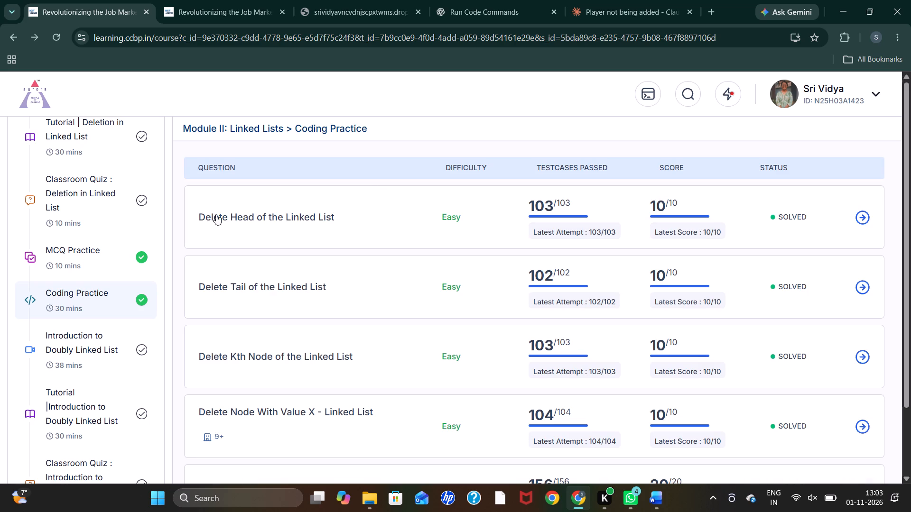
Copy the question title Delete Head of the Linked List from Chrome into item 1 of the Word report.
{"action": "left_click_drag", "start_coordinate": [196, 214], "coordinate": [396, 222]}
{"action": "key", "text": "ctrl+c"}
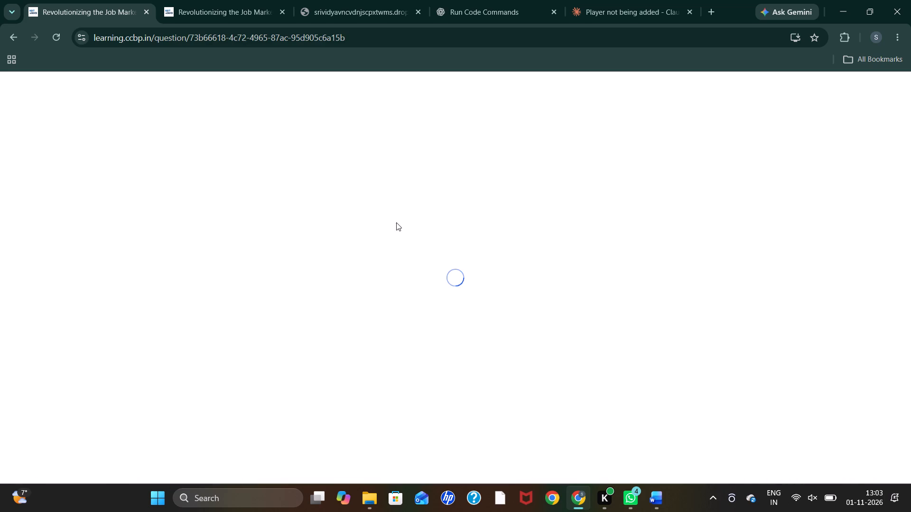
{"action": "left_click", "coordinate": [673, 449]}
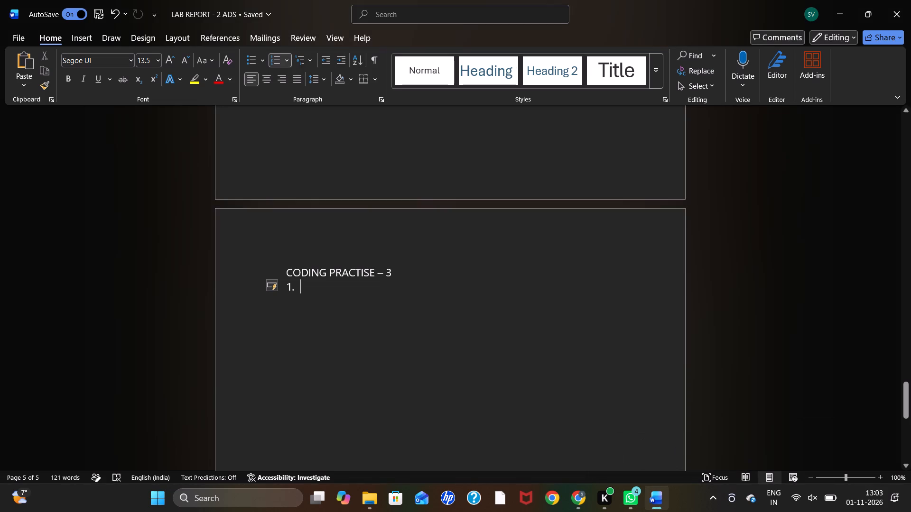
{"action": "key", "text": "ctrl+v"}
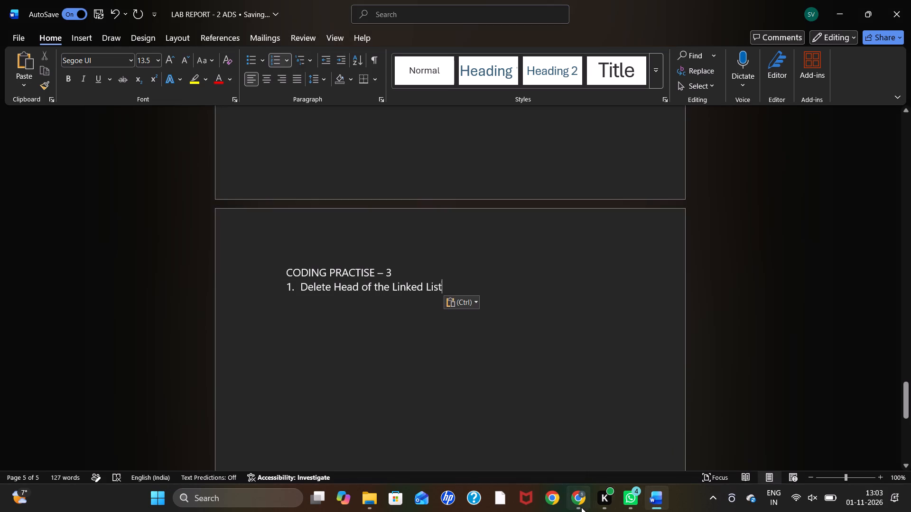
Run the Delete Head solution in Chrome and snip the whole page area with its output and expected result showing.
{"action": "left_click", "coordinate": [571, 431]}
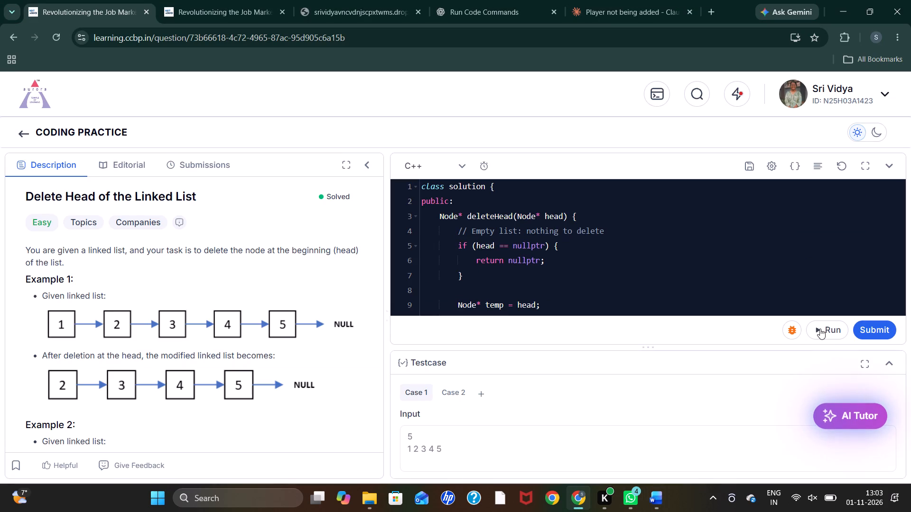
{"action": "left_click", "coordinate": [820, 329]}
{"action": "scroll", "coordinate": [651, 400], "scroll_direction": "down", "scroll_amount": 1}
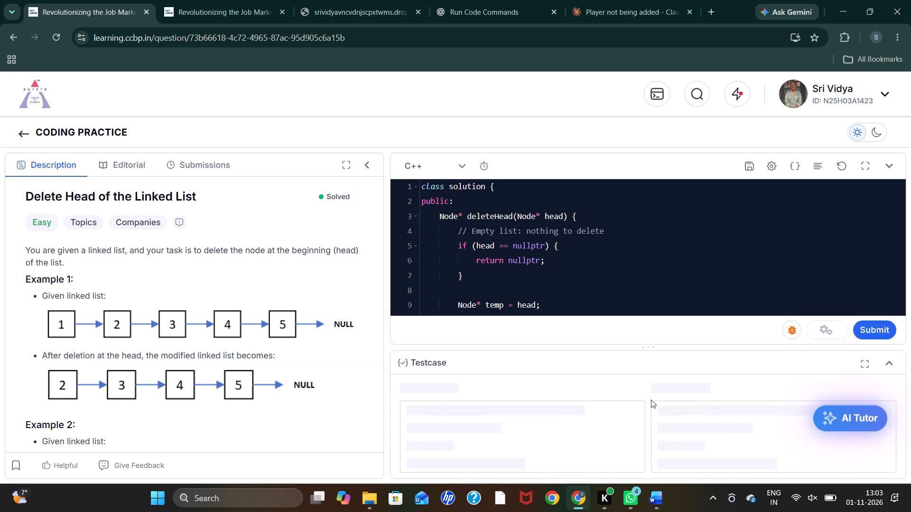
{"action": "scroll", "coordinate": [651, 400], "scroll_direction": "down", "scroll_amount": 1}
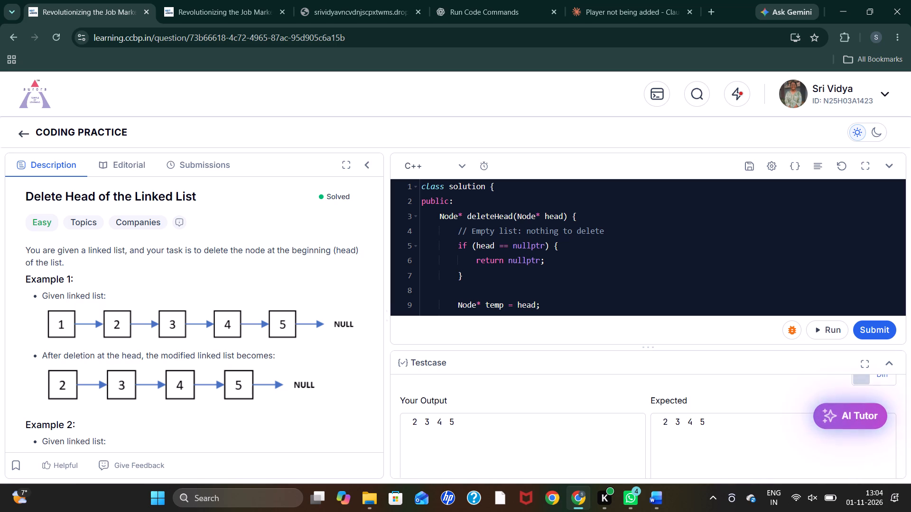
{"action": "key", "text": "Print"}
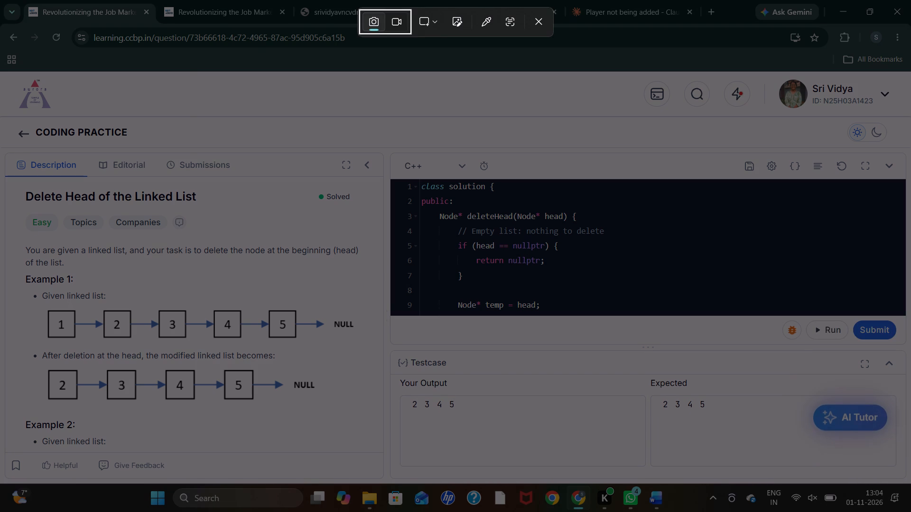
{"action": "left_click_drag", "start_coordinate": [0, 70], "coordinate": [653, 477]}
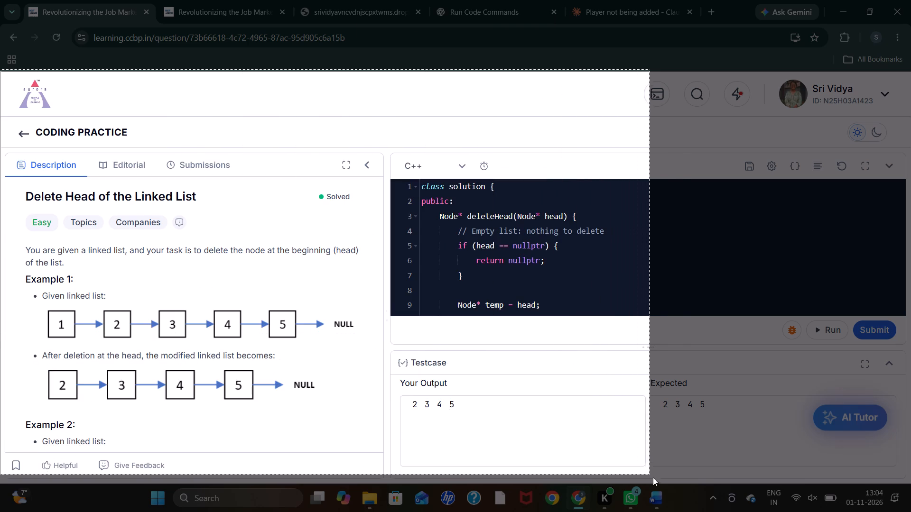
{"action": "left_click_drag", "start_coordinate": [653, 477], "coordinate": [820, 485]}
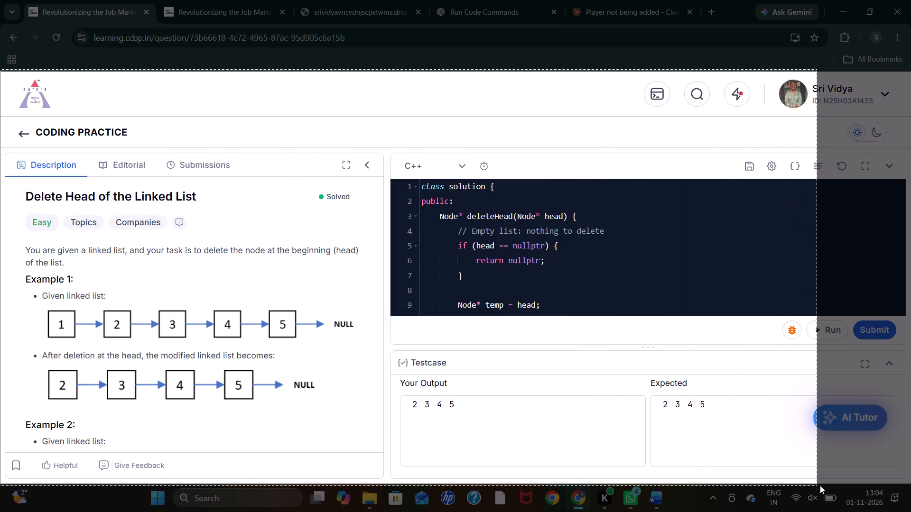
{"action": "left_click_drag", "start_coordinate": [820, 485], "coordinate": [910, 483]}
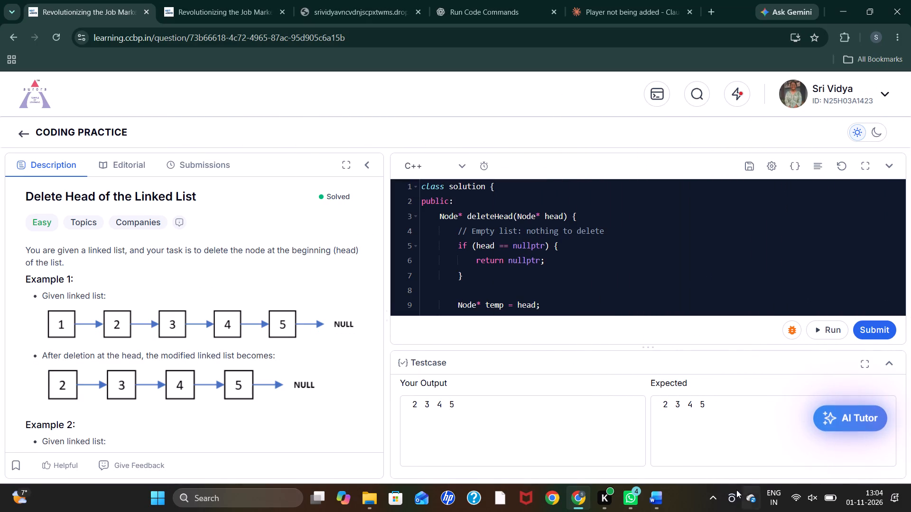
Paste the Delete Head screenshot on an unnumbered line below item 1 in the Word report.
{"action": "left_click", "coordinate": [666, 461]}
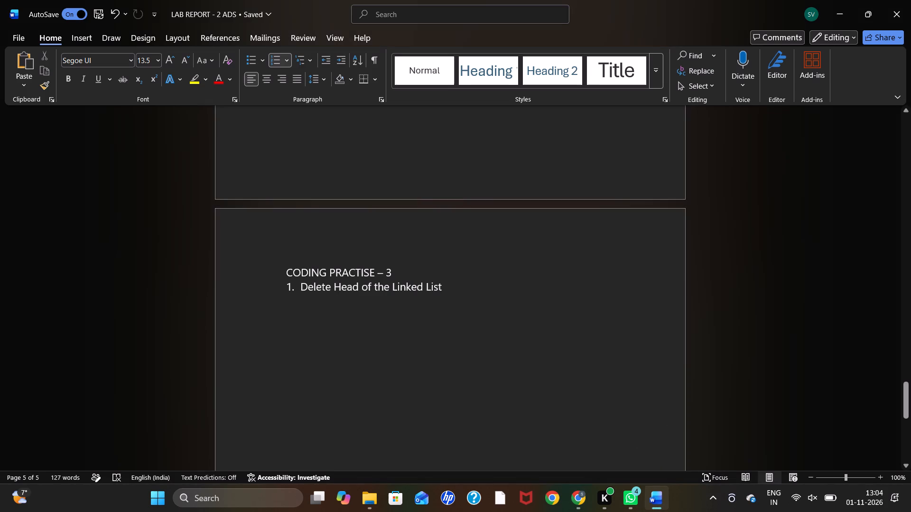
{"action": "key", "text": "Return"}
{"action": "key", "text": "BackSpace"}
{"action": "key", "text": "BackSpace"}
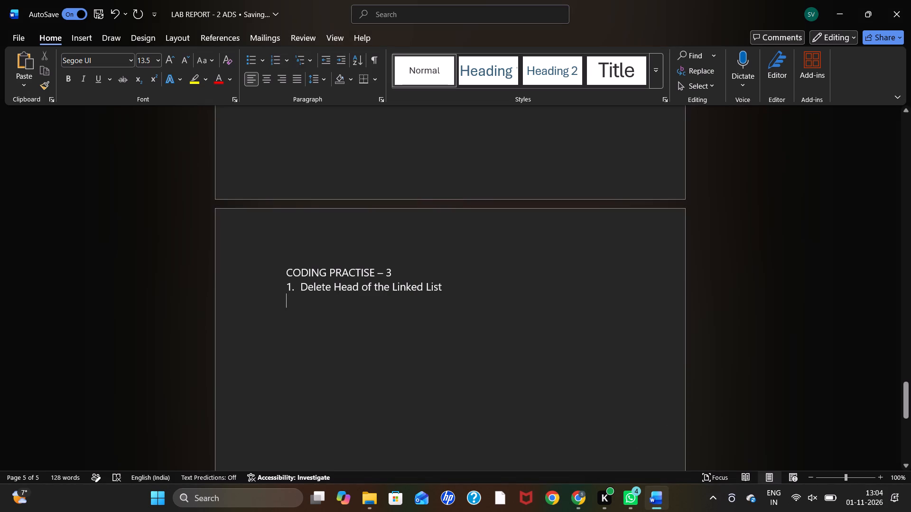
{"action": "key", "text": "ctrl+v"}
Enter the heading CODING PRACTISE - 4 on a new line directly below the Delete Head screenshot.
{"action": "scroll", "coordinate": [688, 296], "scroll_direction": "down", "scroll_amount": 2}
{"action": "scroll", "coordinate": [521, 327], "scroll_direction": "up", "scroll_amount": 2}
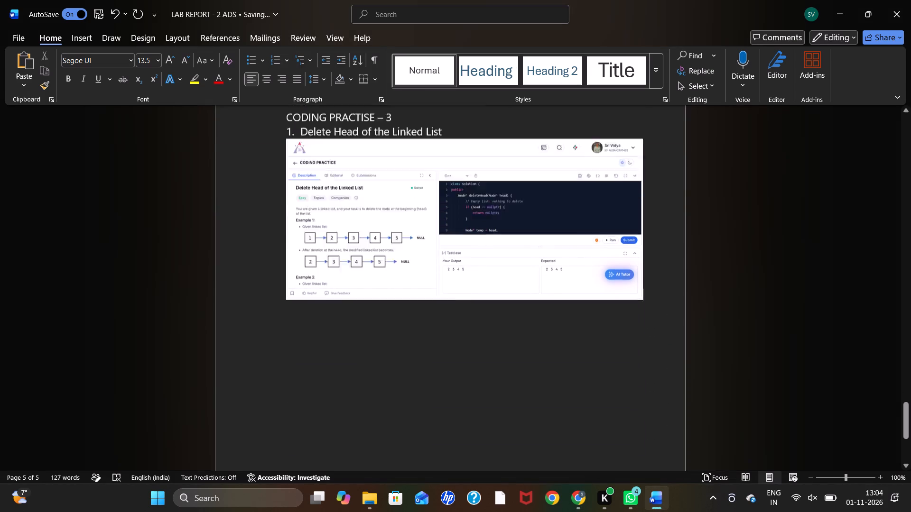
{"action": "scroll", "coordinate": [521, 327], "scroll_direction": "up", "scroll_amount": 7}
{"action": "scroll", "coordinate": [521, 327], "scroll_direction": "down", "scroll_amount": 2}
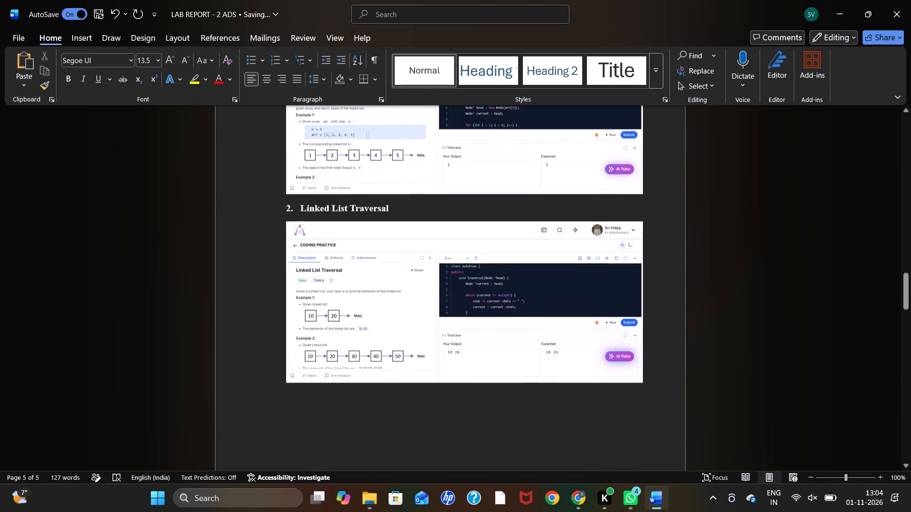
{"action": "scroll", "coordinate": [521, 327], "scroll_direction": "down", "scroll_amount": 2}
{"action": "scroll", "coordinate": [521, 327], "scroll_direction": "up", "scroll_amount": 2}
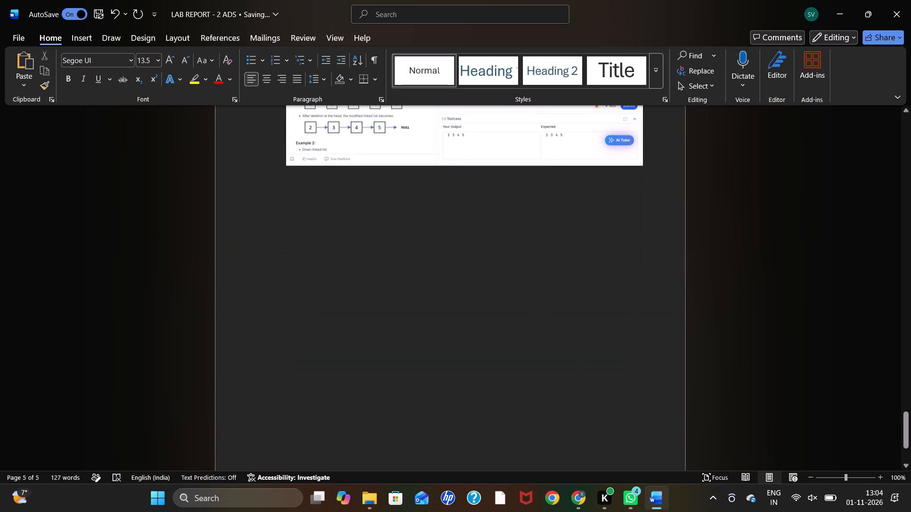
{"action": "key", "text": "Return"}
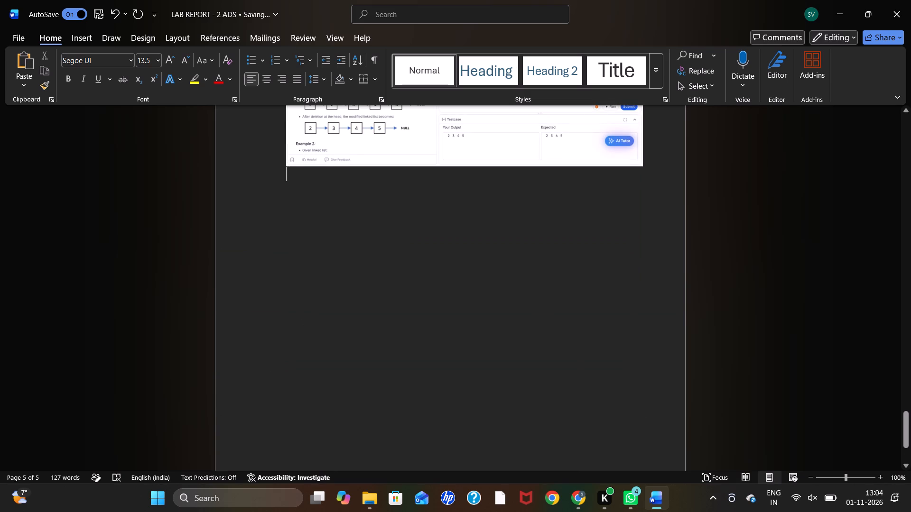
{"action": "type", "text": "CODING PRCY"}
{"action": "key", "text": "BackSpace"}
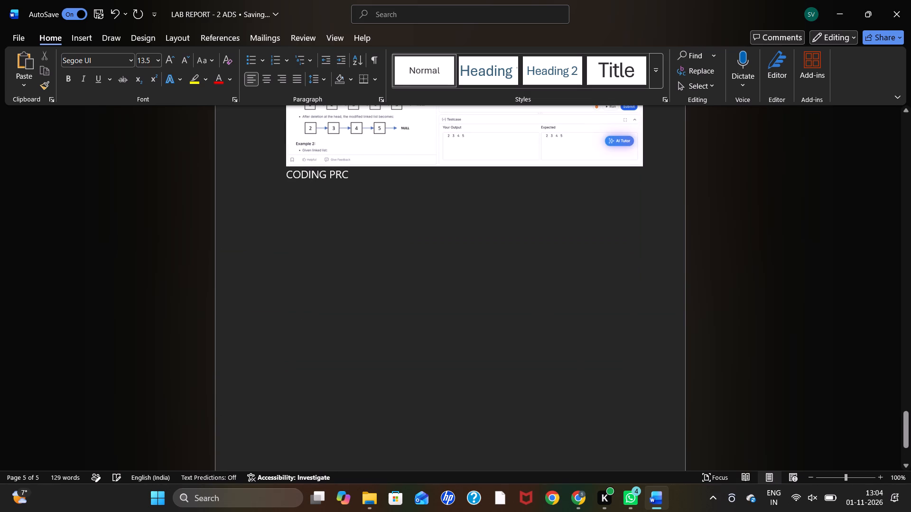
{"action": "key", "text": "BackSpace"}
{"action": "type", "text": "ACTISE"}
{"action": "key", "text": "space"}
{"action": "type", "text": "-"}
{"action": "key", "text": "space"}
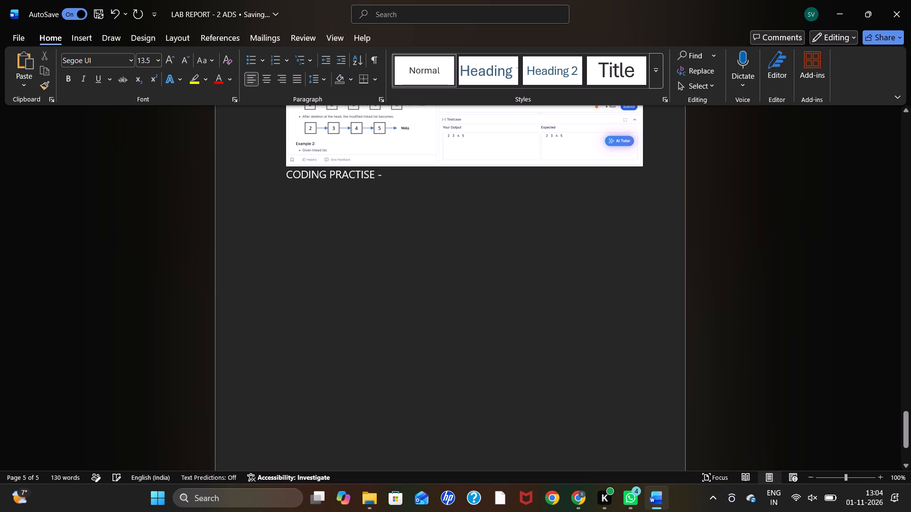
{"action": "scroll", "coordinate": [582, 162], "scroll_direction": "up", "scroll_amount": 3}
{"action": "key", "text": "4"}
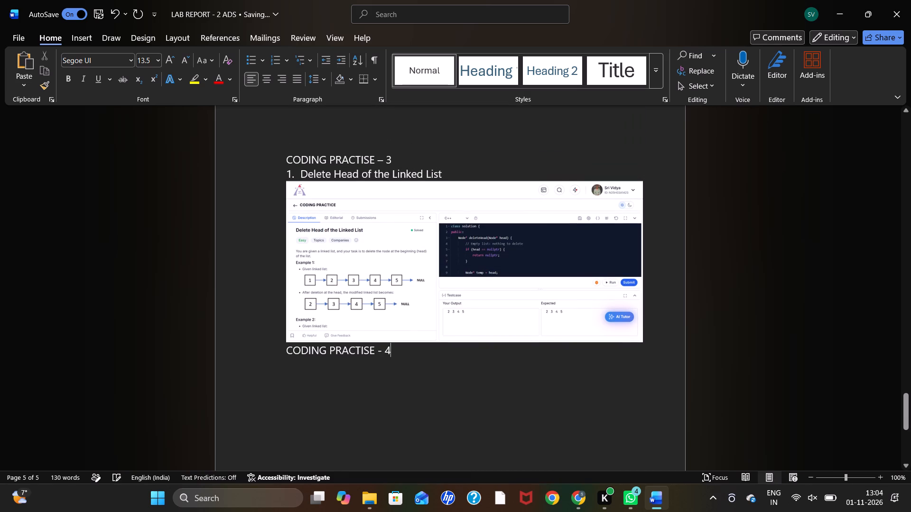
Start a new numbered list with item 1 under the CODING PRACTISE – 4 heading.
{"action": "key", "text": "Return"}
{"action": "type", "text": "1."}
{"action": "key", "text": "space"}
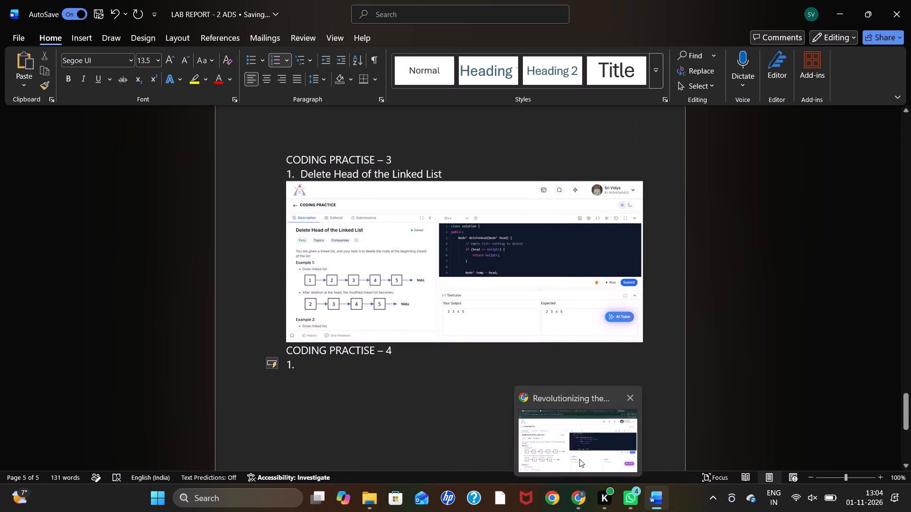
Switch to Chrome, leave the Delete Head question, and open the Coding Practice set for Introduction to Doubly Linked List.
{"action": "left_click", "coordinate": [579, 459]}
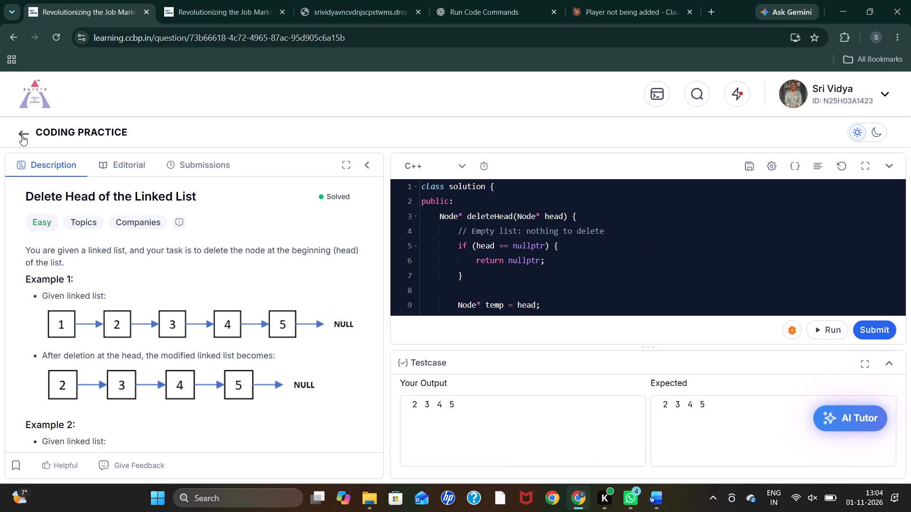
{"action": "left_click", "coordinate": [22, 135]}
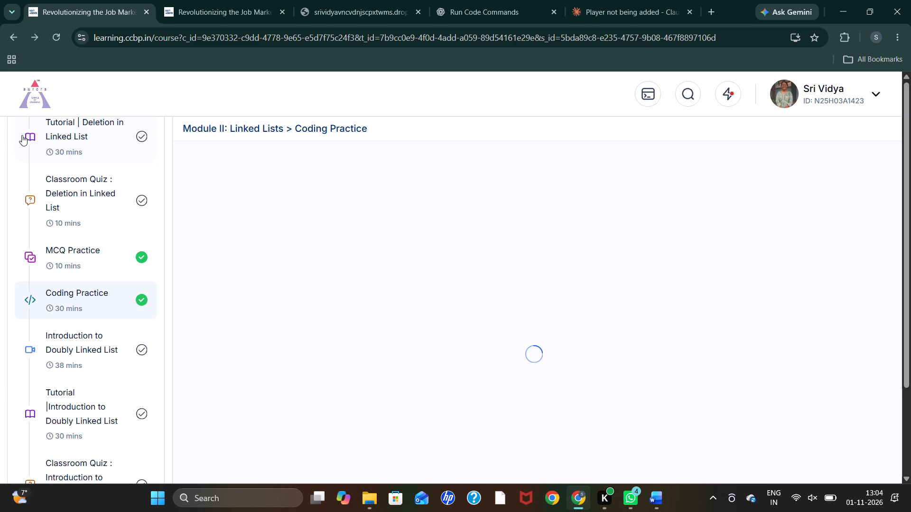
{"action": "scroll", "coordinate": [102, 301], "scroll_direction": "down", "scroll_amount": 2}
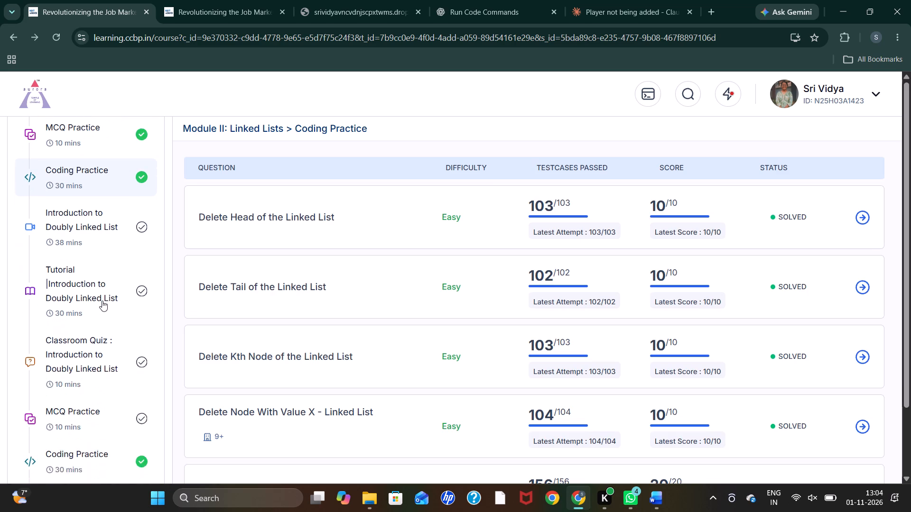
{"action": "scroll", "coordinate": [102, 301], "scroll_direction": "down", "scroll_amount": 2}
{"action": "left_click", "coordinate": [84, 354]}
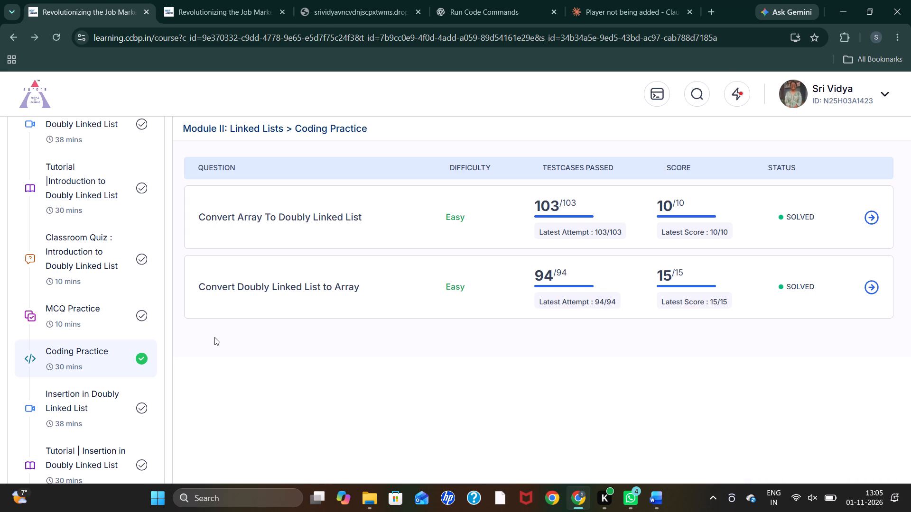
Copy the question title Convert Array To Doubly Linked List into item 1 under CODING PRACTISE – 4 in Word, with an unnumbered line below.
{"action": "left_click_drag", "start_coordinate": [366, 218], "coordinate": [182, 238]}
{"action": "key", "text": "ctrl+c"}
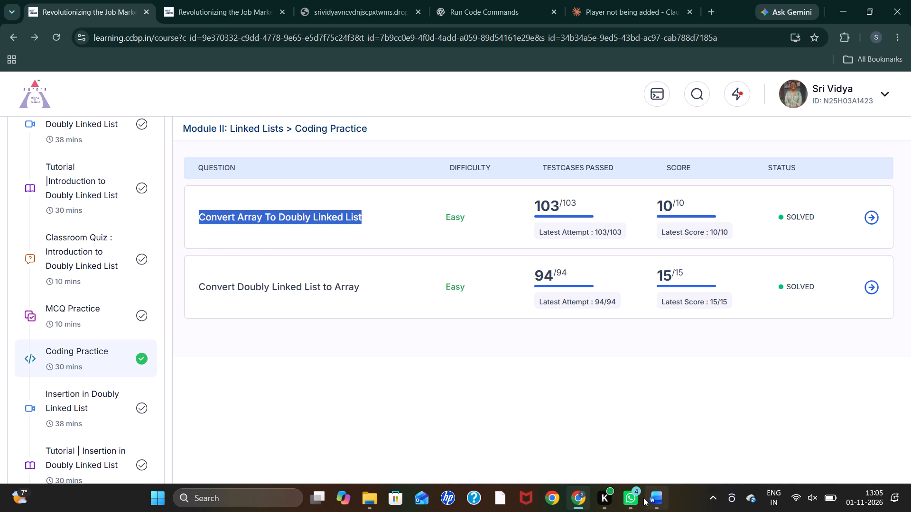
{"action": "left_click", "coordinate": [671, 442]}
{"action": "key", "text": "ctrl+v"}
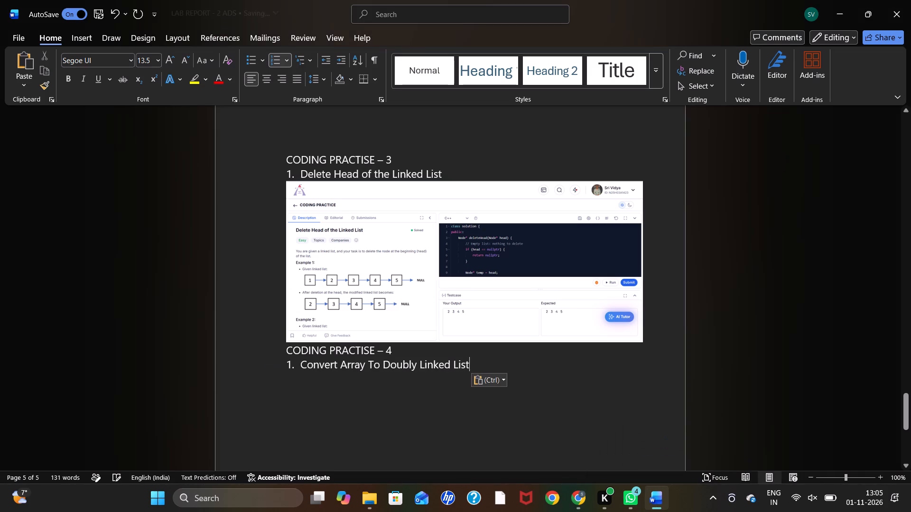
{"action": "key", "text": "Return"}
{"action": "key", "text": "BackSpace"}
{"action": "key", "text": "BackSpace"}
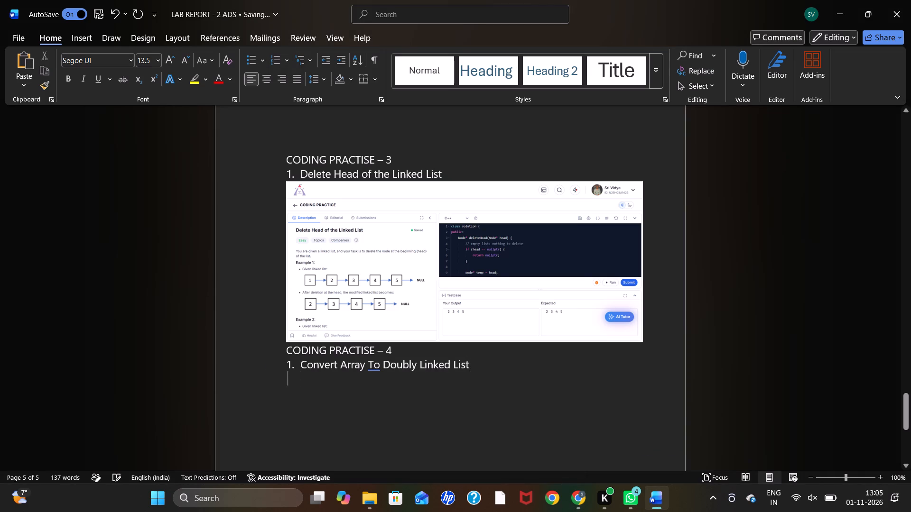
Switch to Chrome, run the Convert Array To Doubly Linked List solution, examine its testcase output, and return to the question list.
{"action": "left_click", "coordinate": [579, 460]}
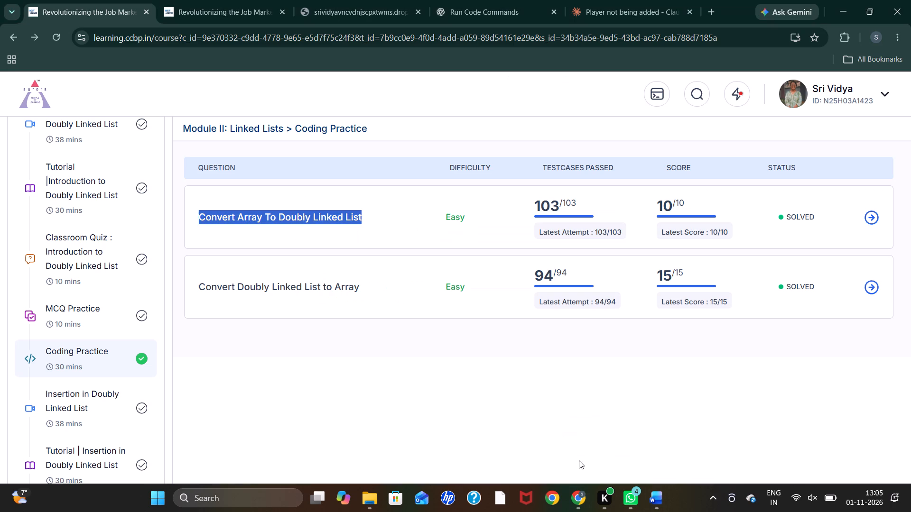
{"action": "left_click", "coordinate": [870, 214]}
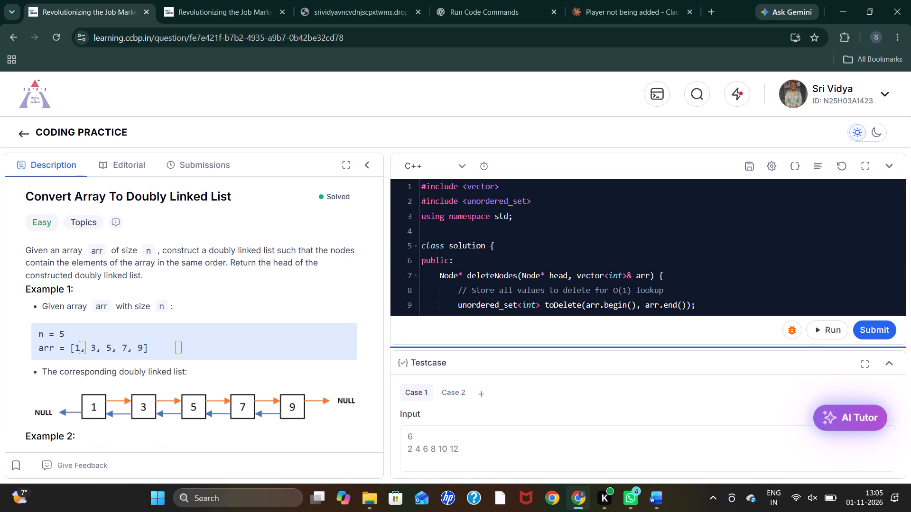
{"action": "left_click", "coordinate": [813, 327]}
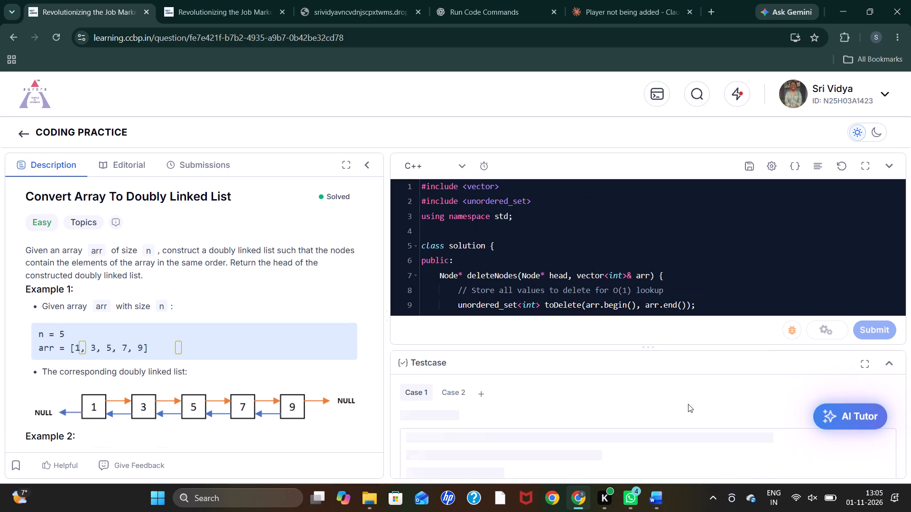
{"action": "scroll", "coordinate": [688, 404], "scroll_direction": "down", "scroll_amount": 2}
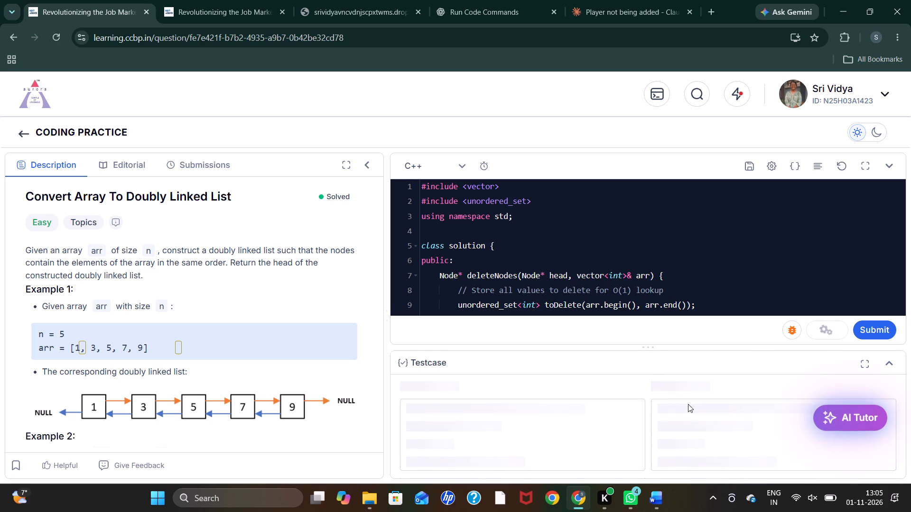
{"action": "scroll", "coordinate": [688, 404], "scroll_direction": "down", "scroll_amount": 1}
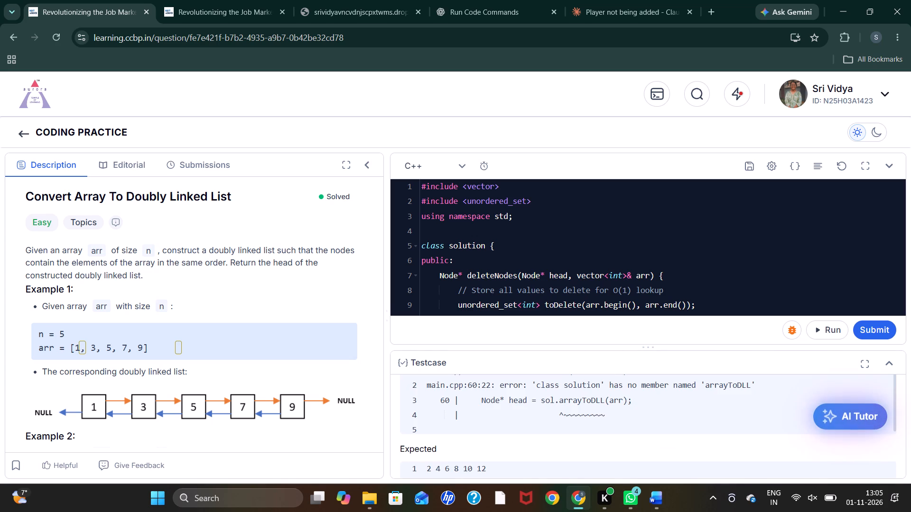
{"action": "scroll", "coordinate": [580, 439], "scroll_direction": "down", "scroll_amount": 1}
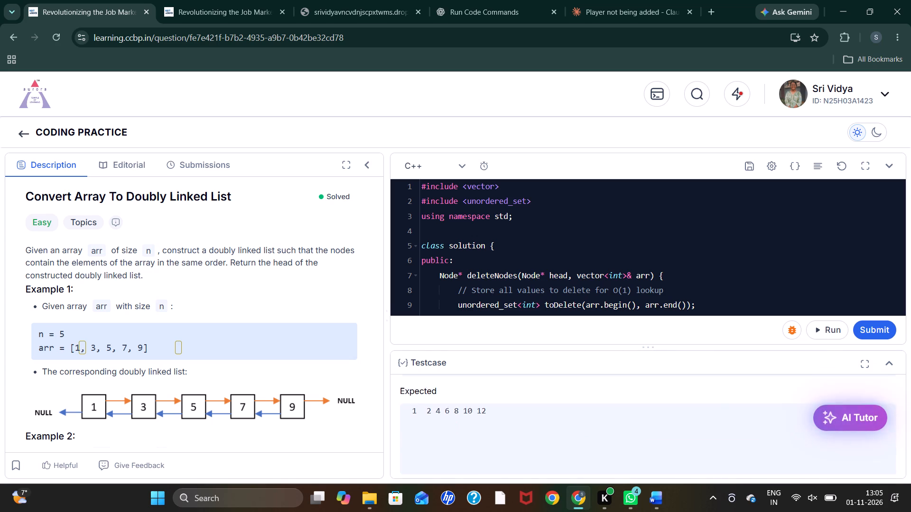
{"action": "scroll", "coordinate": [580, 439], "scroll_direction": "up", "scroll_amount": 4}
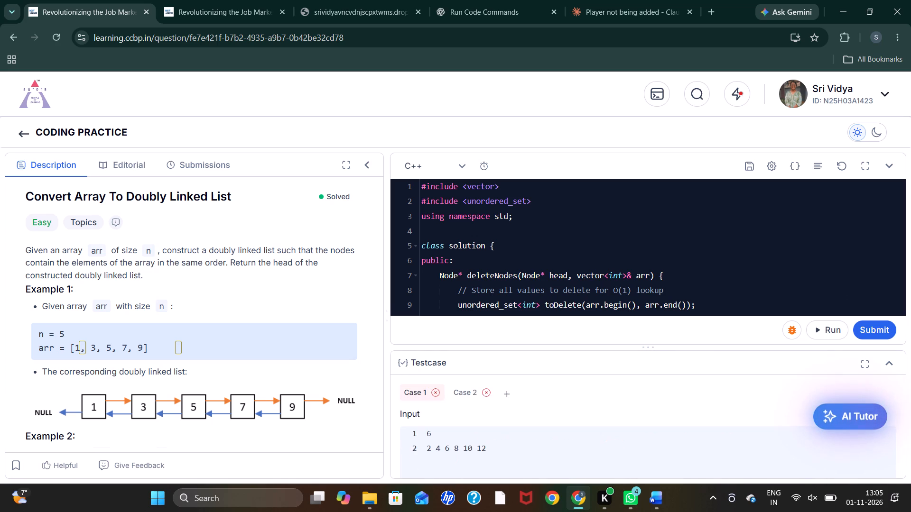
{"action": "scroll", "coordinate": [580, 439], "scroll_direction": "down", "scroll_amount": 5}
{"action": "scroll", "coordinate": [542, 283], "scroll_direction": "down", "scroll_amount": 4}
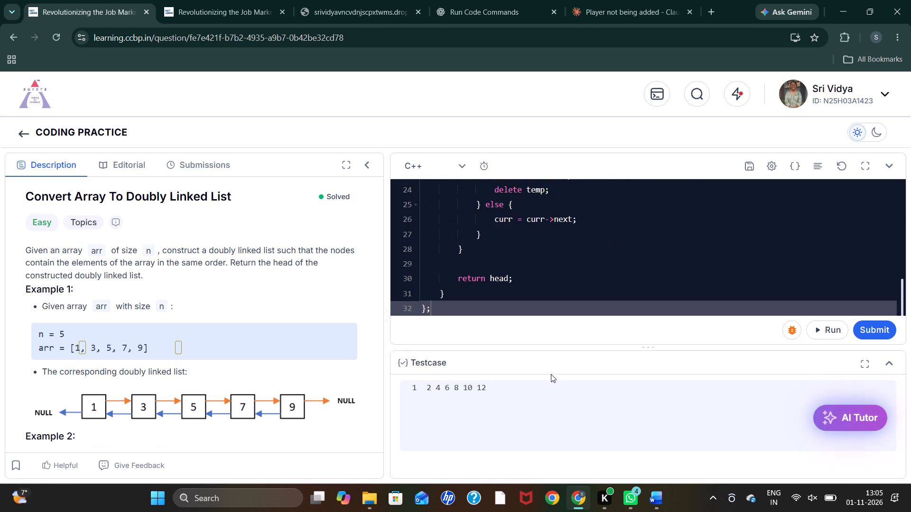
{"action": "scroll", "coordinate": [562, 437], "scroll_direction": "right", "scroll_amount": 1}
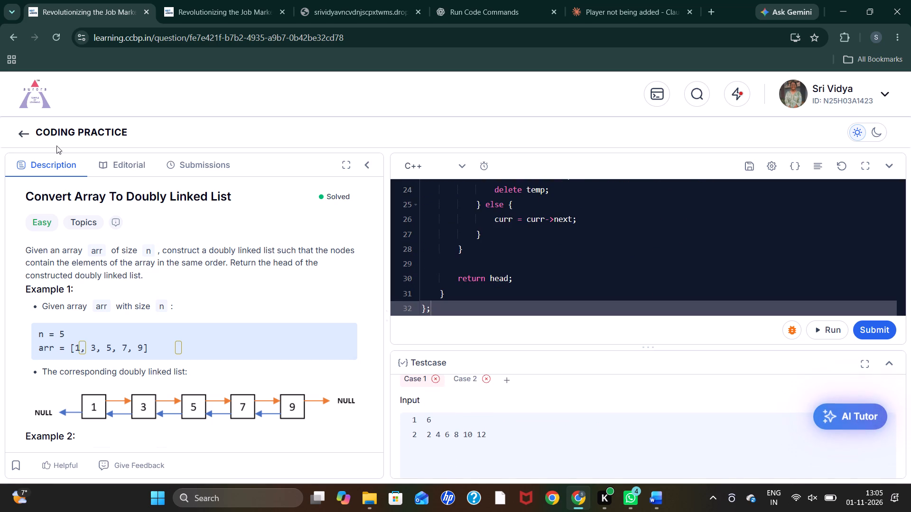
{"action": "left_click", "coordinate": [25, 130]}
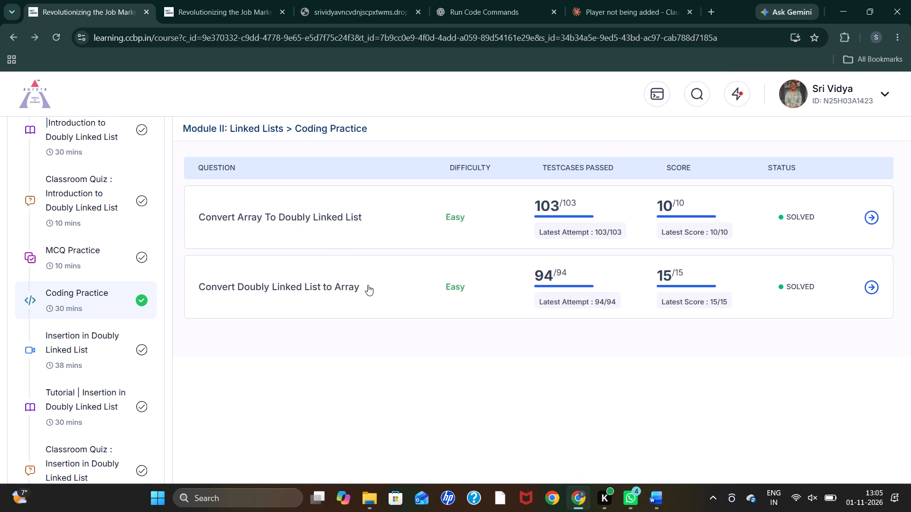
Replace item 1 under CODING PRACTISE – 4 in Word with the copied title Convert Doubly Linked List to Array, leaving an unnumbered line below.
{"action": "left_click_drag", "start_coordinate": [368, 285], "coordinate": [194, 278]}
{"action": "key", "text": "ctrl+c"}
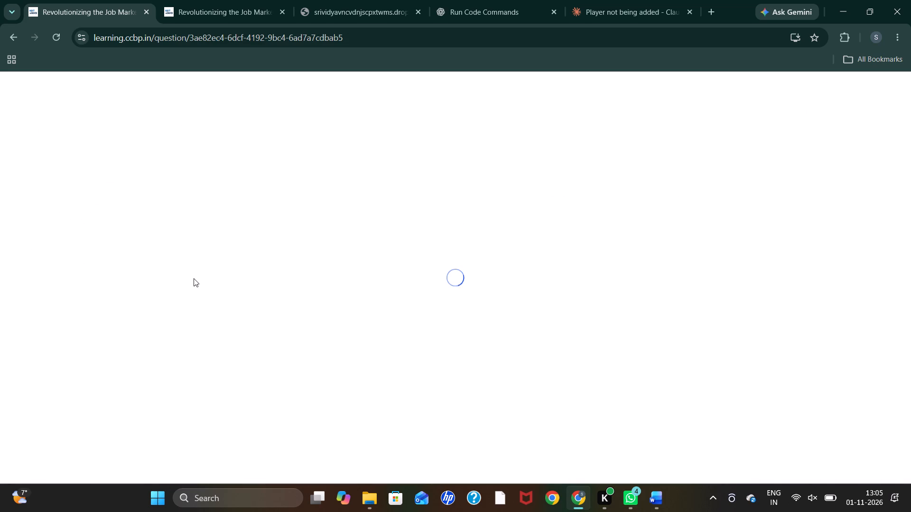
{"action": "left_click", "coordinate": [667, 446]}
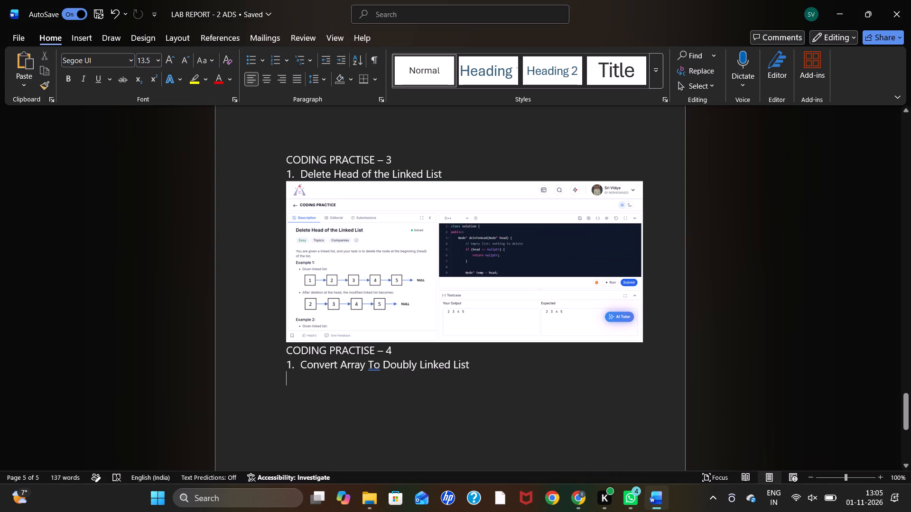
{"action": "left_click", "coordinate": [472, 362]}
{"action": "key", "text": "BackSpace"}
{"action": "key", "text": "BackSpace"}
{"action": "key", "text": "BackSpace"}
{"action": "key", "text": "BackSpace"}
{"action": "key", "text": "BackSpace"}
{"action": "key", "text": "BackSpace"}
{"action": "key", "text": "BackSpace"}
{"action": "key", "text": "BackSpace"}
{"action": "key", "text": "BackSpace"}
{"action": "key", "text": "BackSpace"}
{"action": "key", "text": "BackSpace"}
{"action": "key", "text": "BackSpace"}
{"action": "key", "text": "BackSpace"}
{"action": "key", "text": "BackSpace"}
{"action": "key", "text": "BackSpace"}
{"action": "key", "text": "BackSpace"}
{"action": "key", "text": "BackSpace"}
{"action": "key", "text": "BackSpace"}
{"action": "key", "text": "BackSpace"}
{"action": "key", "text": "BackSpace"}
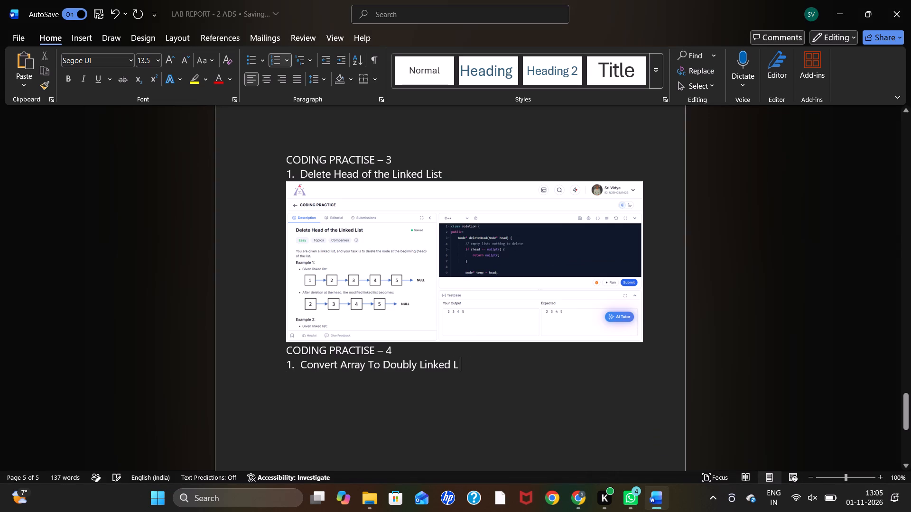
{"action": "key", "text": "BackSpace"}
{"action": "key", "text": "BackSpace"}
{"action": "key", "text": "BackSpace"}
{"action": "key", "text": "BackSpace"}
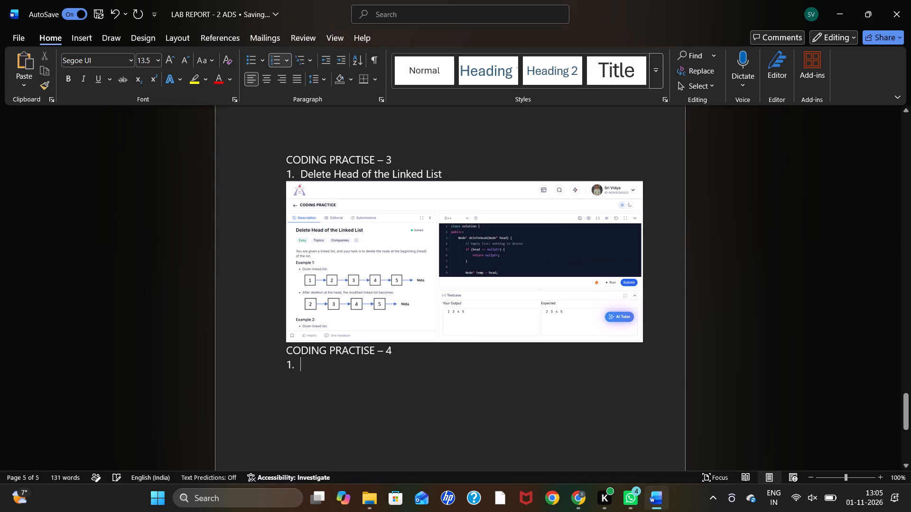
{"action": "key", "text": "ctrl+v"}
{"action": "key", "text": "Return"}
{"action": "key", "text": "BackSpace"}
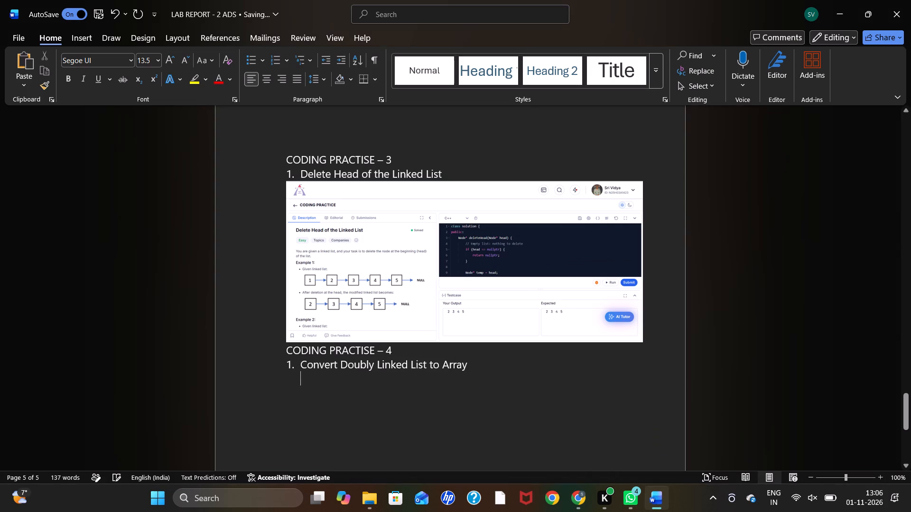
{"action": "key", "text": "BackSpace"}
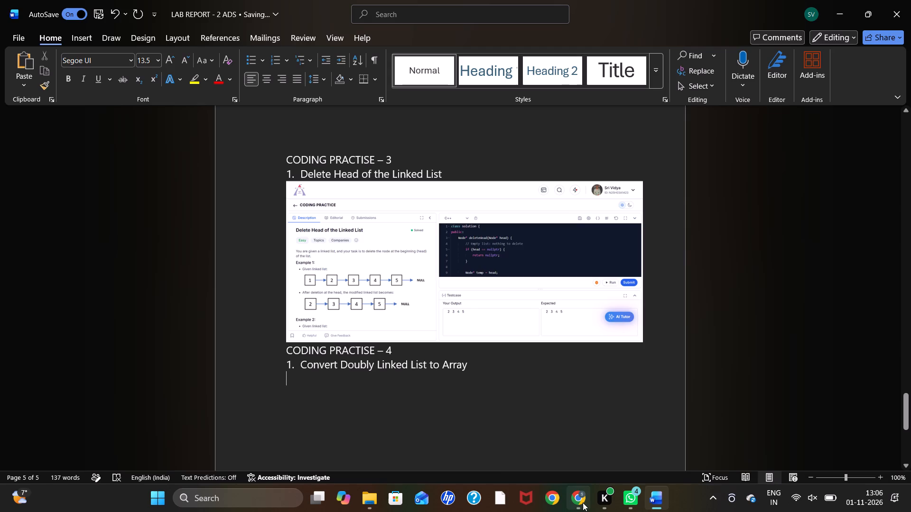
Switch to Chrome, run the Convert Doubly Linked List to Array solution, and bring its actual and expected outputs into view.
{"action": "left_click", "coordinate": [567, 441]}
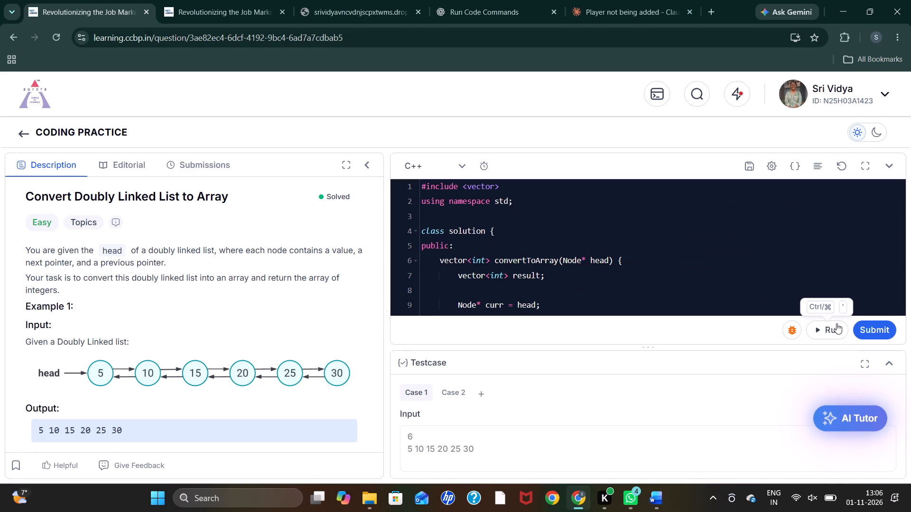
{"action": "left_click", "coordinate": [837, 323]}
{"action": "scroll", "coordinate": [707, 412], "scroll_direction": "down", "scroll_amount": 2}
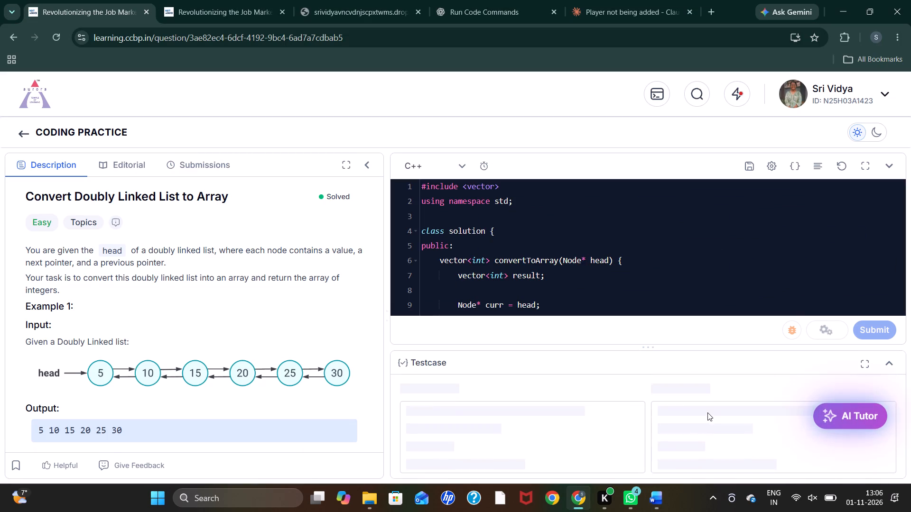
{"action": "scroll", "coordinate": [707, 412], "scroll_direction": "down", "scroll_amount": 3}
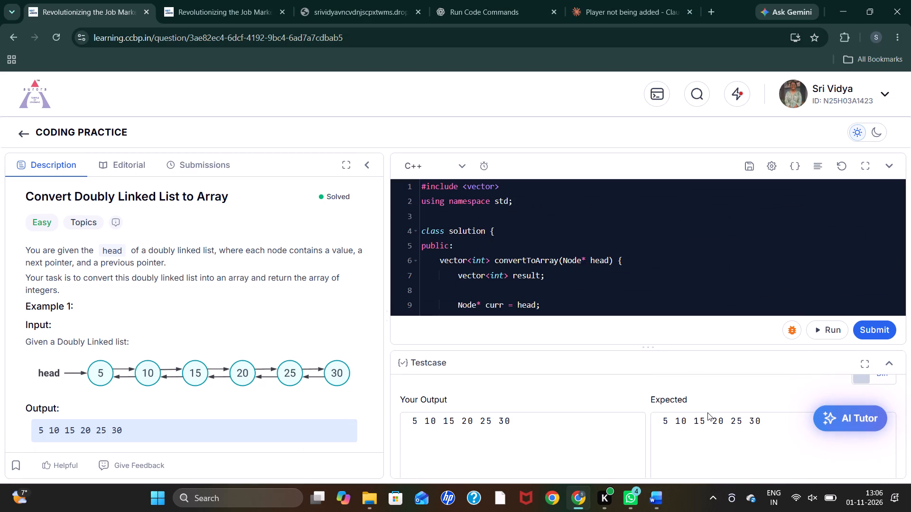
{"action": "scroll", "coordinate": [707, 412], "scroll_direction": "down", "scroll_amount": 1}
Snip the whole question page with its code and outputs, and paste it below item 1 of CODING PRACTISE – 4 in Word.
{"action": "key", "text": "Print"}
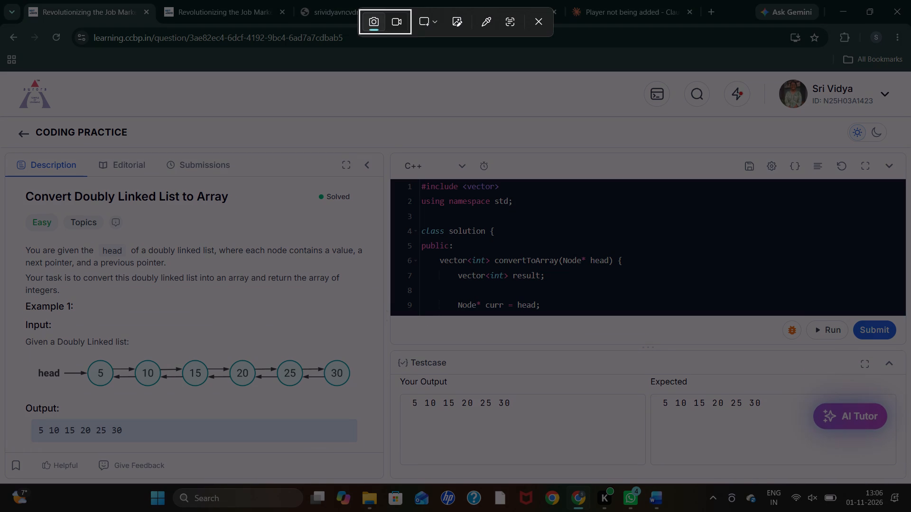
{"action": "left_click_drag", "start_coordinate": [0, 71], "coordinate": [474, 454]}
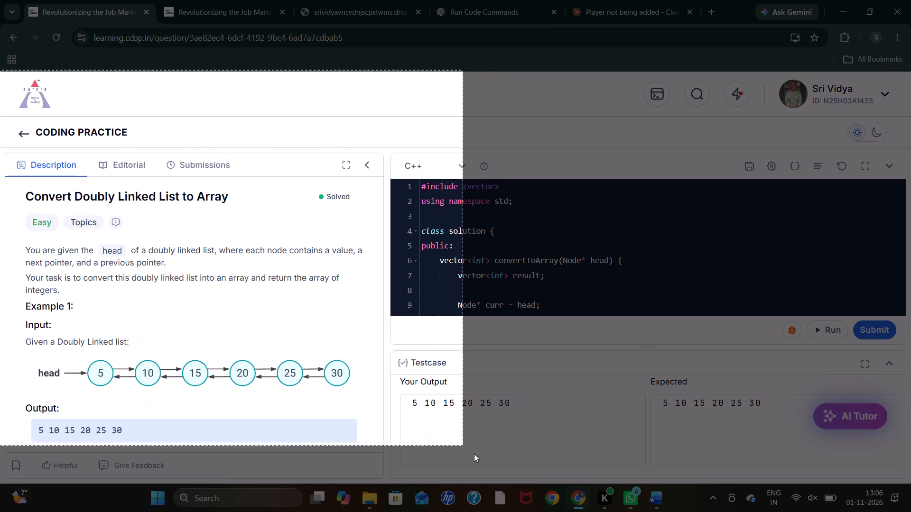
{"action": "left_click_drag", "start_coordinate": [474, 454], "coordinate": [616, 482]}
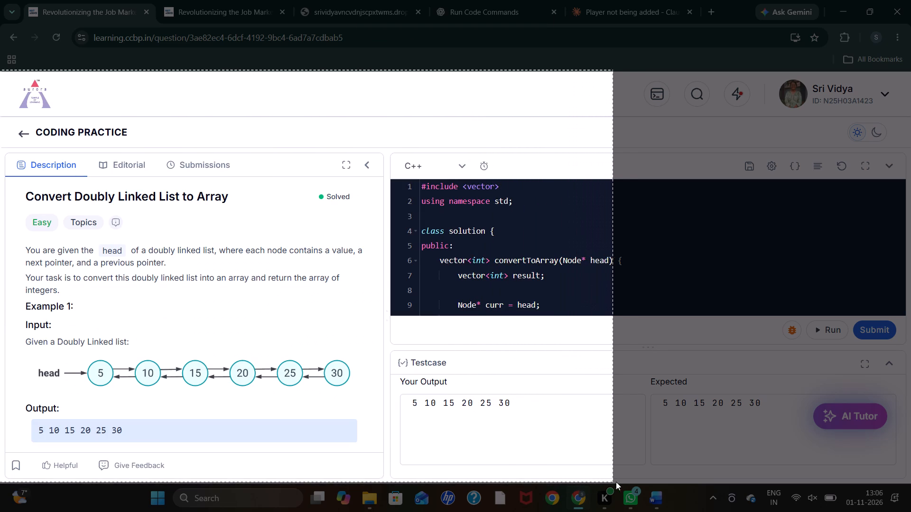
{"action": "left_click_drag", "start_coordinate": [616, 482], "coordinate": [776, 481]}
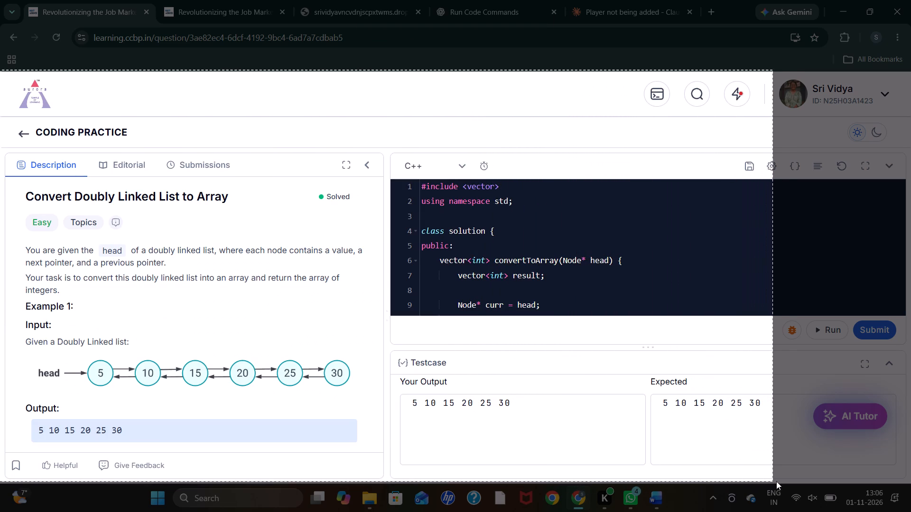
{"action": "left_click_drag", "start_coordinate": [776, 481], "coordinate": [910, 480]}
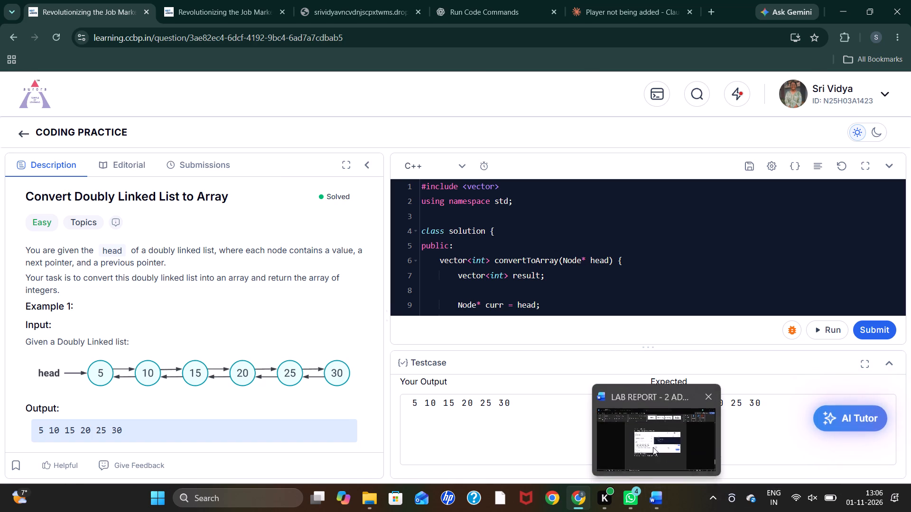
{"action": "left_click", "coordinate": [653, 447]}
{"action": "key", "text": "ctrl+v"}
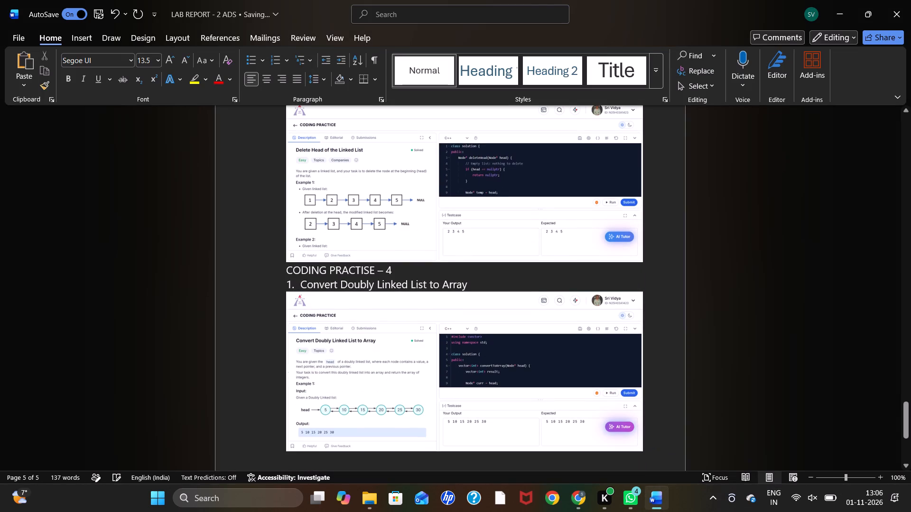
Add blank lines below the pasted screenshot to reach a new page and enter the heading CODING PRACTISE - 5 there.
{"action": "scroll", "coordinate": [725, 511], "scroll_direction": "down", "scroll_amount": 1}
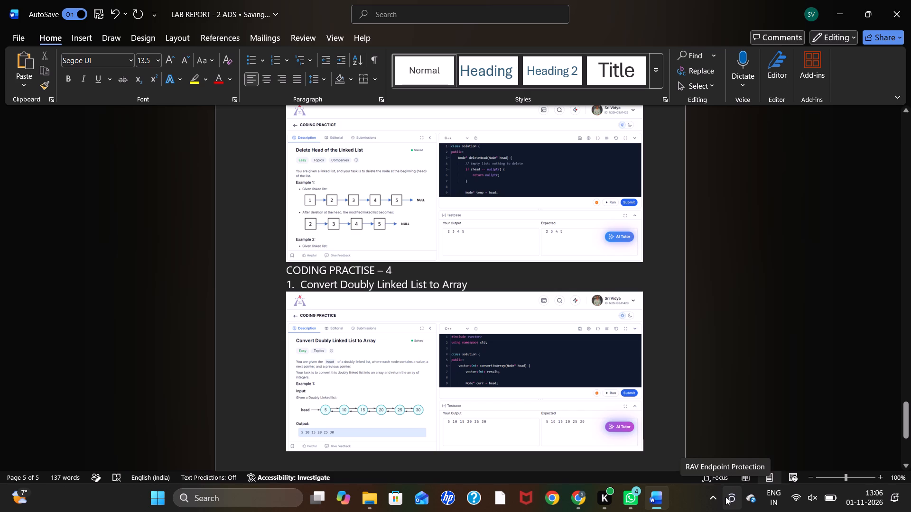
{"action": "key", "text": "Return"}
{"action": "key", "text": "Return"}
{"action": "key", "text": "Return"}
{"action": "key", "text": "Return"}
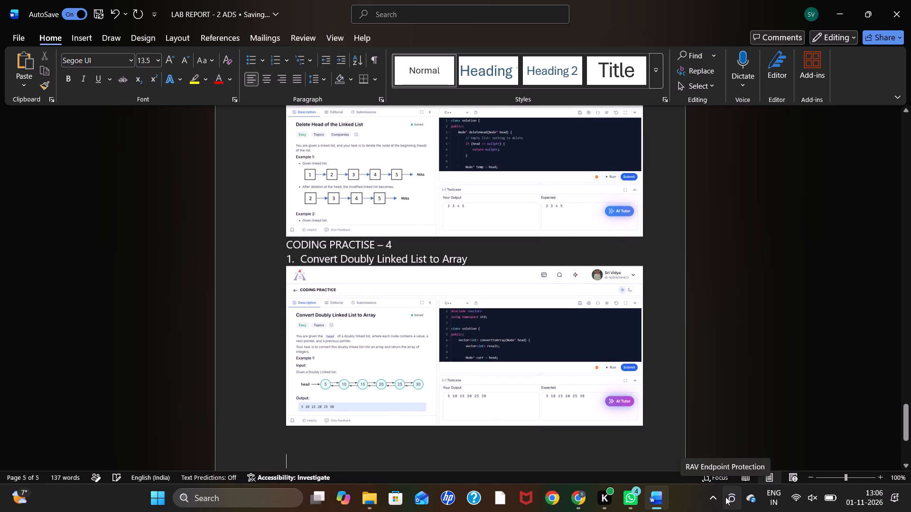
{"action": "key", "text": "Return"}
{"action": "key", "text": "Return"}
{"action": "key", "text": "Return"}
{"action": "key", "text": "Return"}
{"action": "key", "text": "Return"}
{"action": "key", "text": "Return"}
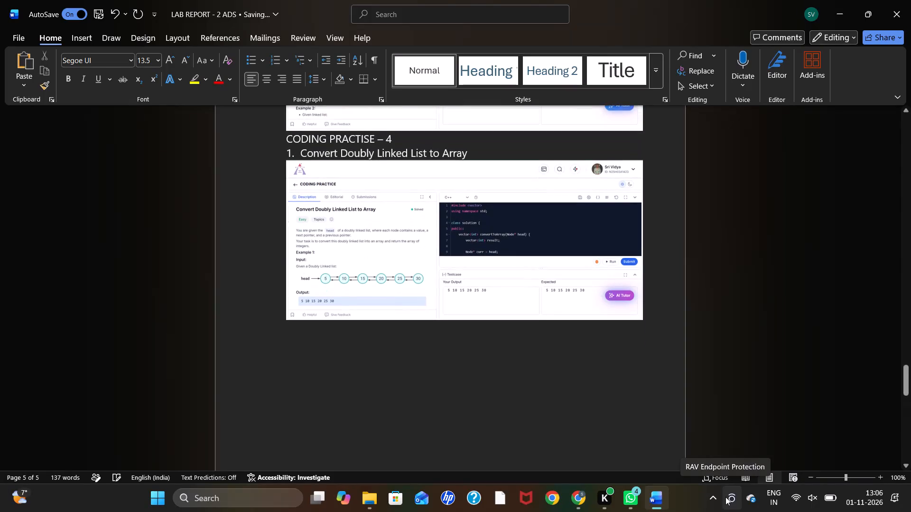
{"action": "key", "text": "Return"}
{"action": "key", "text": "Return"}
{"action": "key", "text": "Return"}
{"action": "type", "text": "CODING PRACTISE - 5"}
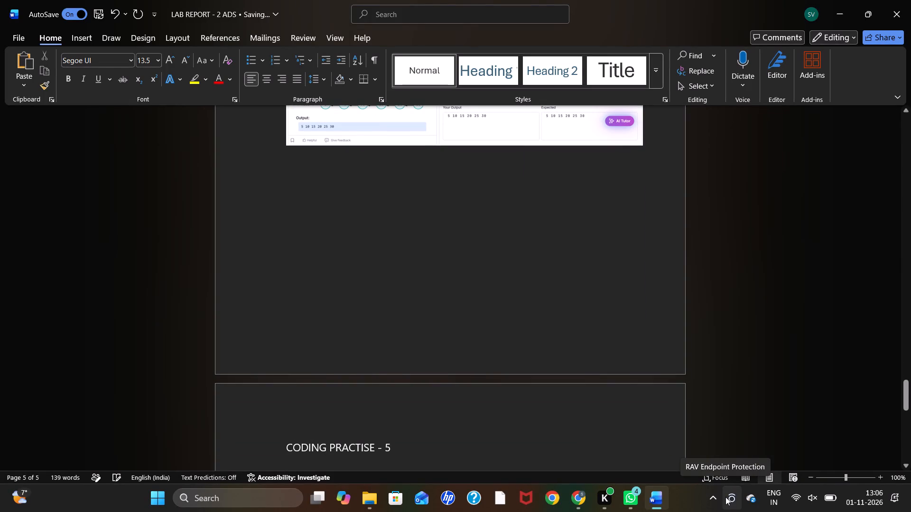
{"action": "key", "text": "space"}
Start a new numbered list with item 1 on the line under the CODING PRACTISE – 5 heading.
{"action": "key", "text": "Return"}
{"action": "type", "text": "1,"}
{"action": "key", "text": "BackSpace"}
{"action": "key", "text": "slash"}
{"action": "key", "text": "BackSpace"}
{"action": "type", "text": "."}
{"action": "key", "text": "space"}
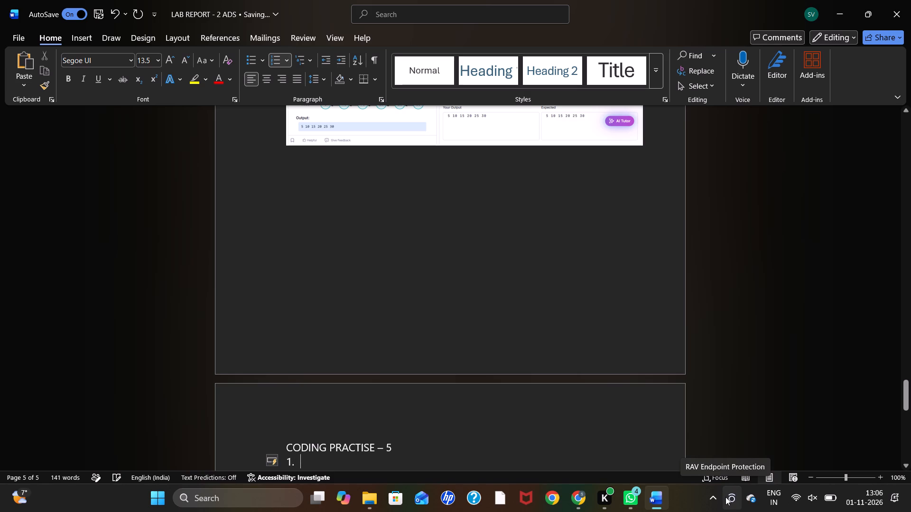
Switch to Chrome, open the Coding Practice set for Insertion in Doubly Linked List, and copy the title Insertion At Head - Doubly Linked List.
{"action": "left_click", "coordinate": [585, 437]}
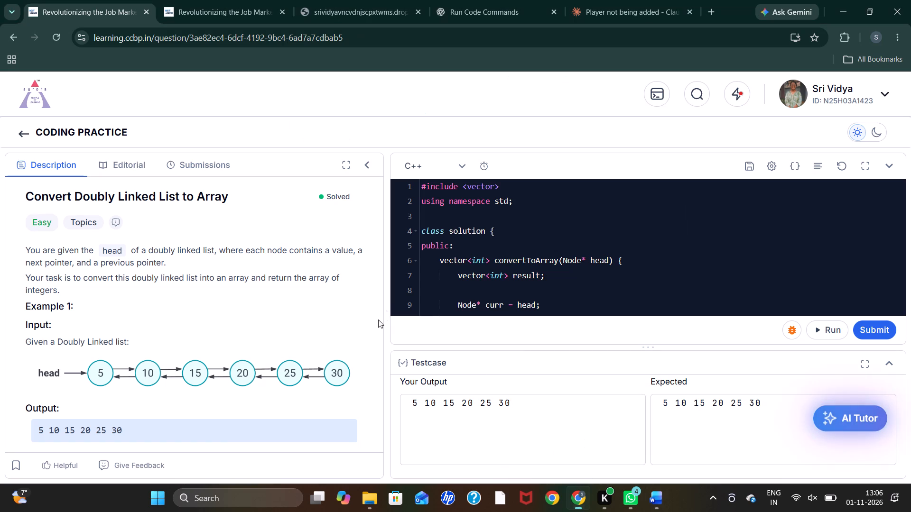
{"action": "left_click", "coordinate": [27, 135]}
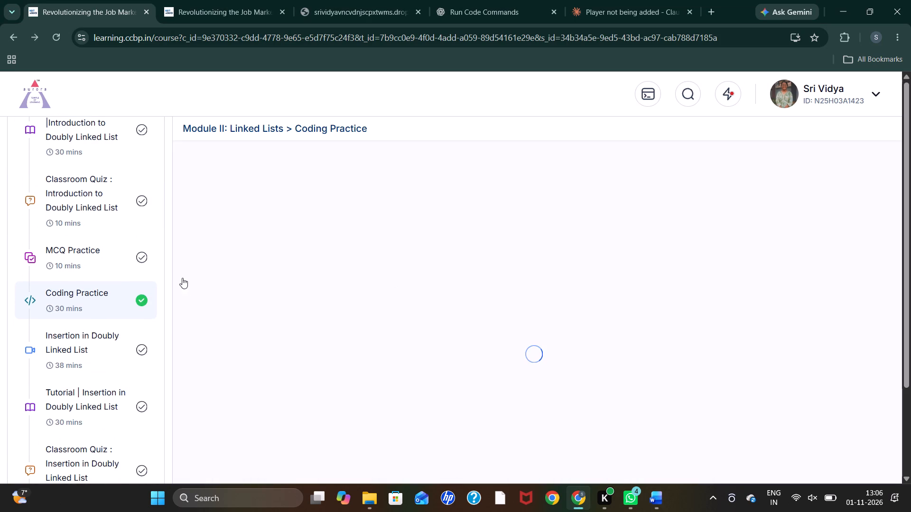
{"action": "scroll", "coordinate": [112, 290], "scroll_direction": "down", "scroll_amount": 3}
{"action": "left_click", "coordinate": [84, 393]}
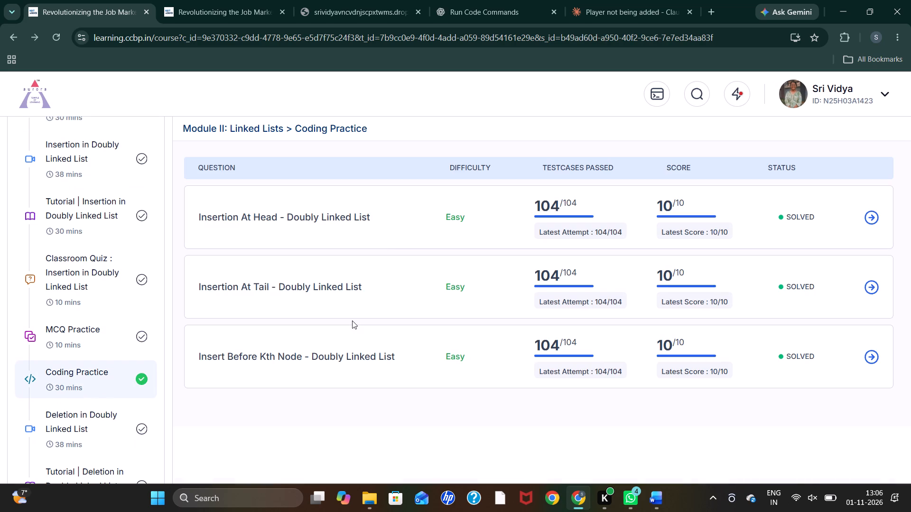
{"action": "left_click_drag", "start_coordinate": [392, 212], "coordinate": [128, 210]}
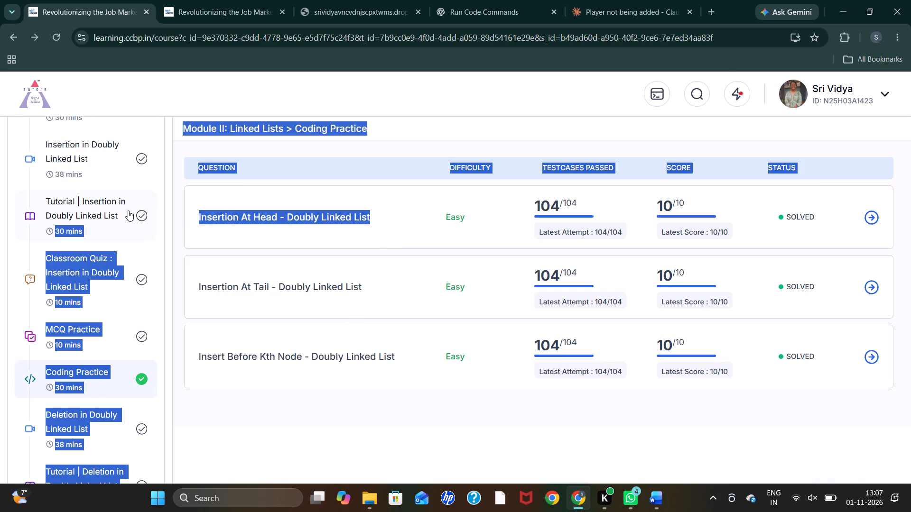
{"action": "left_click_drag", "start_coordinate": [128, 210], "coordinate": [193, 213]}
{"action": "key", "text": "ctrl+c"}
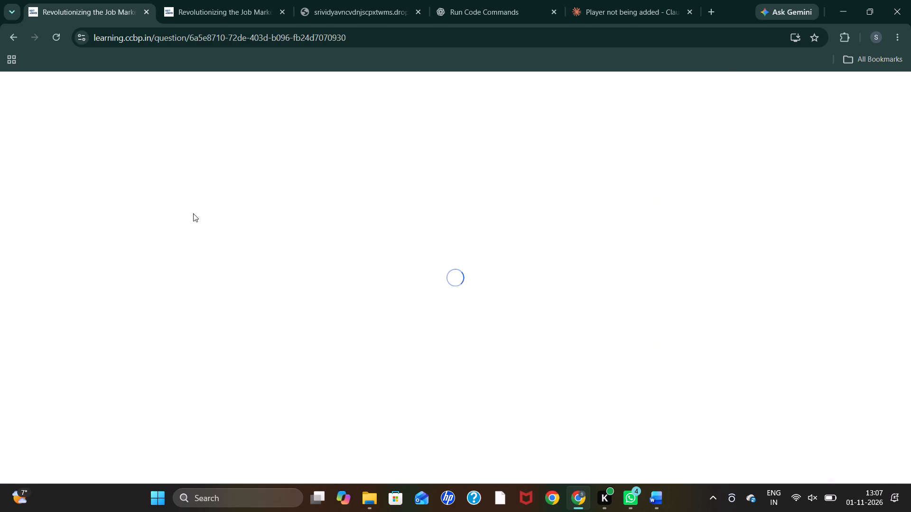
In Word, paste the title as item 1 under CODING PRACTISE – 5 and leave an unnumbered blank line below it.
{"action": "left_click", "coordinate": [666, 445]}
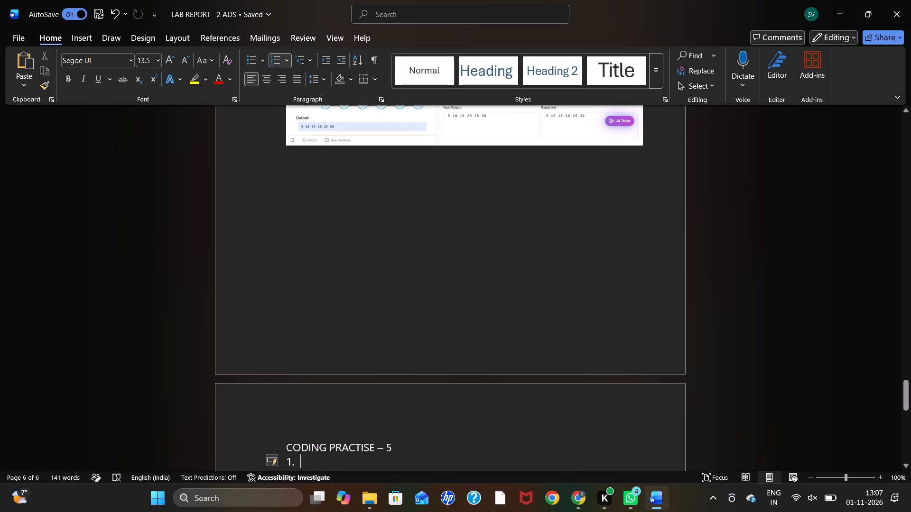
{"action": "key", "text": "ctrl+v"}
{"action": "key", "text": "Return"}
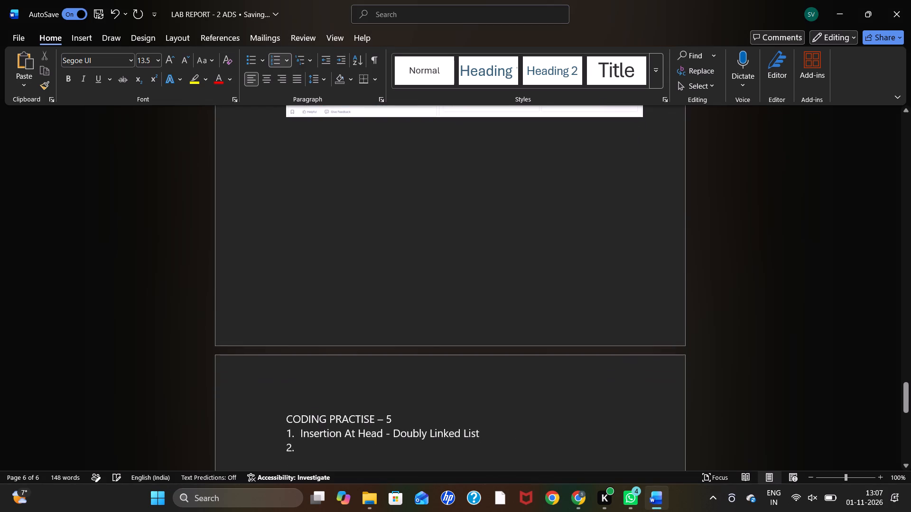
{"action": "key", "text": "BackSpace"}
{"action": "key", "text": "BackSpace"}
Switch to Chrome, run the Insertion At Head - Doubly Linked List solution, and bring its actual and expected outputs into view.
{"action": "left_click", "coordinate": [573, 429]}
{"action": "left_click", "coordinate": [819, 326]}
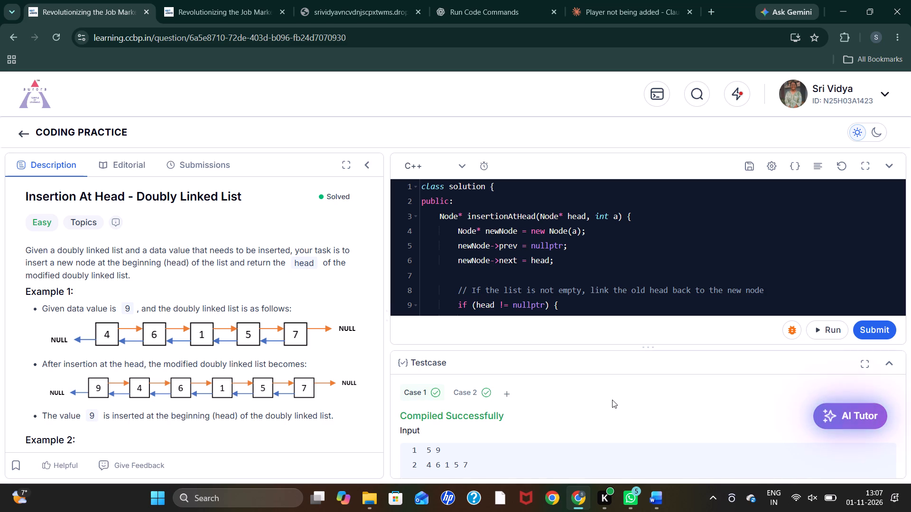
{"action": "scroll", "coordinate": [612, 400], "scroll_direction": "down", "scroll_amount": 2}
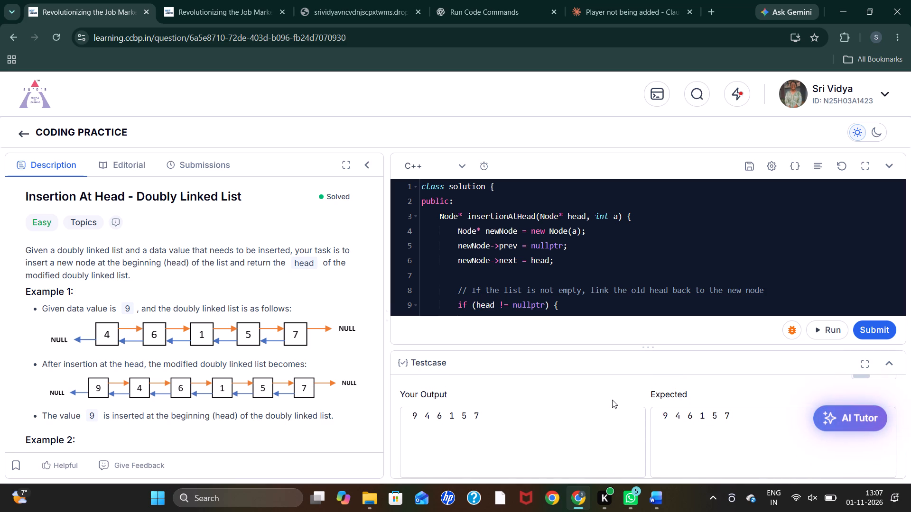
Snip the whole question page with its code and outputs, paste it below item 1 of CODING PRACTISE – 5 in Word, and add a line.
{"action": "key", "text": "Print"}
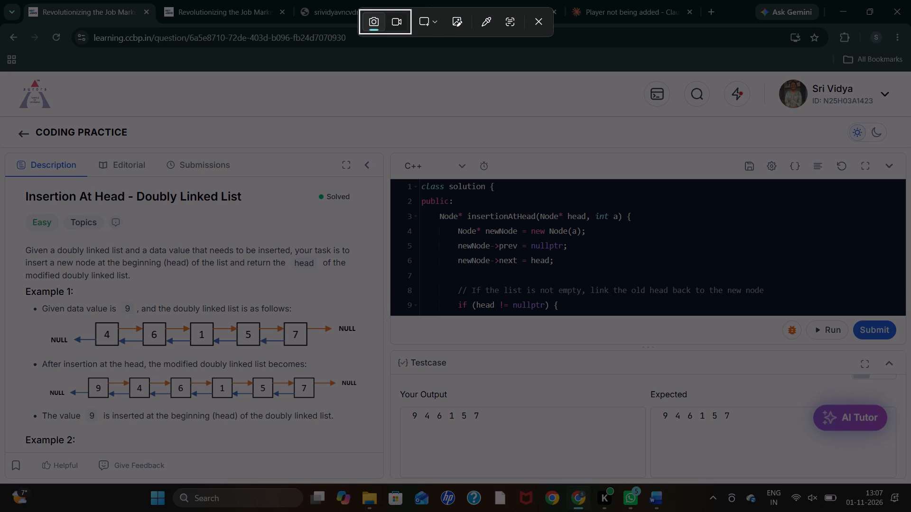
{"action": "left_click_drag", "start_coordinate": [0, 71], "coordinate": [622, 458]}
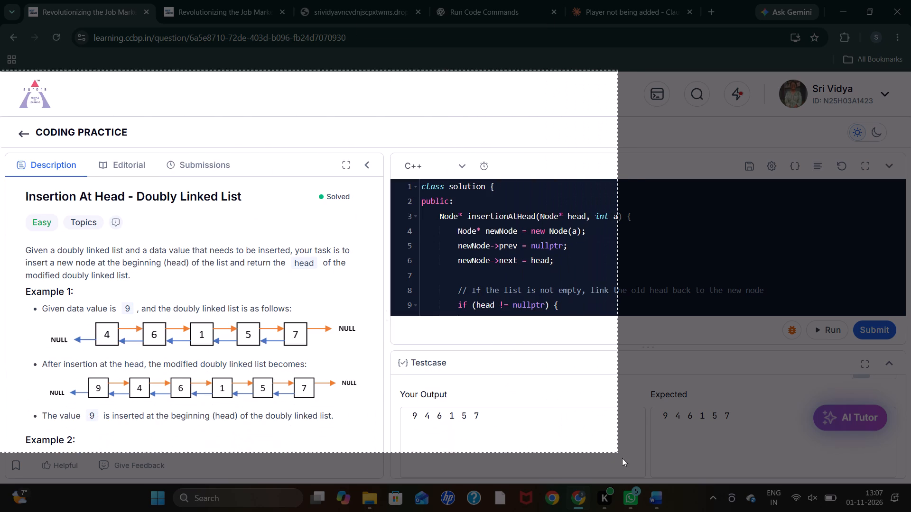
{"action": "left_click_drag", "start_coordinate": [622, 458], "coordinate": [786, 482]}
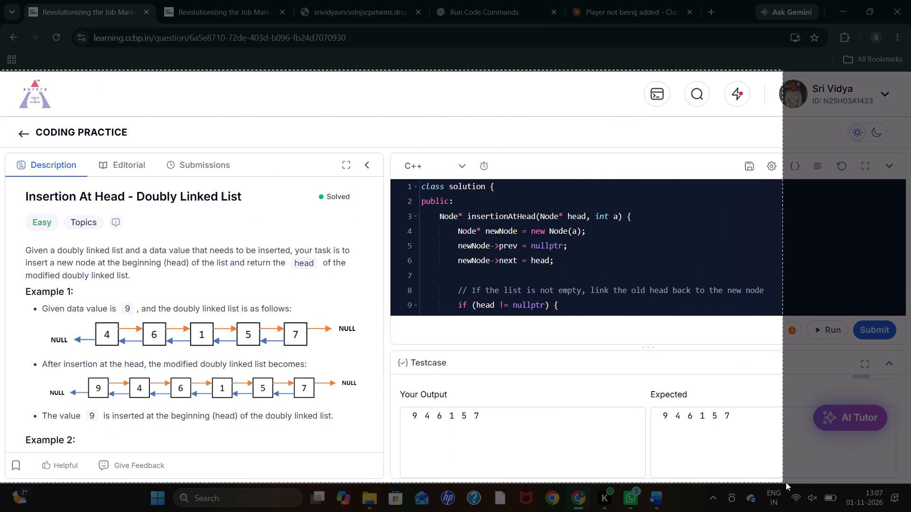
{"action": "left_click_drag", "start_coordinate": [786, 482], "coordinate": [910, 482]}
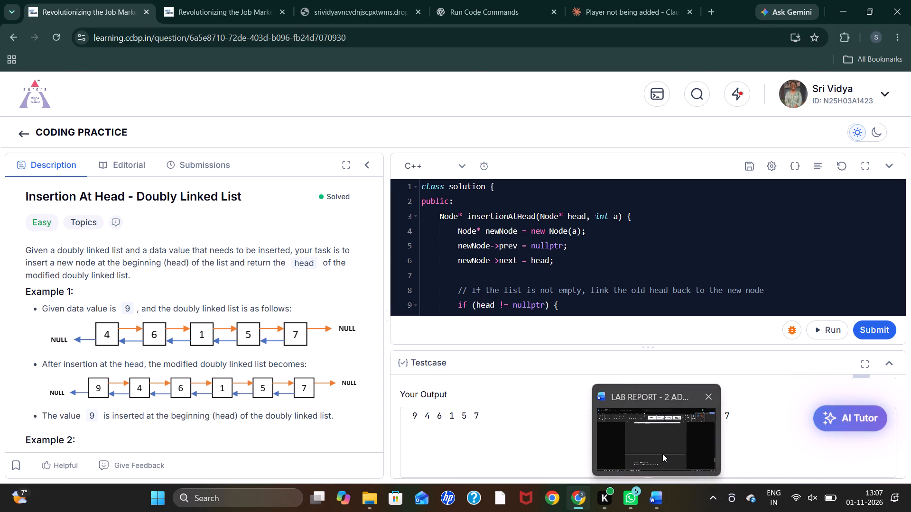
{"action": "left_click", "coordinate": [662, 454]}
{"action": "key", "text": "ctrl+v"}
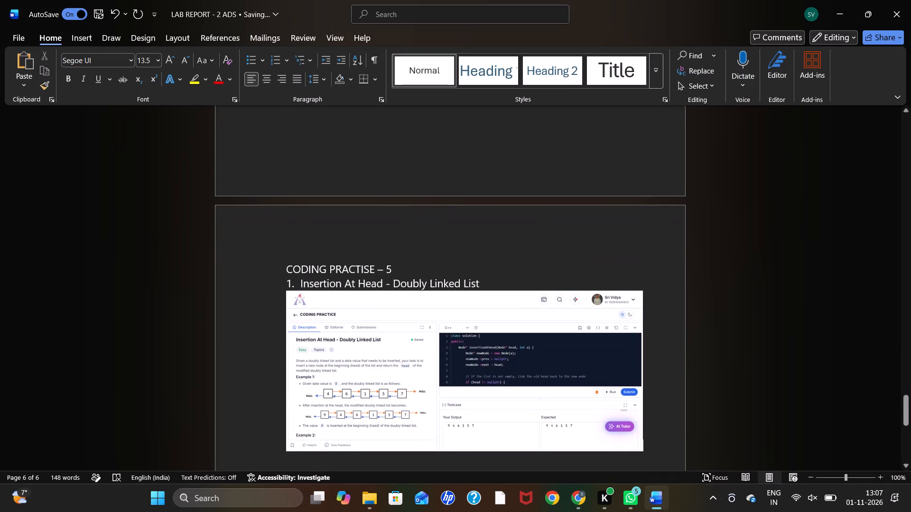
{"action": "key", "text": "Return"}
Review the lab report from the certificate page through the coding practise sections to the latest pasted screenshot.
{"action": "scroll", "coordinate": [502, 192], "scroll_direction": "up", "scroll_amount": 13}
{"action": "scroll", "coordinate": [502, 192], "scroll_direction": "up", "scroll_amount": 8}
{"action": "scroll", "coordinate": [502, 192], "scroll_direction": "down", "scroll_amount": 5}
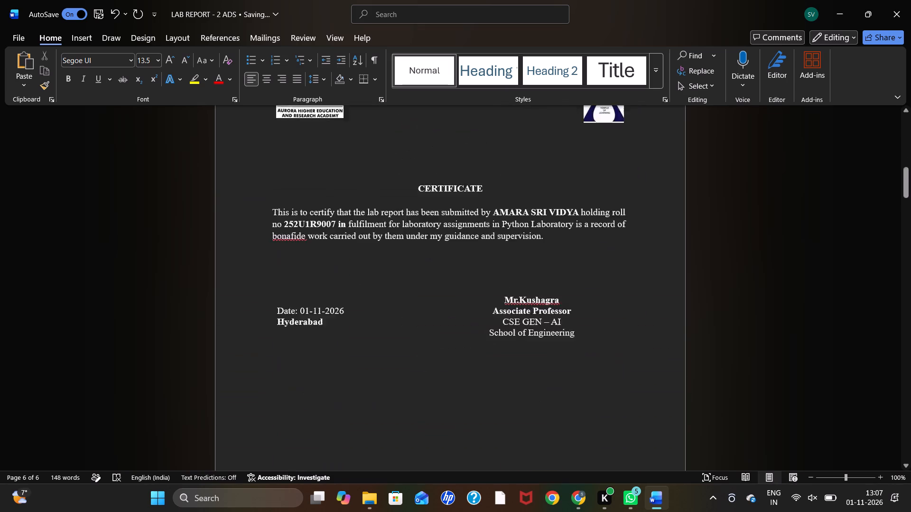
{"action": "scroll", "coordinate": [502, 192], "scroll_direction": "down", "scroll_amount": 2}
{"action": "scroll", "coordinate": [504, 302], "scroll_direction": "down", "scroll_amount": 3}
{"action": "scroll", "coordinate": [504, 302], "scroll_direction": "up", "scroll_amount": 1}
{"action": "scroll", "coordinate": [504, 302], "scroll_direction": "down", "scroll_amount": 1}
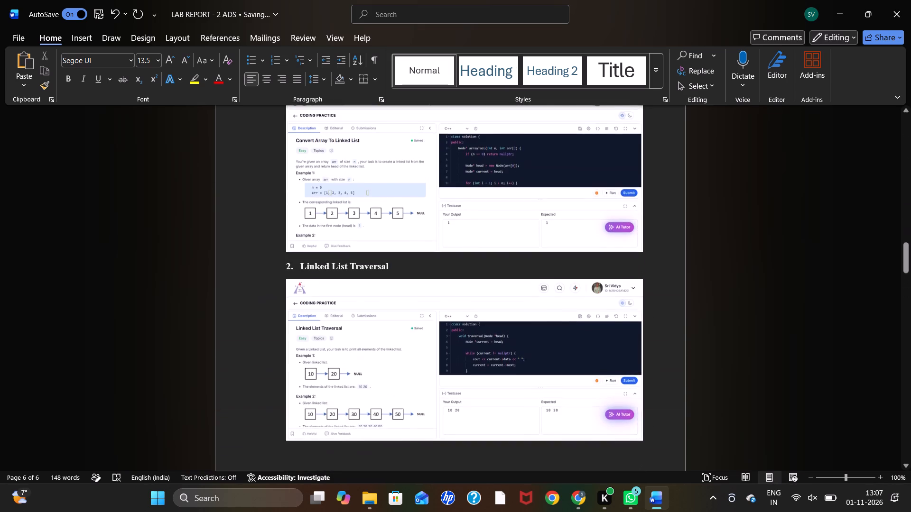
{"action": "scroll", "coordinate": [504, 302], "scroll_direction": "down", "scroll_amount": 3}
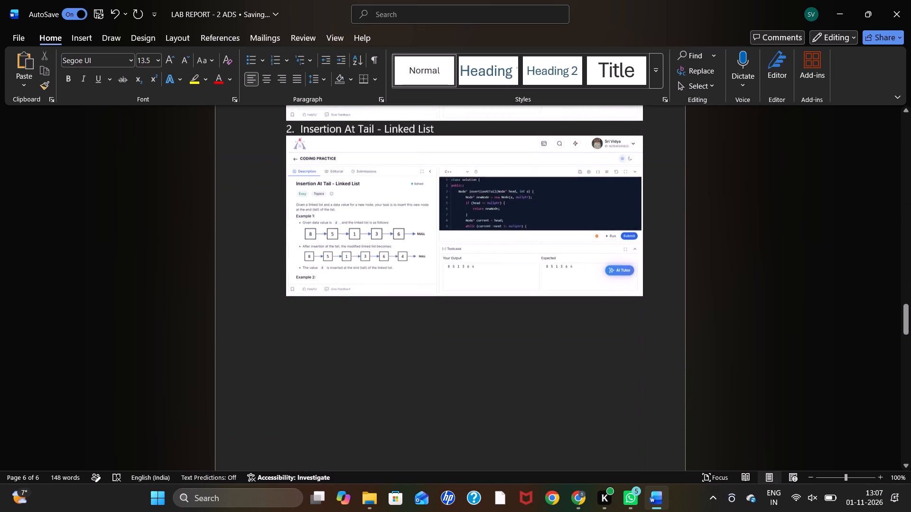
{"action": "scroll", "coordinate": [504, 302], "scroll_direction": "down", "scroll_amount": 4}
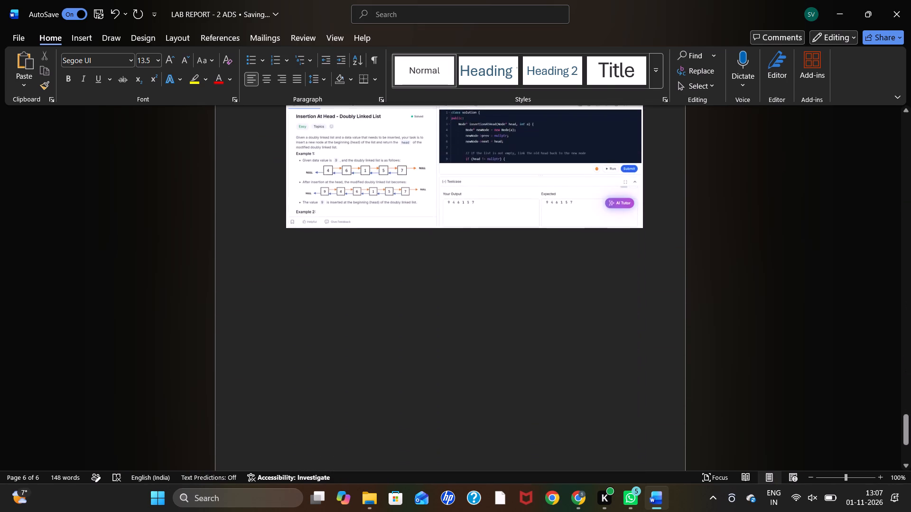
{"action": "scroll", "coordinate": [504, 302], "scroll_direction": "up", "scroll_amount": 2}
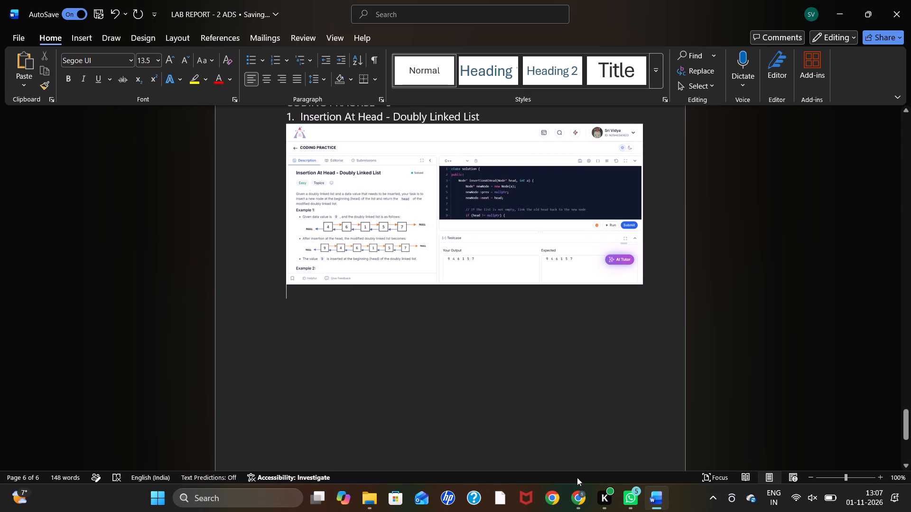
Return to the course page in Chrome and look through the Module II: Linked Lists contents for the remaining Coding Practice sets.
{"action": "left_click", "coordinate": [575, 461]}
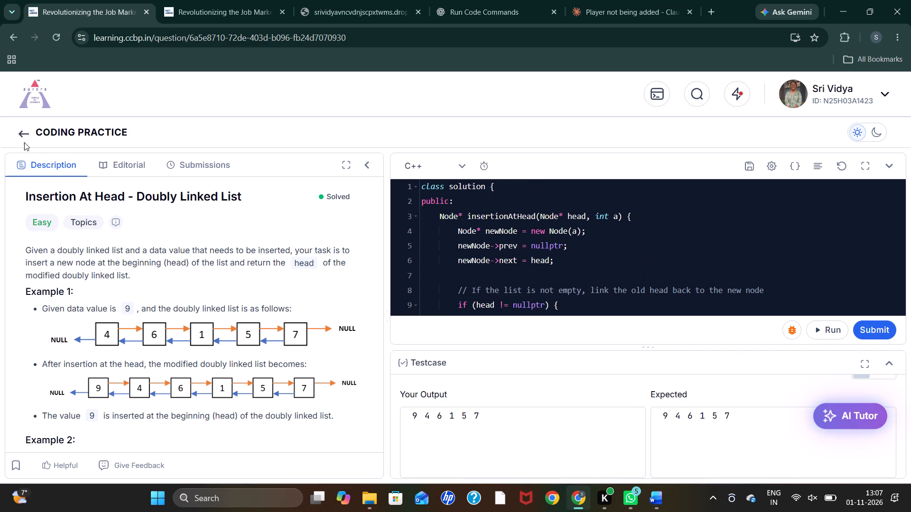
{"action": "left_click", "coordinate": [20, 135]}
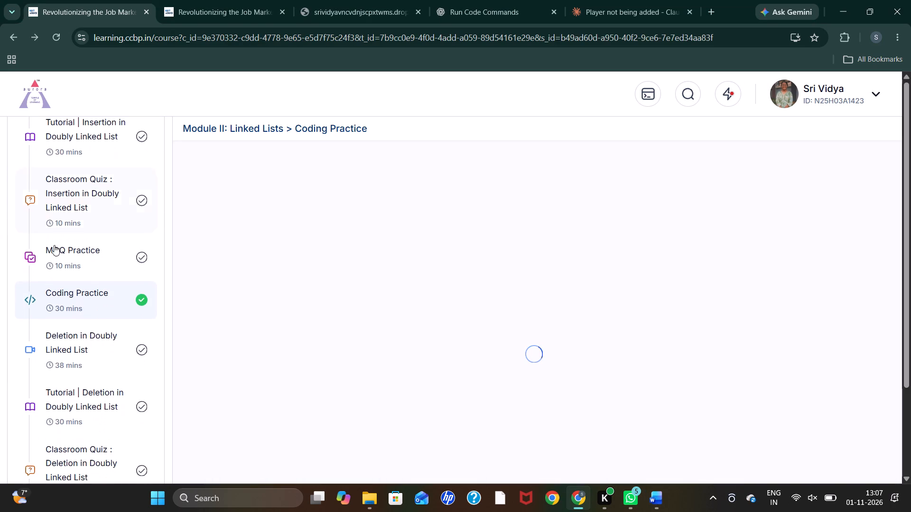
{"action": "scroll", "coordinate": [68, 250], "scroll_direction": "down", "scroll_amount": 2}
{"action": "scroll", "coordinate": [112, 368], "scroll_direction": "down", "scroll_amount": 1}
{"action": "scroll", "coordinate": [93, 332], "scroll_direction": "down", "scroll_amount": 1}
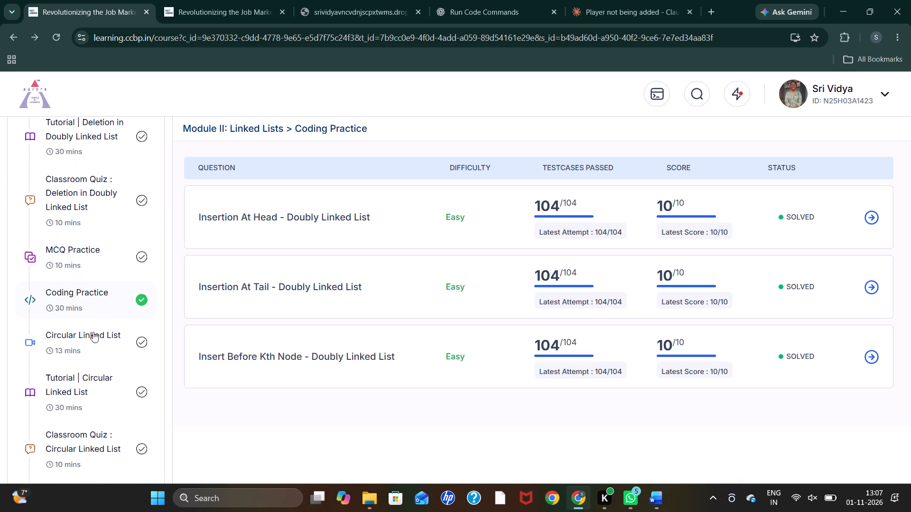
{"action": "scroll", "coordinate": [93, 332], "scroll_direction": "down", "scroll_amount": 2}
{"action": "scroll", "coordinate": [89, 436], "scroll_direction": "down", "scroll_amount": 3}
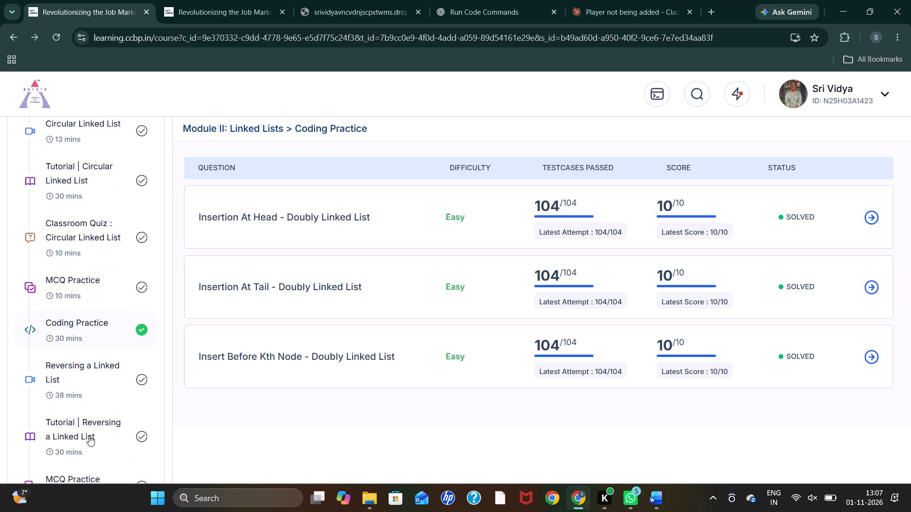
{"action": "scroll", "coordinate": [89, 436], "scroll_direction": "down", "scroll_amount": 2}
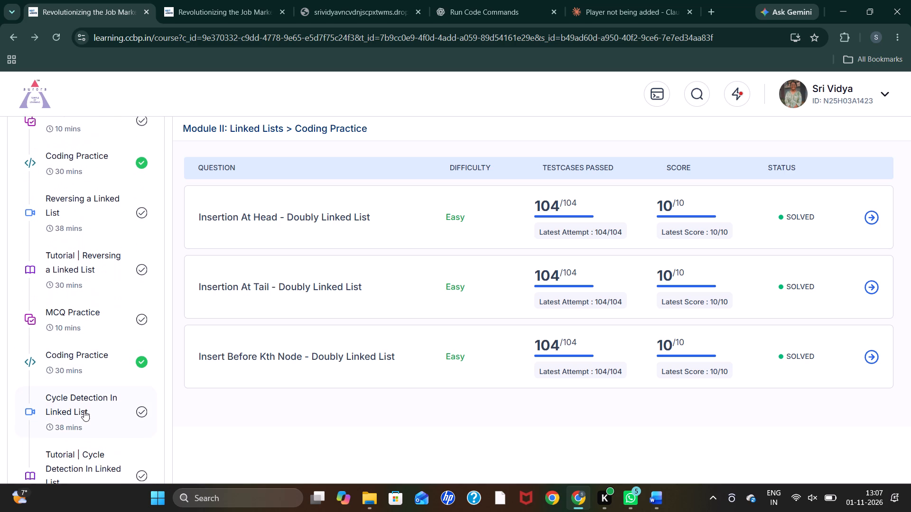
{"action": "scroll", "coordinate": [84, 411], "scroll_direction": "down", "scroll_amount": 1}
{"action": "scroll", "coordinate": [85, 330], "scroll_direction": "down", "scroll_amount": 3}
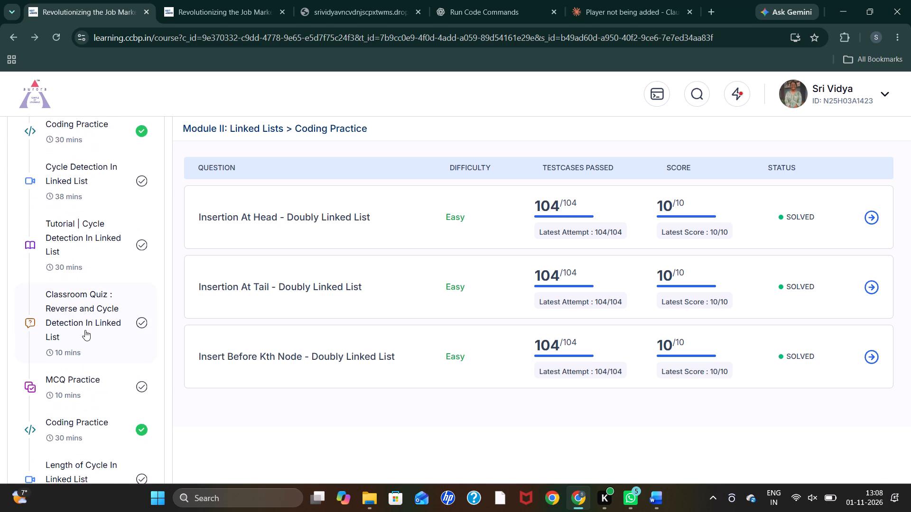
{"action": "scroll", "coordinate": [85, 330], "scroll_direction": "down", "scroll_amount": 1}
{"action": "scroll", "coordinate": [84, 379], "scroll_direction": "down", "scroll_amount": 2}
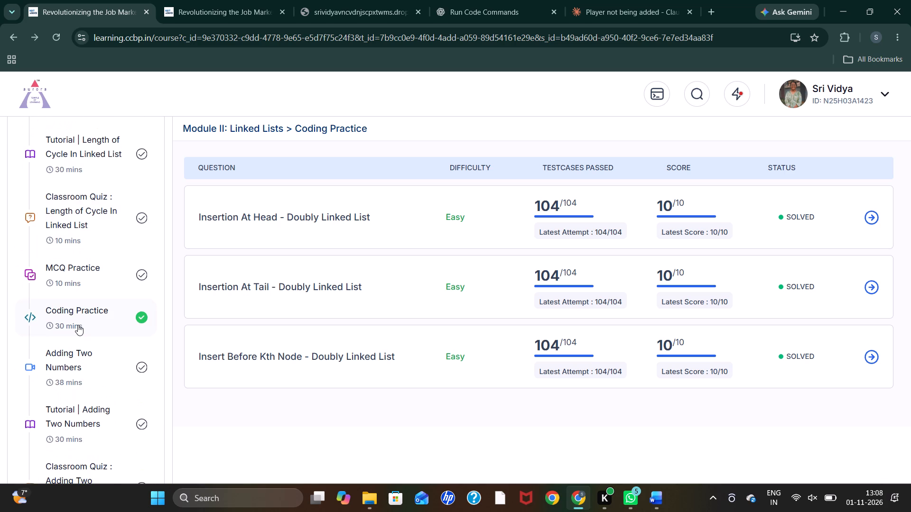
{"action": "scroll", "coordinate": [78, 325], "scroll_direction": "down", "scroll_amount": 6}
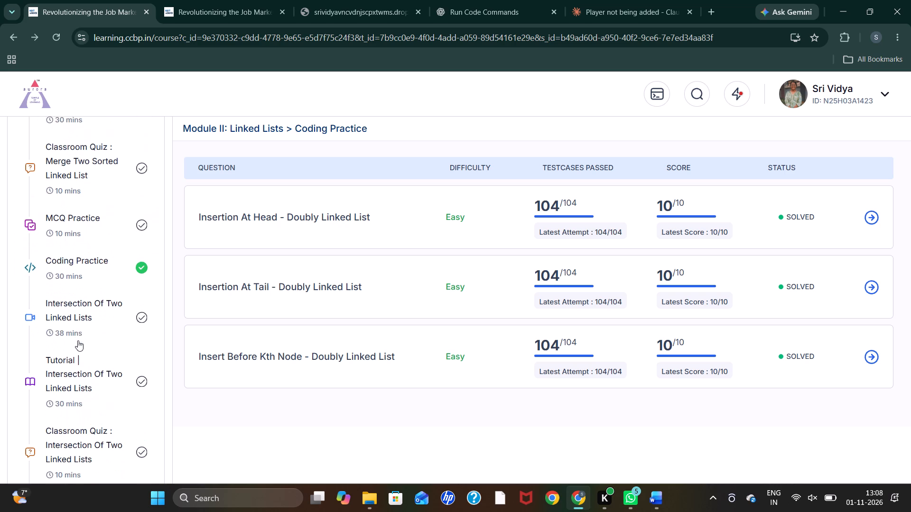
{"action": "scroll", "coordinate": [79, 281], "scroll_direction": "down", "scroll_amount": 2}
{"action": "scroll", "coordinate": [79, 281], "scroll_direction": "up", "scroll_amount": 6}
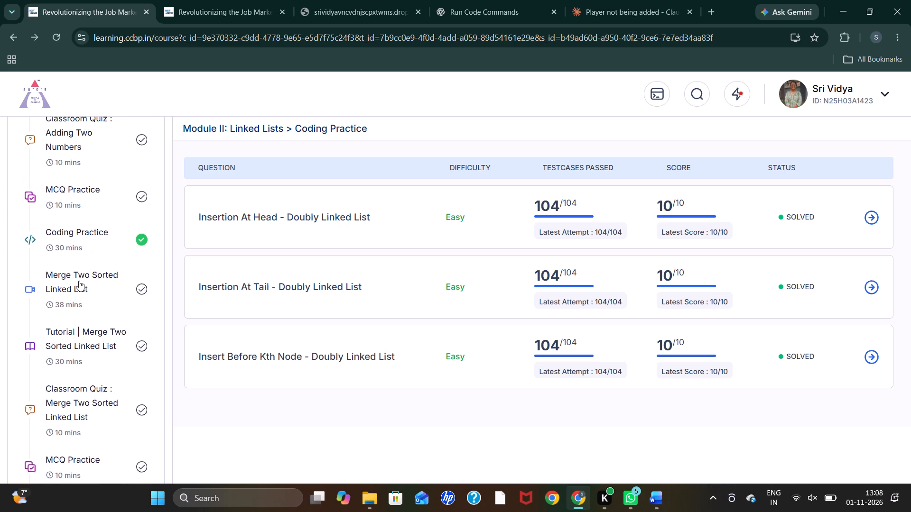
{"action": "scroll", "coordinate": [79, 281], "scroll_direction": "up", "scroll_amount": 5}
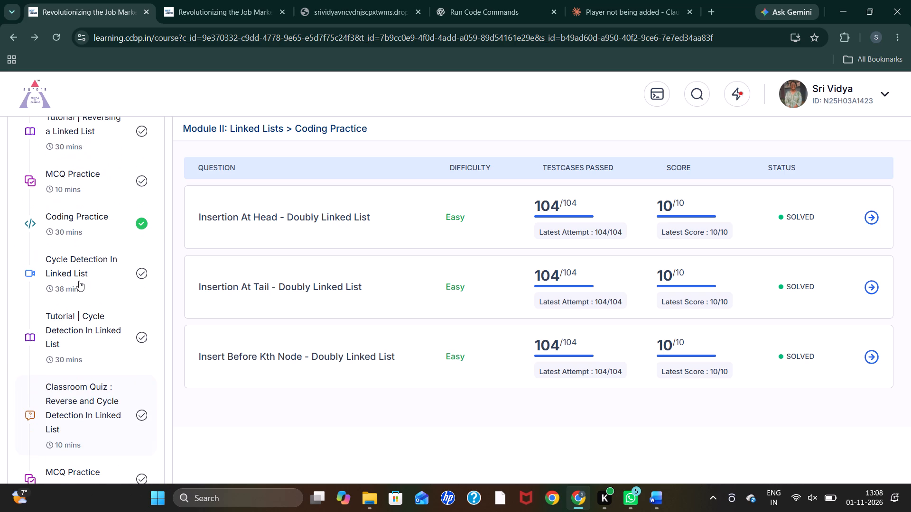
{"action": "scroll", "coordinate": [79, 281], "scroll_direction": "up", "scroll_amount": 7}
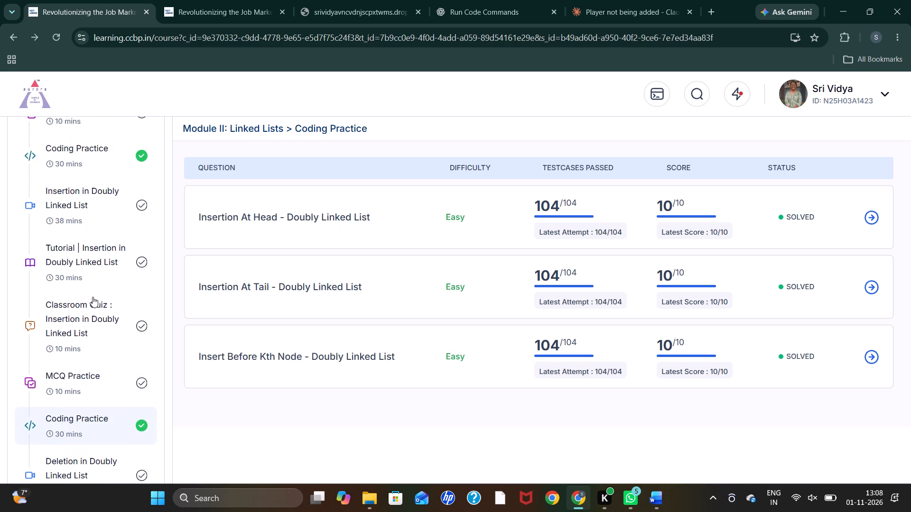
Open the Coding Practice set for Deletion in Doubly Linked List and copy the title Deletion At Head - Doubly Linked List.
{"action": "scroll", "coordinate": [93, 297], "scroll_direction": "down", "scroll_amount": 2}
{"action": "left_click", "coordinate": [82, 314]}
{"action": "scroll", "coordinate": [82, 314], "scroll_direction": "down", "scroll_amount": 1}
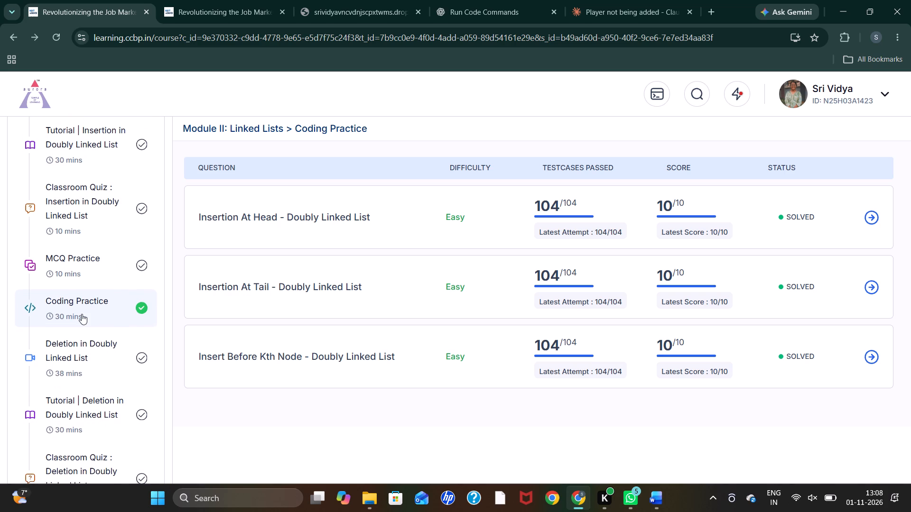
{"action": "scroll", "coordinate": [82, 314], "scroll_direction": "down", "scroll_amount": 3}
{"action": "left_click", "coordinate": [79, 401]}
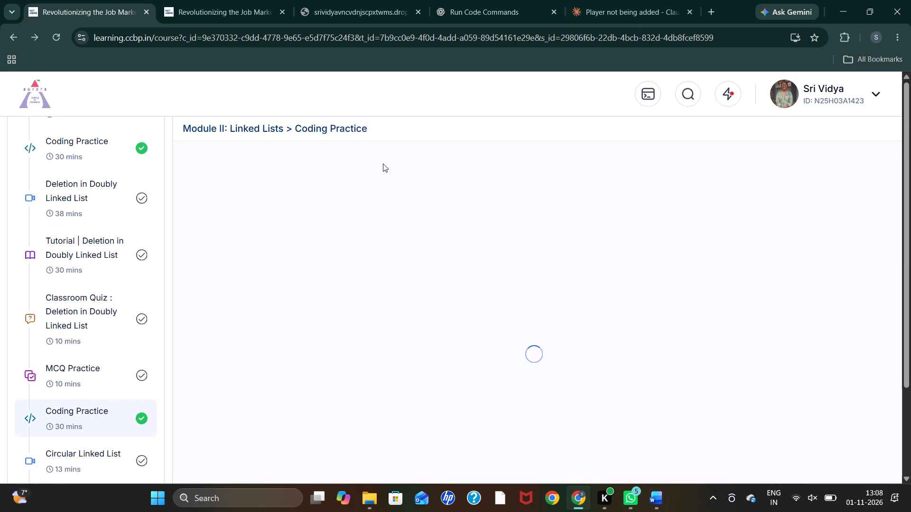
{"action": "left_click_drag", "start_coordinate": [377, 217], "coordinate": [181, 236]}
{"action": "key", "text": "ctrl+c"}
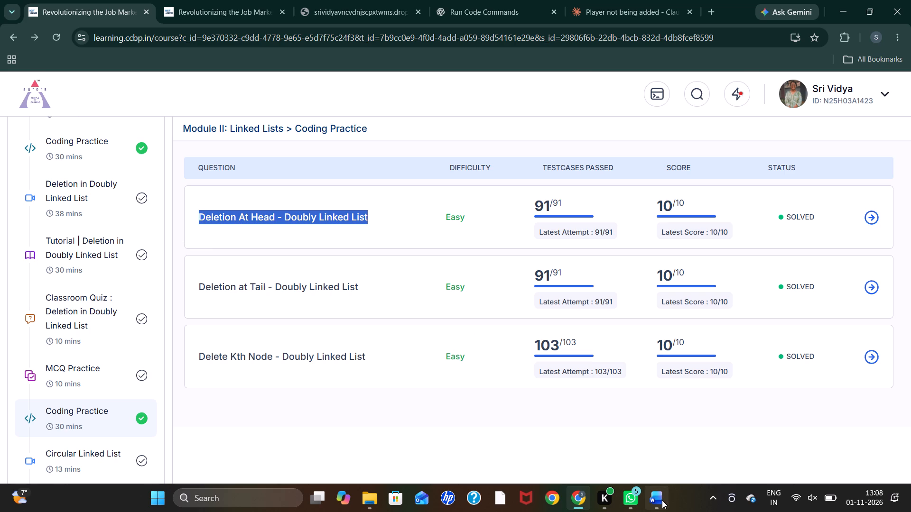
In Word, add the heading CODING PRACTISE – 6 with numbered item 1, Deletion At Head - Doubly Linked List, followed by an unnumbered line.
{"action": "left_click", "coordinate": [666, 464]}
{"action": "scroll", "coordinate": [470, 390], "scroll_direction": "up", "scroll_amount": 1}
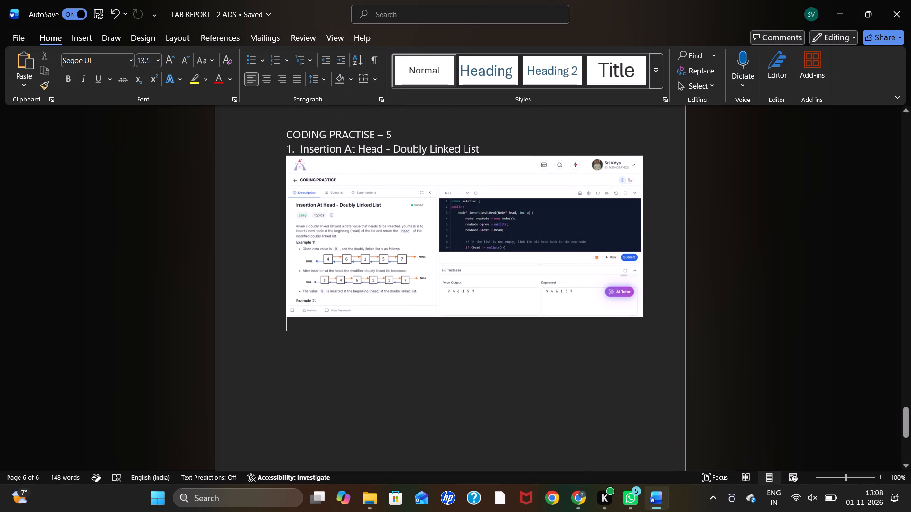
{"action": "type", "text": "CODING PRACTISE -"}
{"action": "key", "text": "space"}
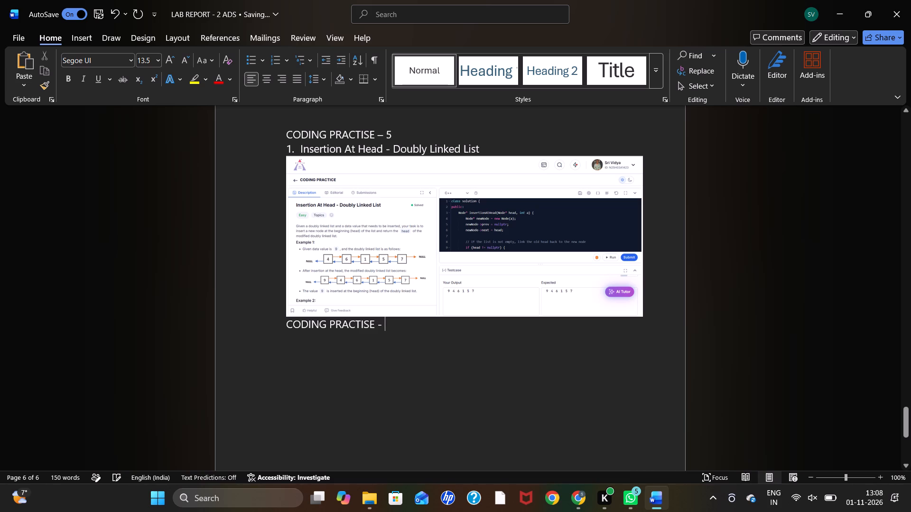
{"action": "type", "text": "6"}
{"action": "key", "text": "space"}
{"action": "key", "text": "Return"}
{"action": "type", "text": "1."}
{"action": "key", "text": "space"}
{"action": "key", "text": "ctrl+v"}
{"action": "key", "text": "Return"}
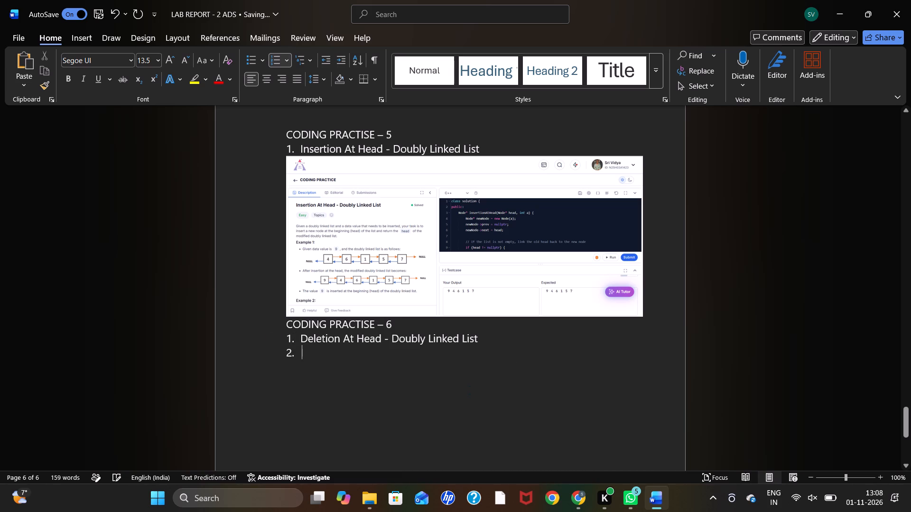
{"action": "key", "text": "BackSpace"}
{"action": "key", "text": "BackSpace"}
In Chrome, open the Deletion At Head - Doubly Linked List question, run its code and bring the actual and expected outputs into view.
{"action": "left_click", "coordinate": [578, 459]}
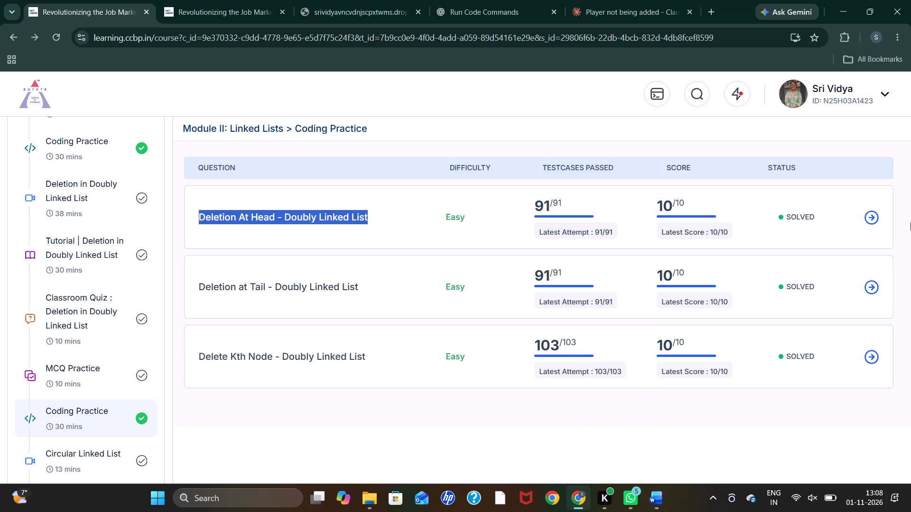
{"action": "left_click", "coordinate": [877, 219]}
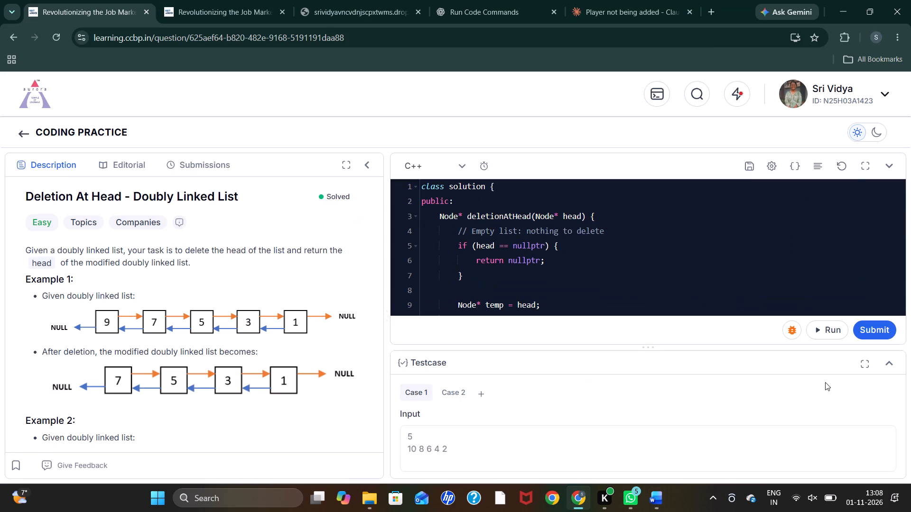
{"action": "left_click", "coordinate": [827, 323]}
{"action": "scroll", "coordinate": [727, 408], "scroll_direction": "down", "scroll_amount": 1}
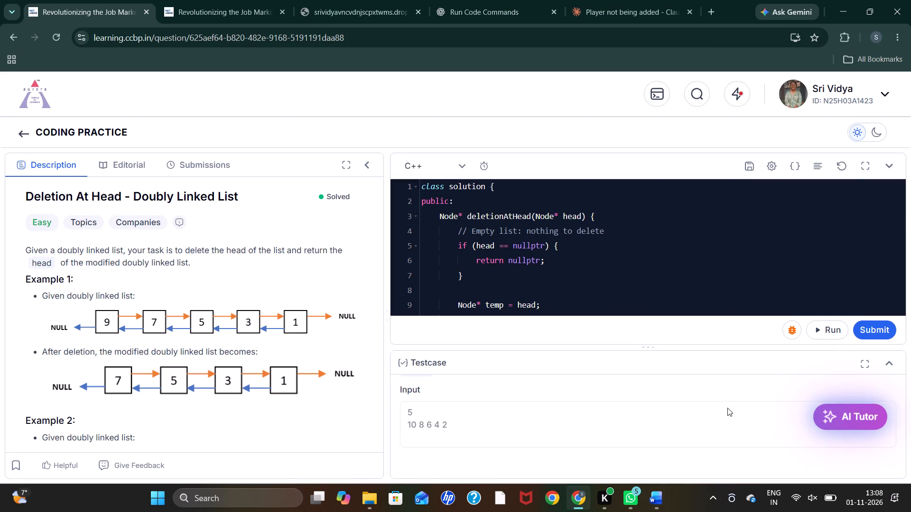
{"action": "scroll", "coordinate": [727, 408], "scroll_direction": "down", "scroll_amount": 1}
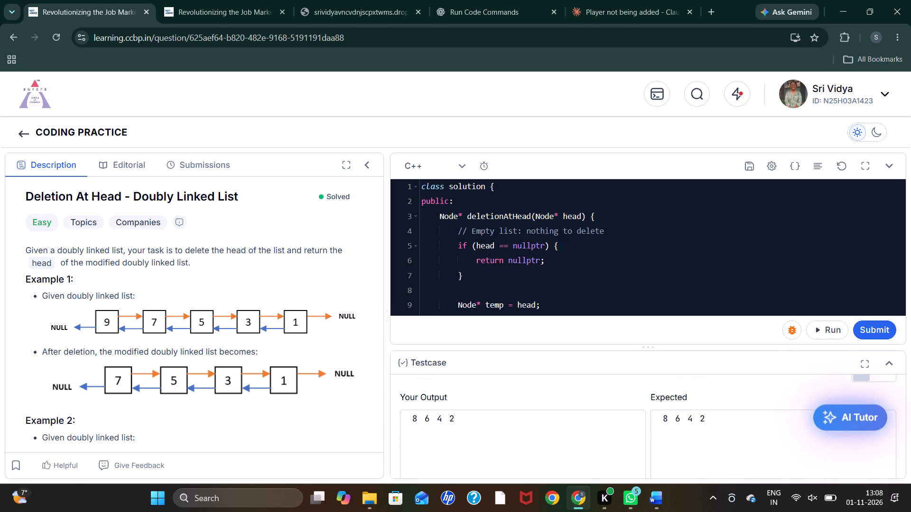
{"action": "scroll", "coordinate": [642, 423], "scroll_direction": "down", "scroll_amount": 1}
Snip the whole question page with its code and outputs, and paste it below item 1 of CODING PRACTISE – 6 in Word.
{"action": "key", "text": "Print"}
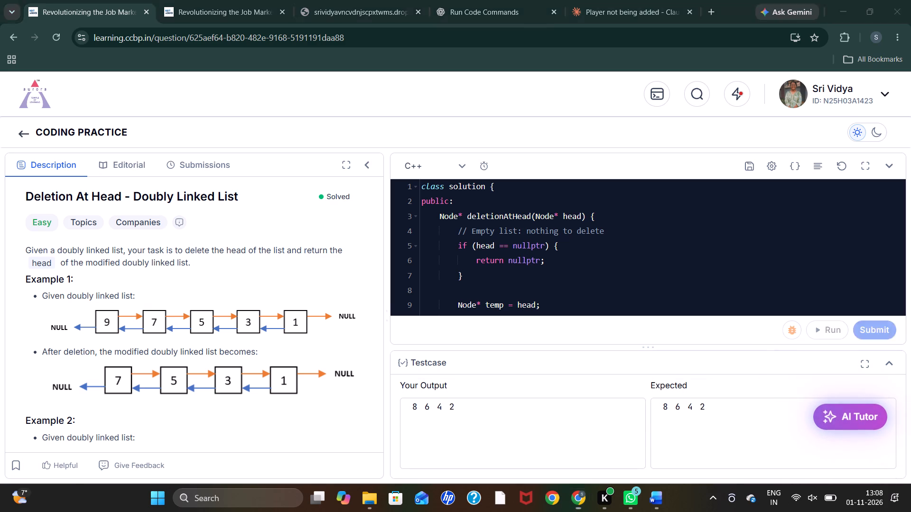
{"action": "left_click_drag", "start_coordinate": [0, 73], "coordinate": [618, 407]}
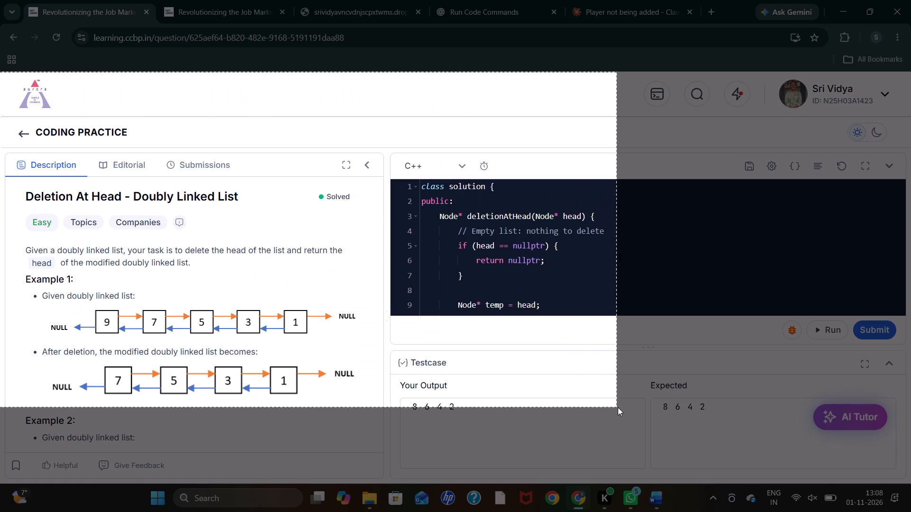
{"action": "left_click_drag", "start_coordinate": [618, 407], "coordinate": [776, 484]}
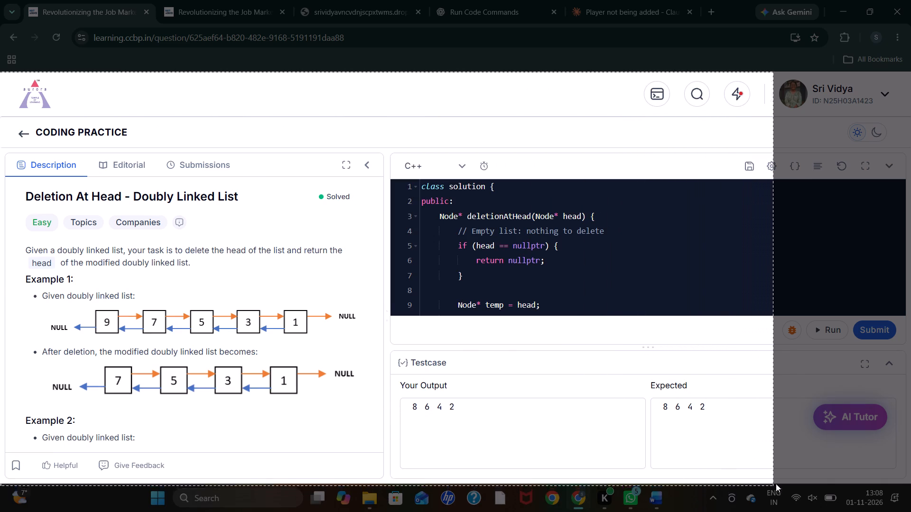
{"action": "left_click_drag", "start_coordinate": [776, 484], "coordinate": [910, 482]}
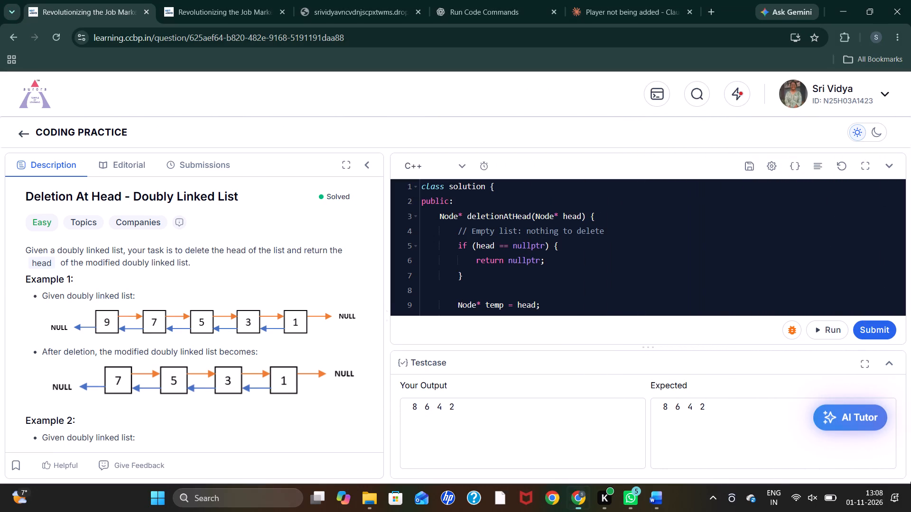
{"action": "left_click", "coordinate": [661, 456]}
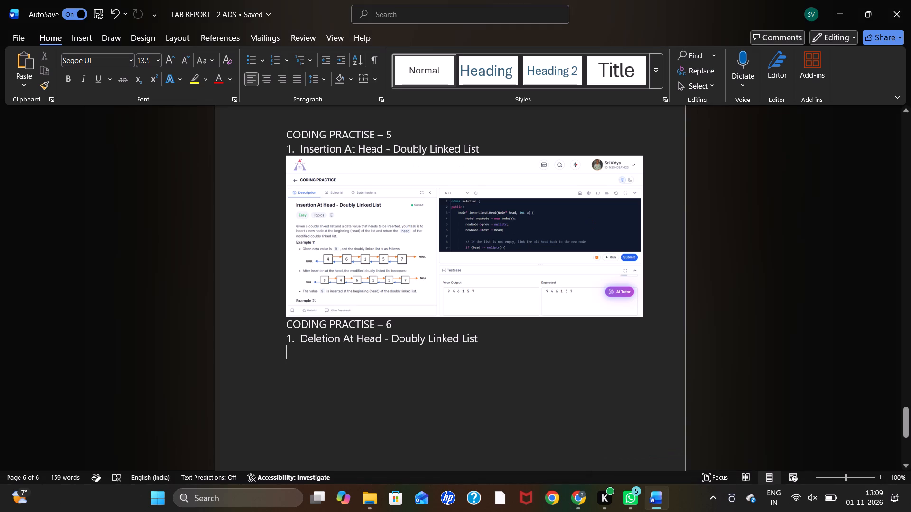
{"action": "key", "text": "ctrl+v"}
Insert blank lines below the pasted screenshot until the insertion point reaches a new page.
{"action": "key", "text": "Return"}
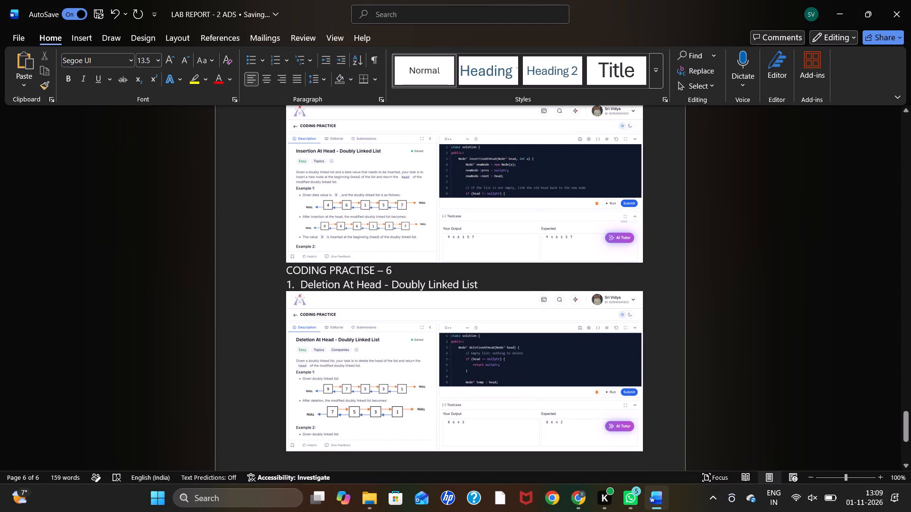
{"action": "key", "text": "Return"}
{"action": "key", "text": "Return"}
{"action": "key", "text": "Return"}
{"action": "key", "text": "Return"}
{"action": "key", "text": "Return"}
{"action": "key", "text": "Return"}
{"action": "key", "text": "Return"}
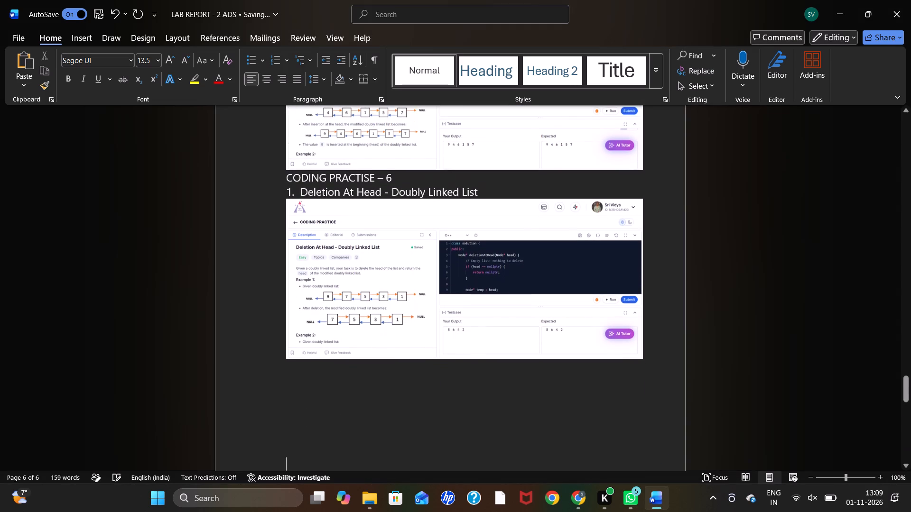
{"action": "key", "text": "Return"}
{"action": "key", "text": "Return"}
{"action": "key", "text": "Return"}
{"action": "key", "text": "Return"}
{"action": "key", "text": "Return"}
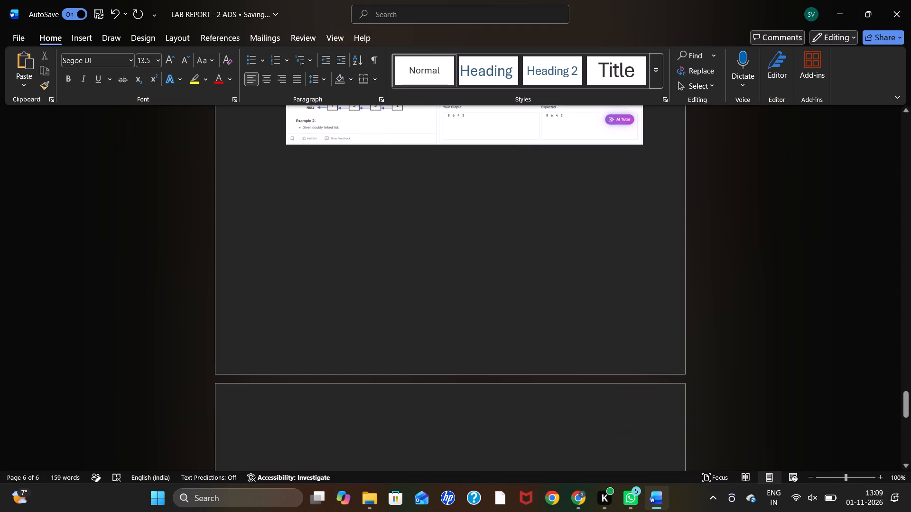
Add the heading CODING PRACTISE – 7 on the new page and start numbered item 1 beneath it.
{"action": "type", "text": "CODING PRACTISE 0"}
{"action": "key", "text": "BackSpace"}
{"action": "type", "text": "-"}
{"action": "key", "text": "space"}
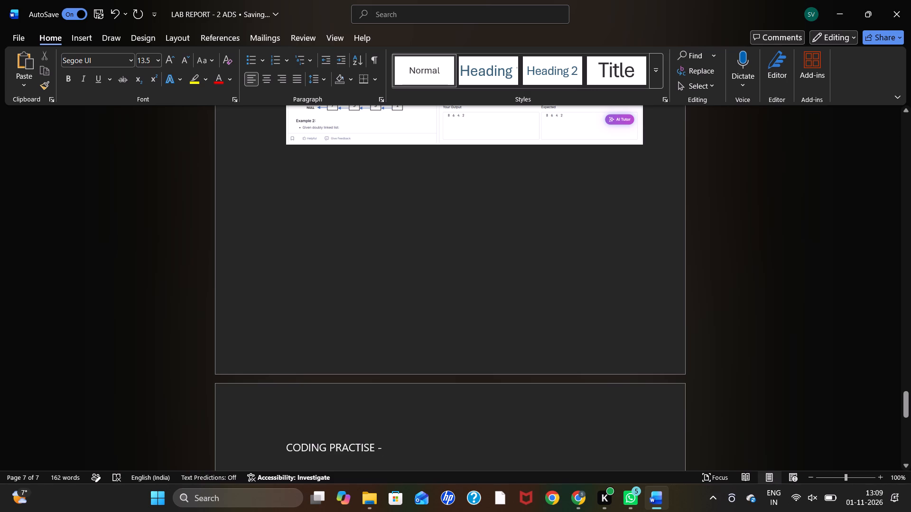
{"action": "scroll", "coordinate": [631, 359], "scroll_direction": "up", "scroll_amount": 1}
{"action": "scroll", "coordinate": [631, 359], "scroll_direction": "down", "scroll_amount": 1}
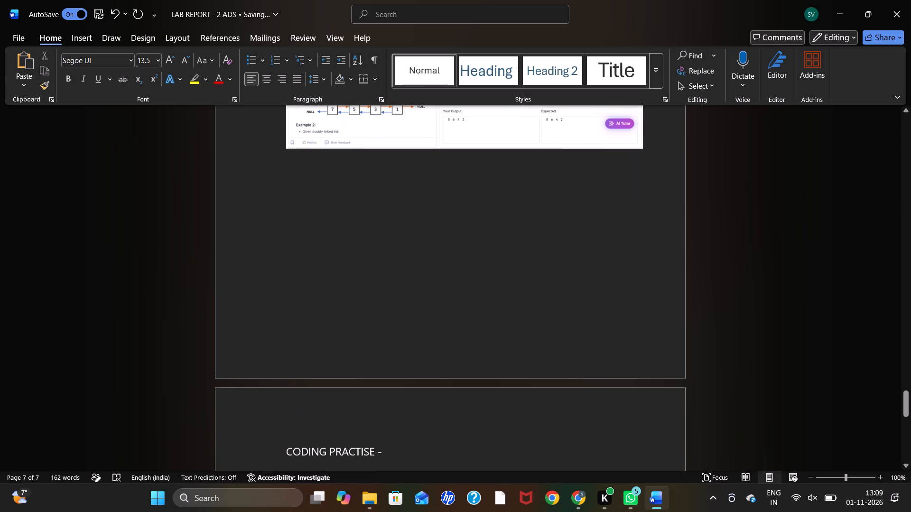
{"action": "type", "text": "7"}
{"action": "key", "text": "space"}
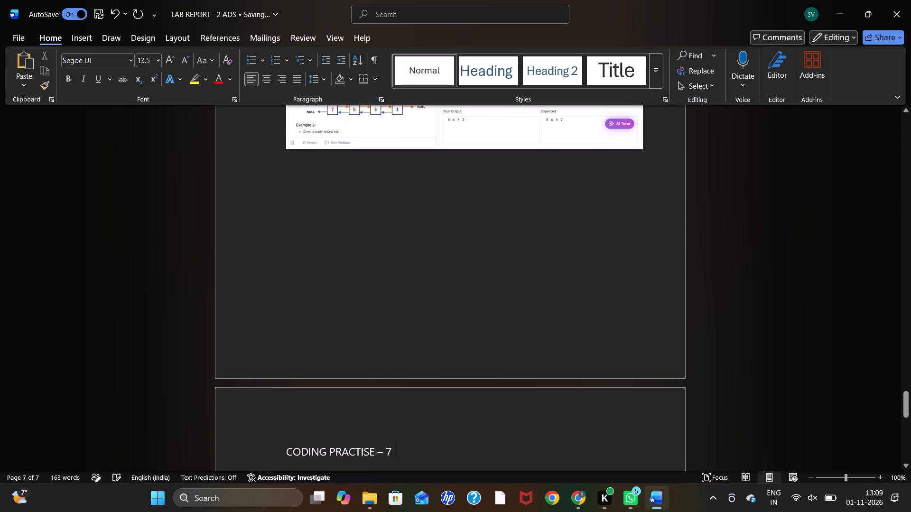
{"action": "key", "text": "Return"}
{"action": "type", "text": "1."}
{"action": "key", "text": "space"}
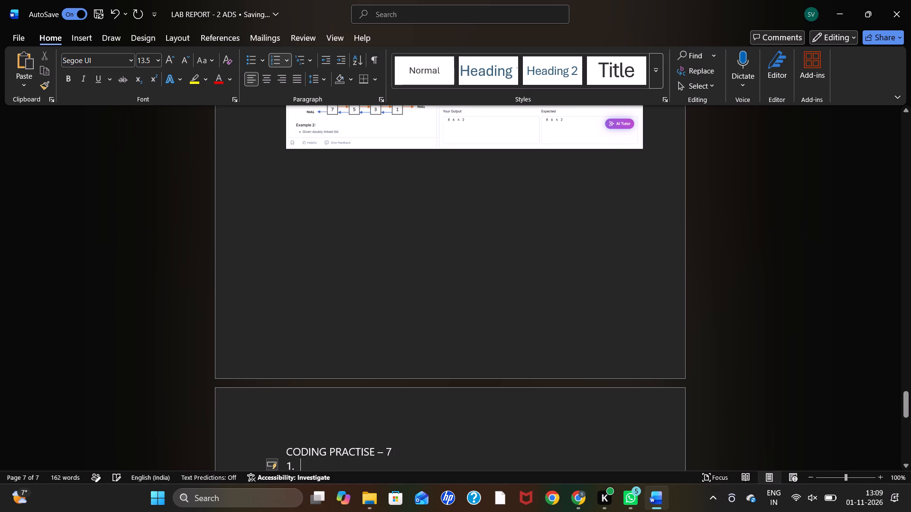
In Chrome, open the Coding Practice set for Circular Linked List and copy the title Verify if a Linked List Forms a Circle.
{"action": "left_click", "coordinate": [572, 443]}
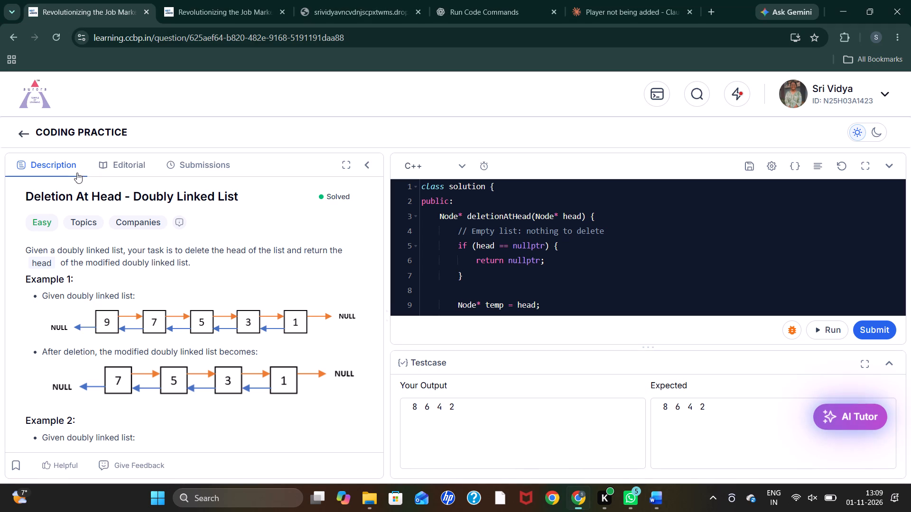
{"action": "left_click", "coordinate": [19, 134]}
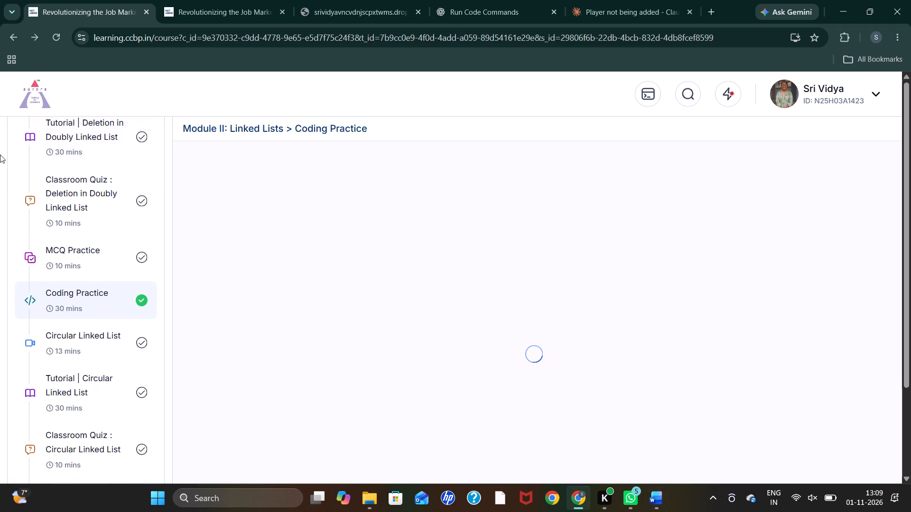
{"action": "left_click", "coordinate": [462, 423]}
{"action": "left_click", "coordinate": [656, 472]}
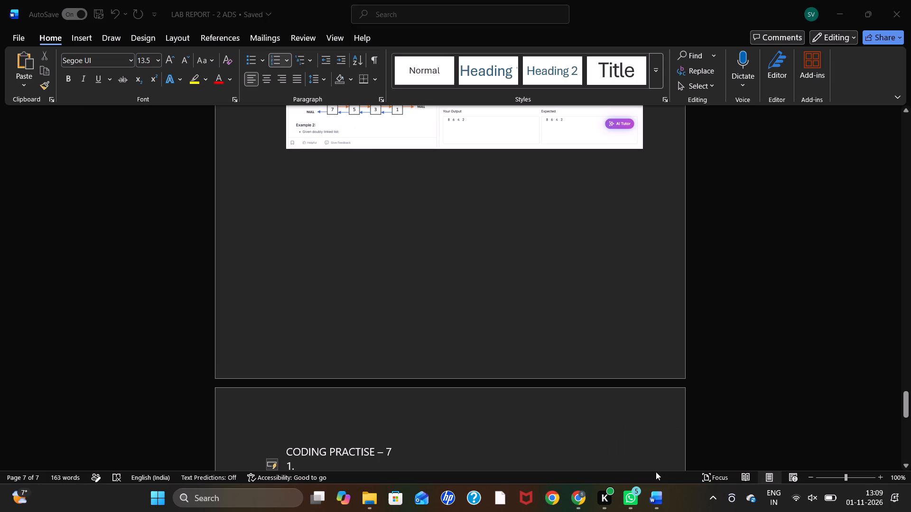
{"action": "scroll", "coordinate": [493, 321], "scroll_direction": "up", "scroll_amount": 1}
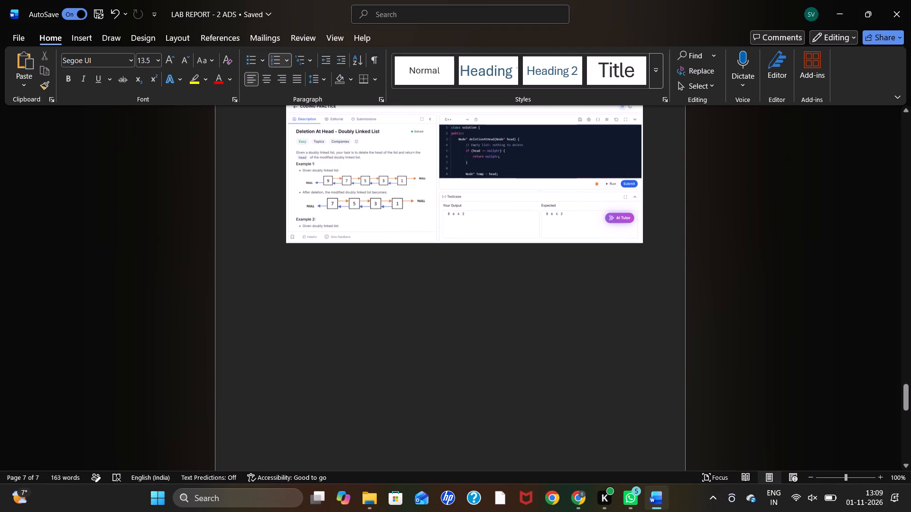
{"action": "left_click", "coordinate": [578, 450]}
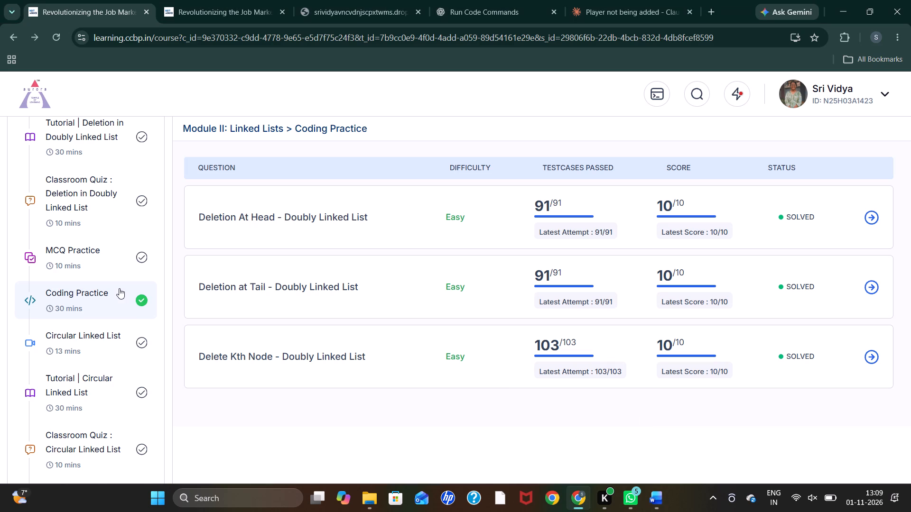
{"action": "scroll", "coordinate": [128, 327], "scroll_direction": "down", "scroll_amount": 2}
{"action": "left_click", "coordinate": [93, 375]}
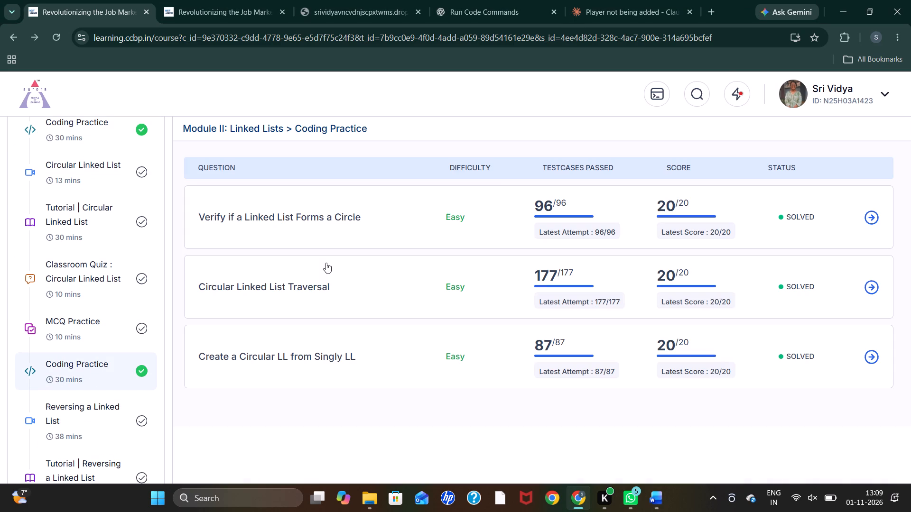
{"action": "left_click_drag", "start_coordinate": [368, 214], "coordinate": [168, 218]}
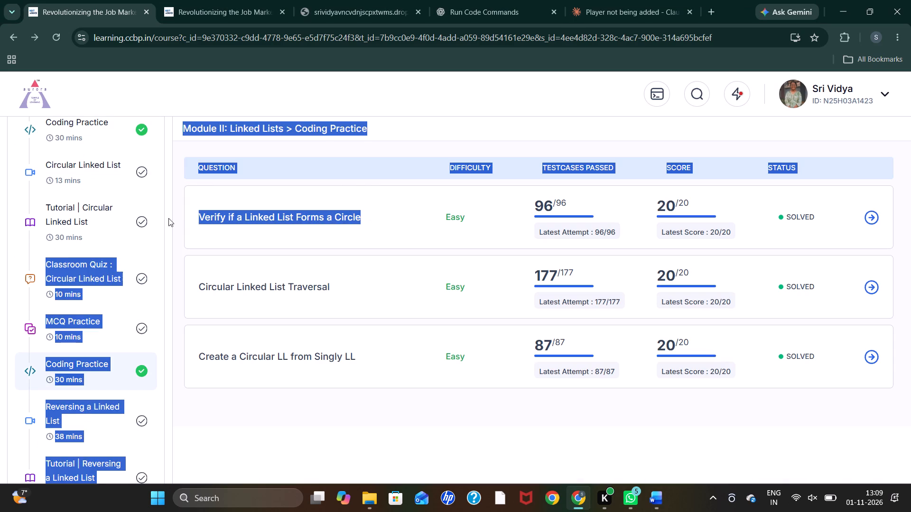
{"action": "left_click_drag", "start_coordinate": [168, 218], "coordinate": [195, 214]}
{"action": "key", "text": "ctrl+c"}
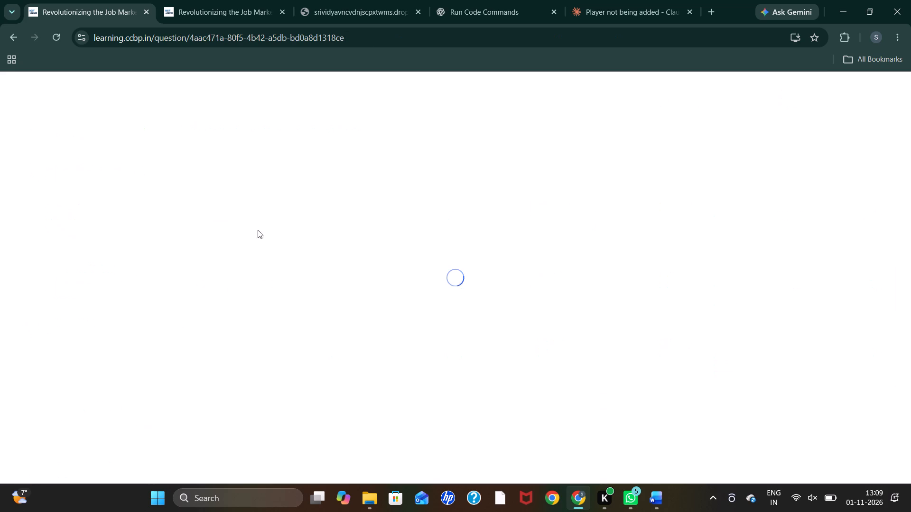
Paste the copied title as item 1 of CODING PRACTISE – 7 in Word and add an unnumbered line below it.
{"action": "left_click", "coordinate": [655, 437]}
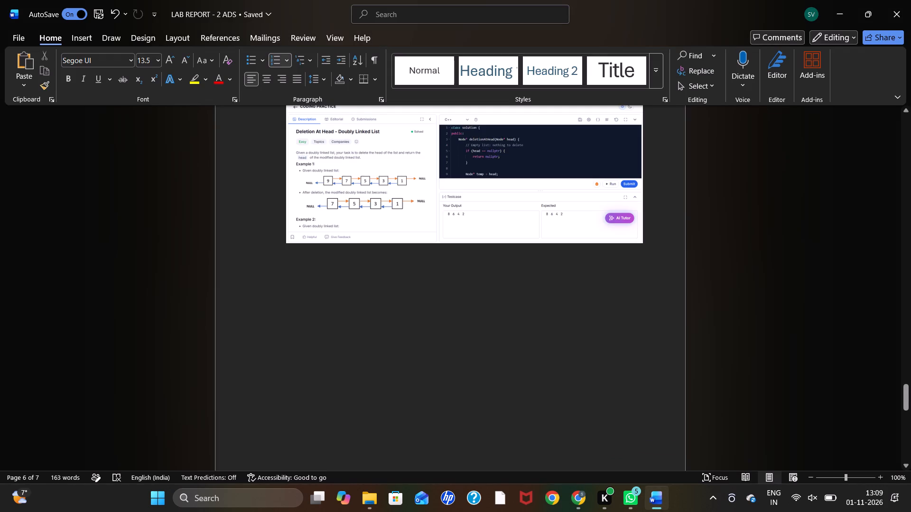
{"action": "scroll", "coordinate": [506, 361], "scroll_direction": "down", "scroll_amount": 1}
{"action": "key", "text": "ctrl+v"}
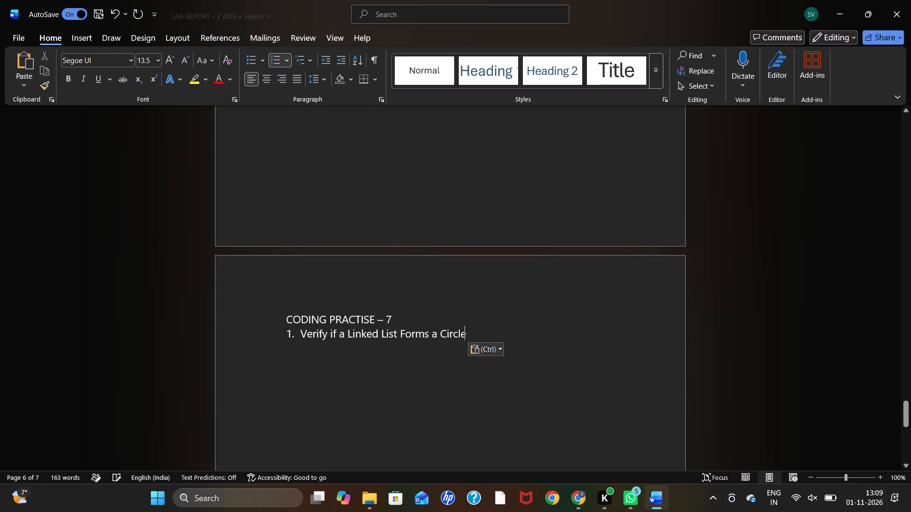
{"action": "key", "text": "Return"}
{"action": "key", "text": "BackSpace"}
{"action": "key", "text": "BackSpace"}
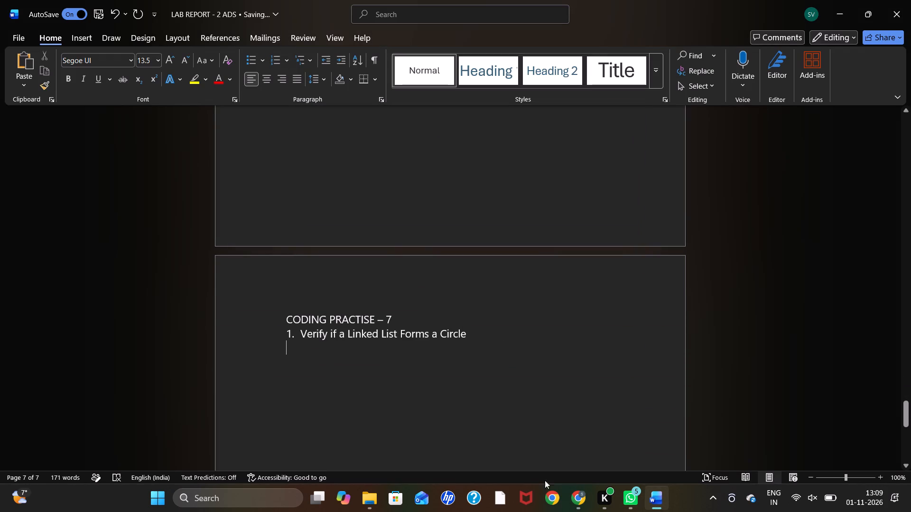
In Chrome, run the code for Verify if a Linked List Forms a Circle and bring the actual and expected outputs into view.
{"action": "left_click", "coordinate": [582, 459]}
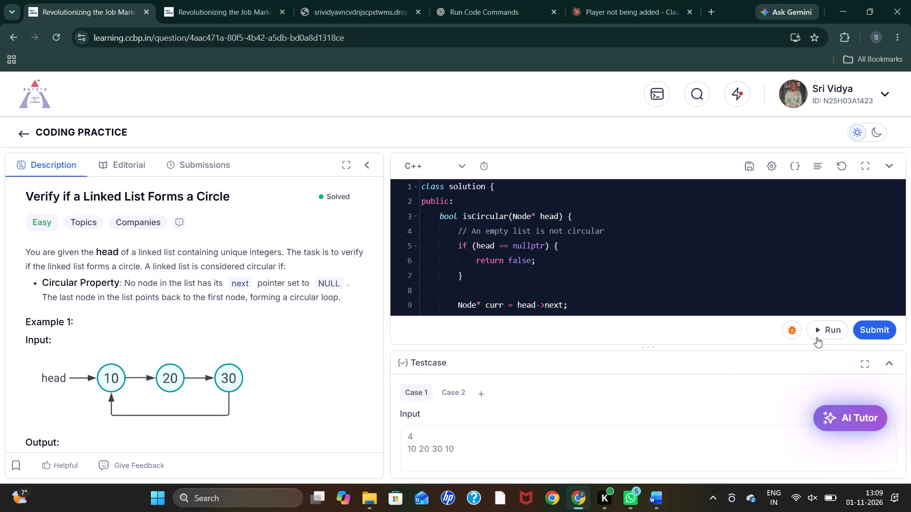
{"action": "left_click", "coordinate": [817, 337]}
{"action": "scroll", "coordinate": [727, 349], "scroll_direction": "down", "scroll_amount": 2}
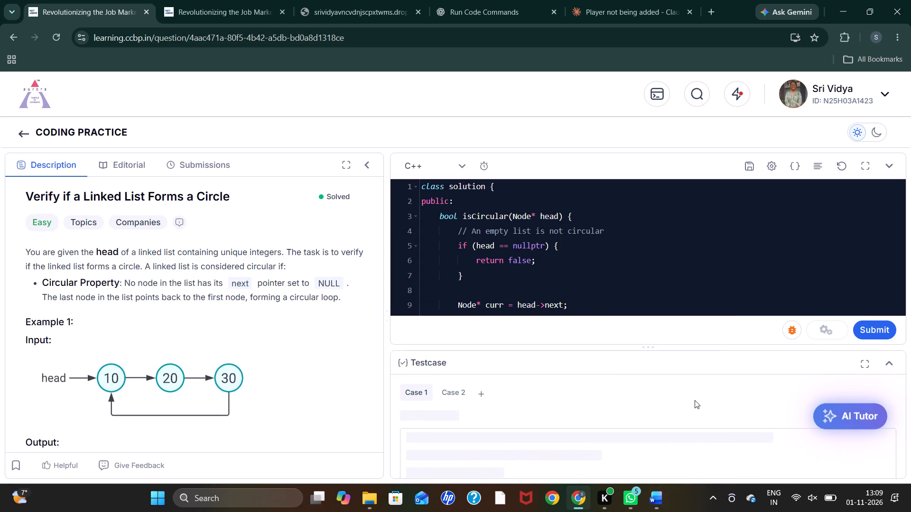
{"action": "scroll", "coordinate": [695, 400], "scroll_direction": "down", "scroll_amount": 3}
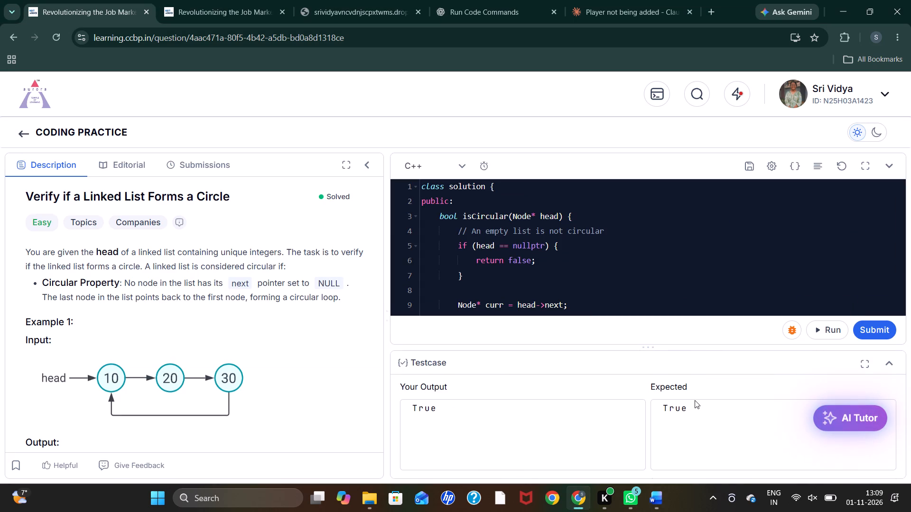
Capture the whole Verify if a Linked List Forms a Circle page with its outputs and paste it under item 1 in Word.
{"action": "key", "text": "Print"}
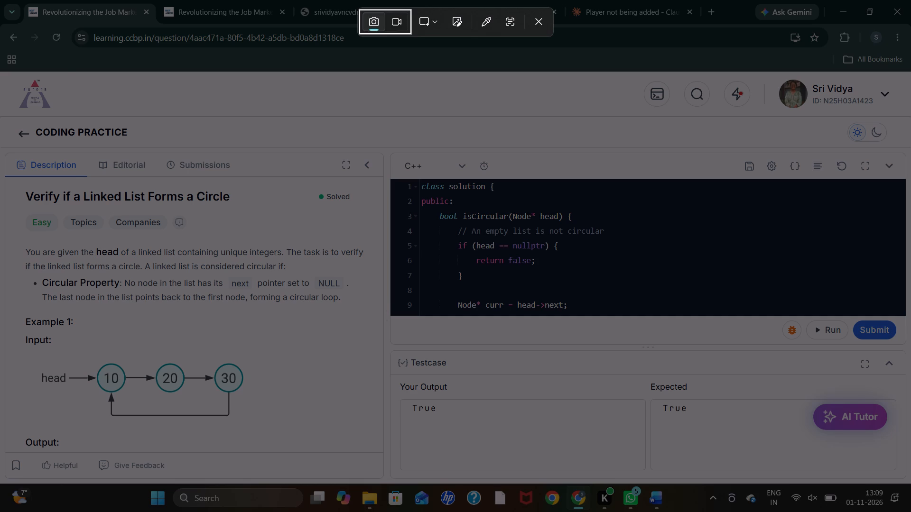
{"action": "left_click_drag", "start_coordinate": [0, 71], "coordinate": [592, 482]}
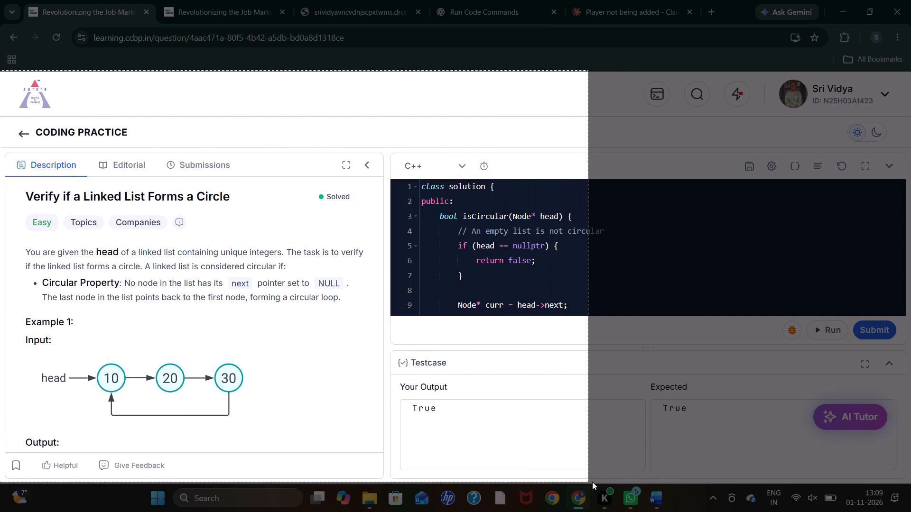
{"action": "left_click_drag", "start_coordinate": [592, 482], "coordinate": [749, 482]}
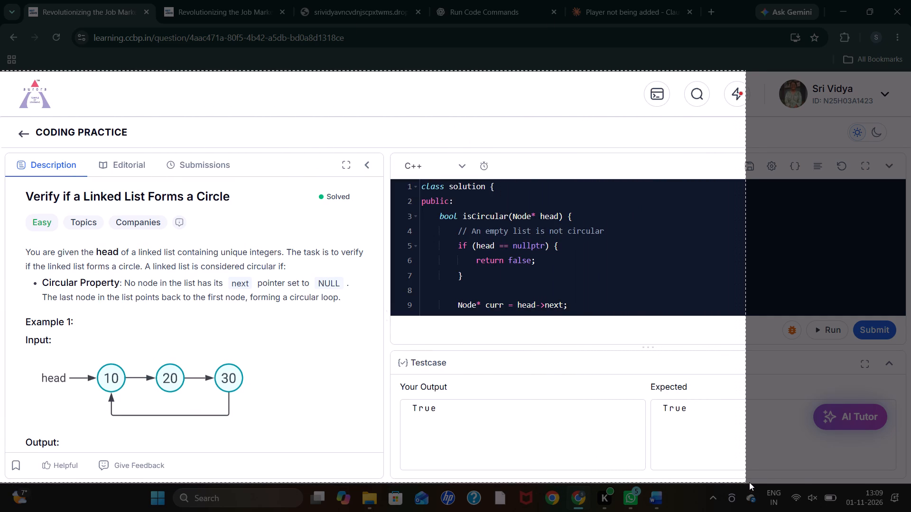
{"action": "left_click_drag", "start_coordinate": [749, 482], "coordinate": [910, 482]}
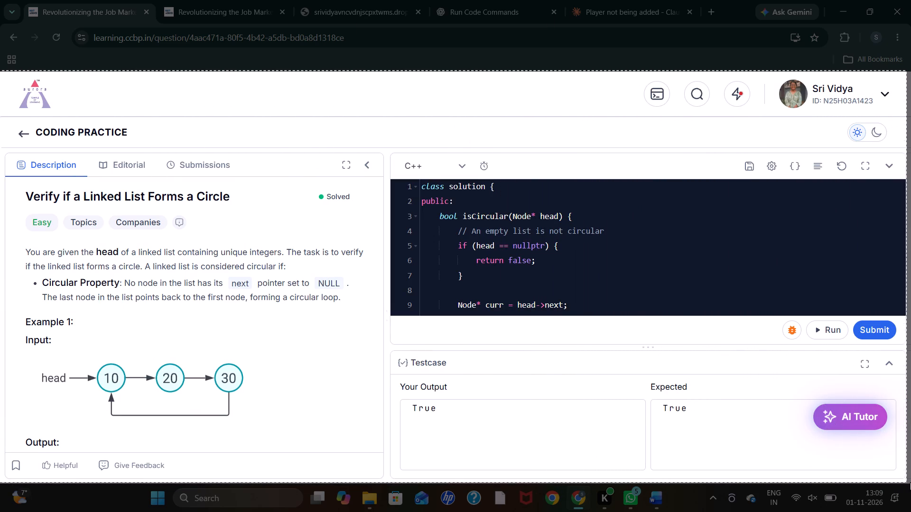
{"action": "left_click_drag", "start_coordinate": [910, 482], "coordinate": [910, 482]}
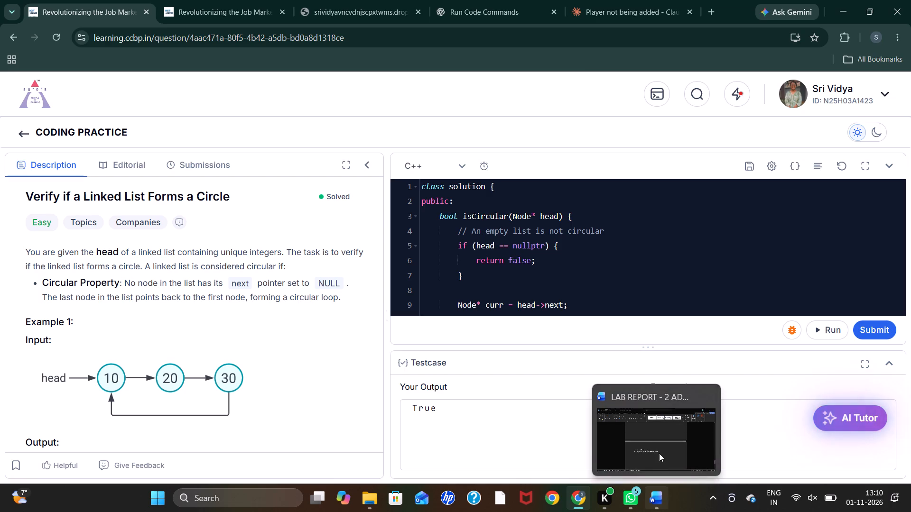
{"action": "left_click", "coordinate": [659, 453]}
{"action": "key", "text": "ctrl+v"}
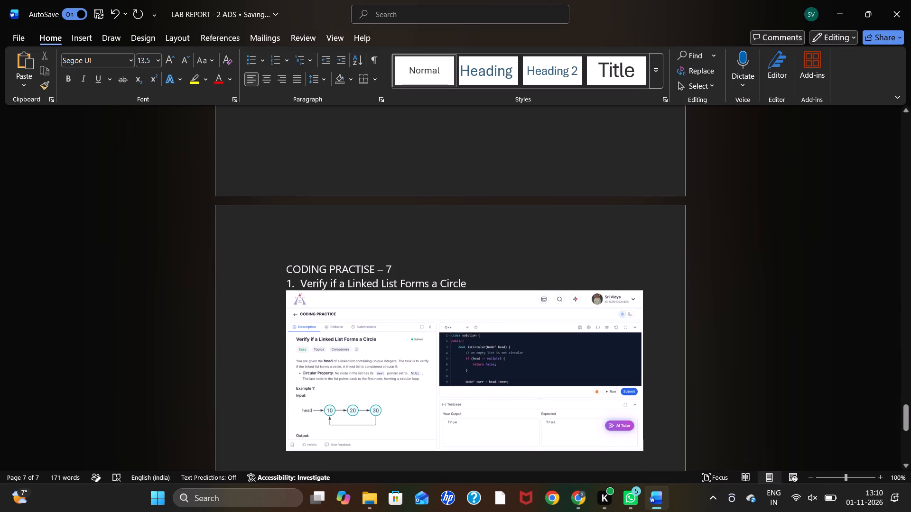
Add the heading CODING PRACTISE – 8 below the pasted screenshot and start numbered item 1 beneath it.
{"action": "key", "text": "Return"}
{"action": "type", "text": "CODING PRACTISE"}
{"action": "key", "text": "space"}
{"action": "type", "text": "- 6"}
{"action": "key", "text": "BackSpace"}
{"action": "type", "text": "8"}
{"action": "key", "text": "space"}
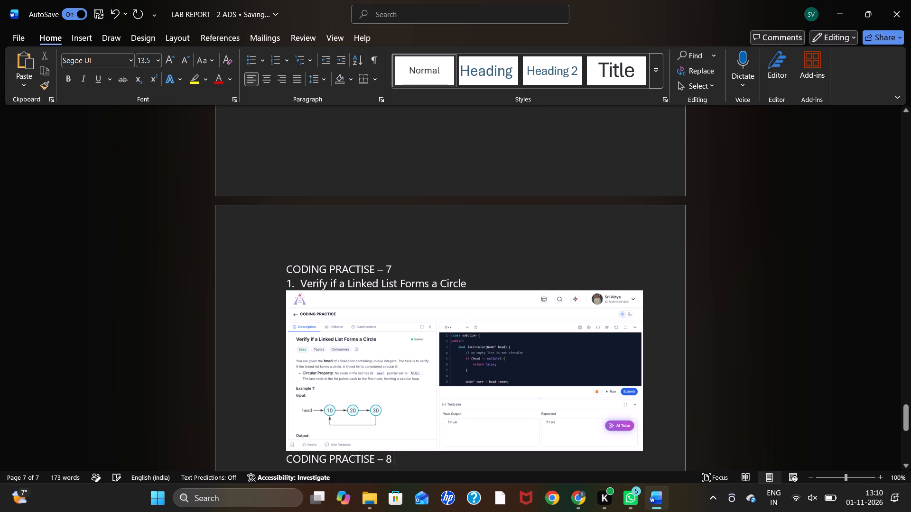
{"action": "key", "text": "Return"}
{"action": "type", "text": "1."}
{"action": "key", "text": "space"}
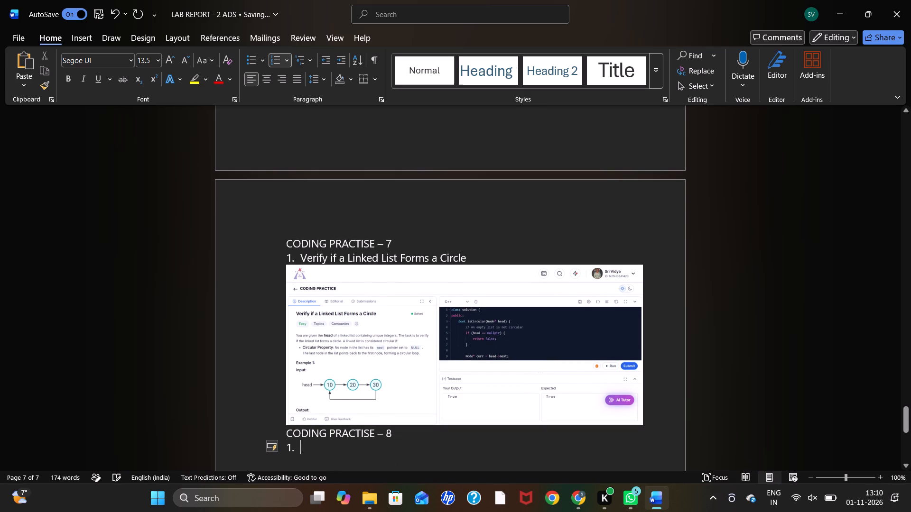
In Chrome, open the Coding Practice set for Reversing a Linked List and copy the title Reverse a Linked List.
{"action": "left_click", "coordinate": [589, 440]}
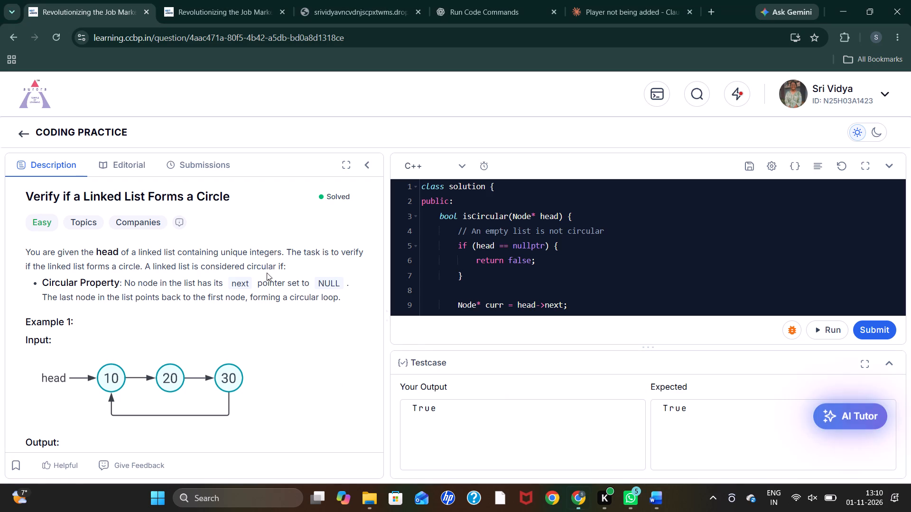
{"action": "left_click", "coordinate": [17, 133]}
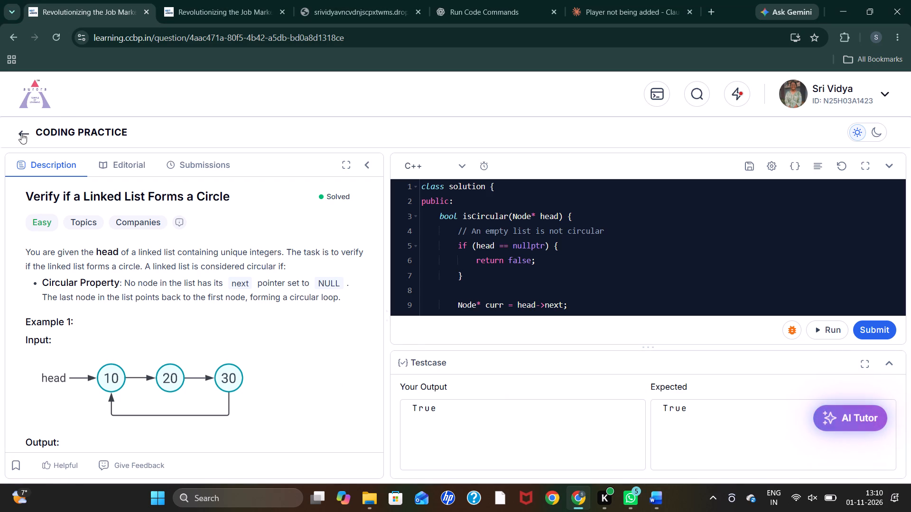
{"action": "left_click", "coordinate": [21, 133]}
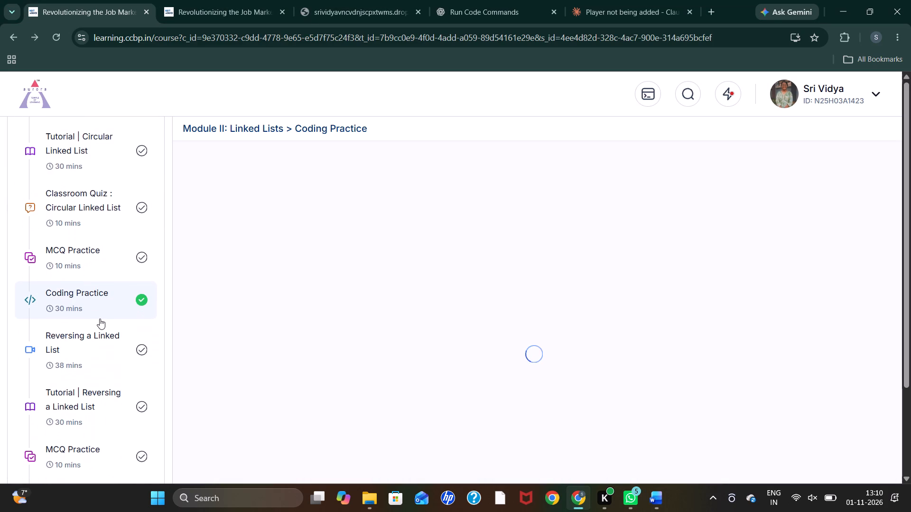
{"action": "scroll", "coordinate": [100, 319], "scroll_direction": "down", "scroll_amount": 3}
{"action": "left_click", "coordinate": [93, 391]}
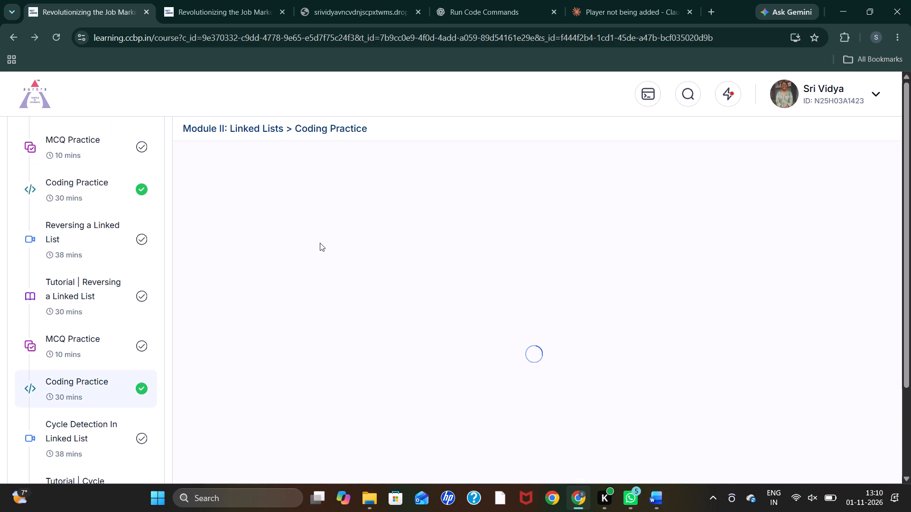
{"action": "left_click_drag", "start_coordinate": [307, 201], "coordinate": [201, 197]}
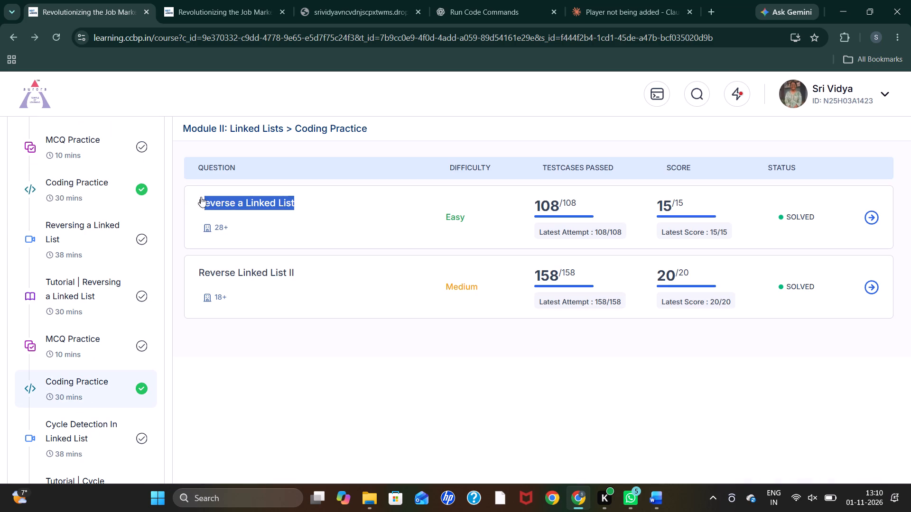
{"action": "left_click_drag", "start_coordinate": [201, 197], "coordinate": [189, 198]}
{"action": "key", "text": "ctrl+c"}
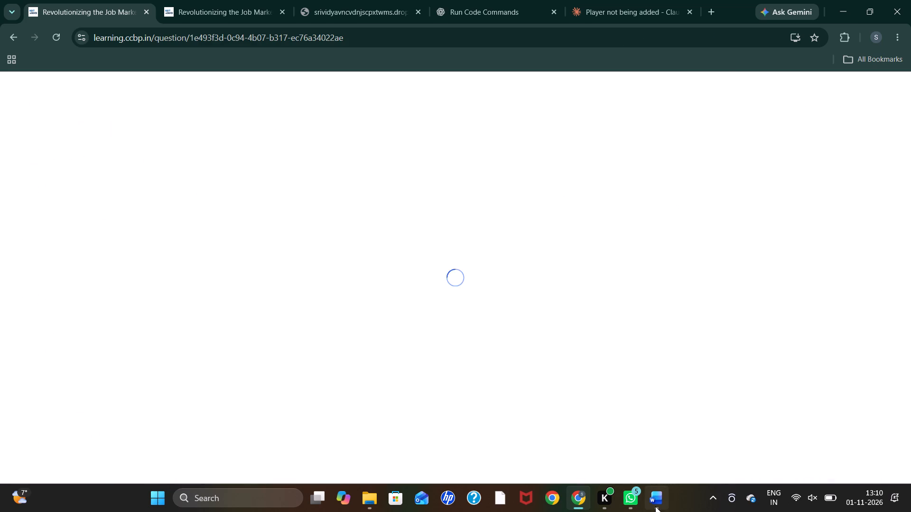
Paste the copied title as item 1 of CODING PRACTISE – 8 in Word and add an unnumbered line below it.
{"action": "left_click", "coordinate": [651, 451]}
{"action": "scroll", "coordinate": [457, 426], "scroll_direction": "down", "scroll_amount": 1}
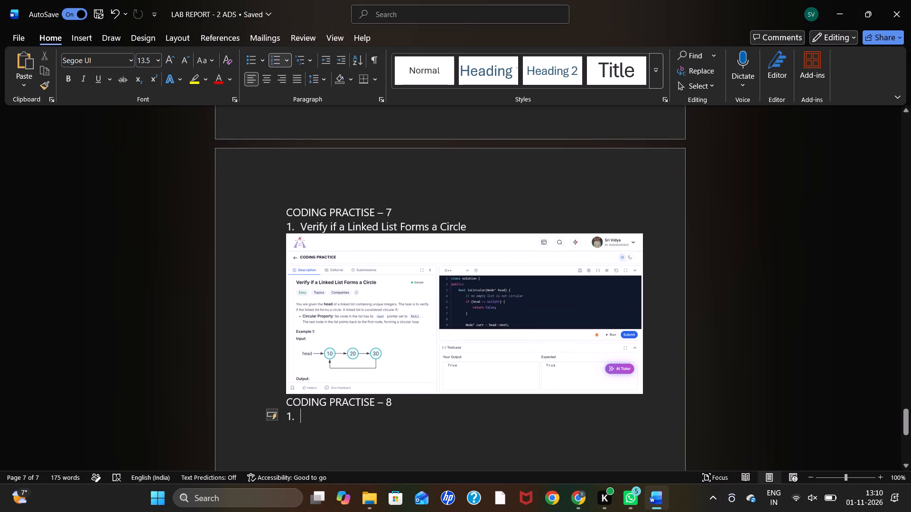
{"action": "key", "text": "ctrl+v"}
{"action": "key", "text": "Return"}
{"action": "key", "text": "BackSpace"}
{"action": "key", "text": "BackSpace"}
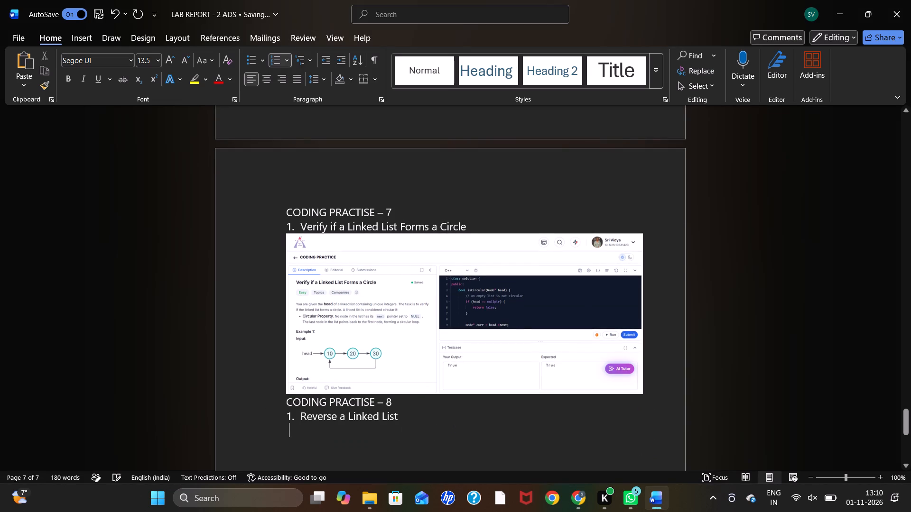
In Chrome, run the code for Reverse a Linked List and bring the actual and expected outputs into view.
{"action": "left_click", "coordinate": [564, 452]}
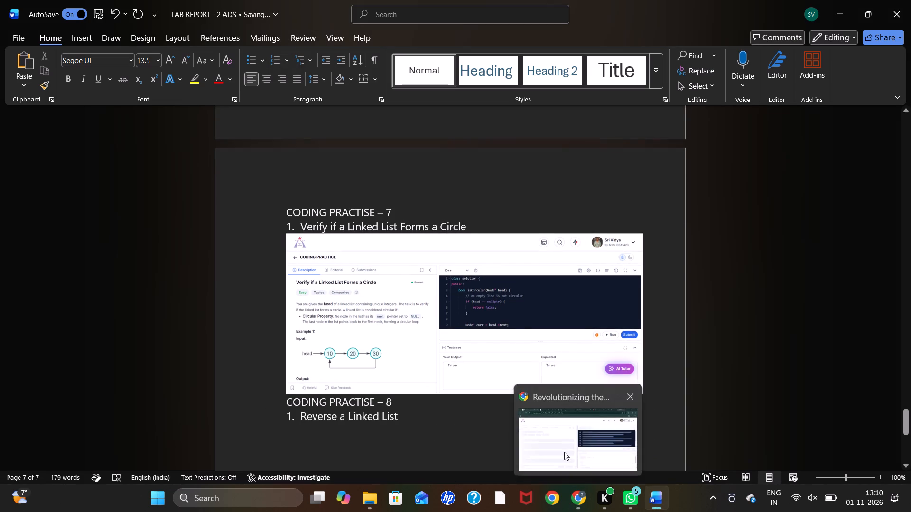
{"action": "left_click", "coordinate": [827, 319]}
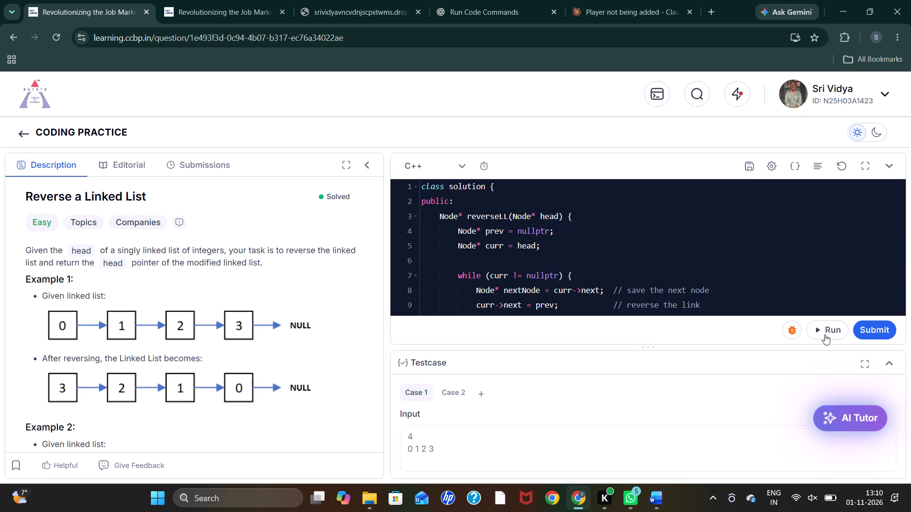
{"action": "left_click", "coordinate": [825, 334]}
{"action": "scroll", "coordinate": [749, 359], "scroll_direction": "down", "scroll_amount": 3}
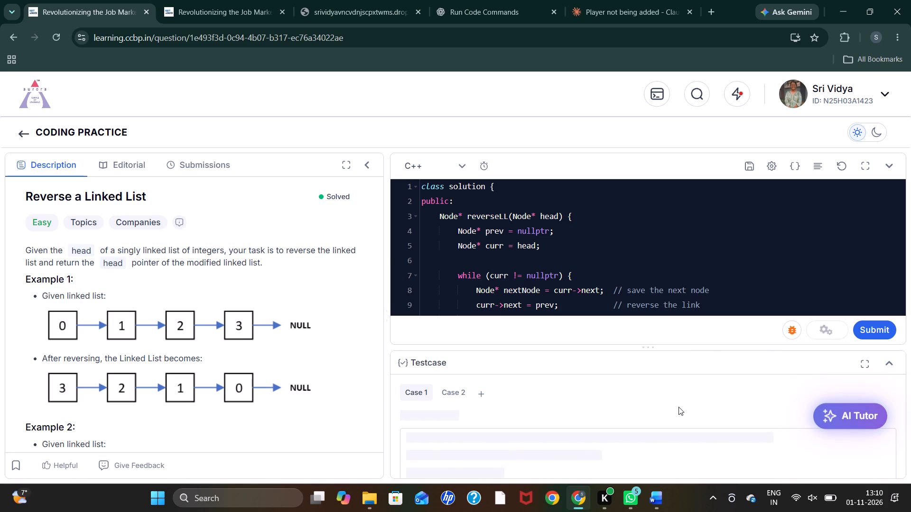
{"action": "scroll", "coordinate": [679, 407], "scroll_direction": "down", "scroll_amount": 2}
Capture the whole Reverse a Linked List page with its outputs and paste it under item 1 of CODING PRACTISE – 8 in Word.
{"action": "key", "text": "Print"}
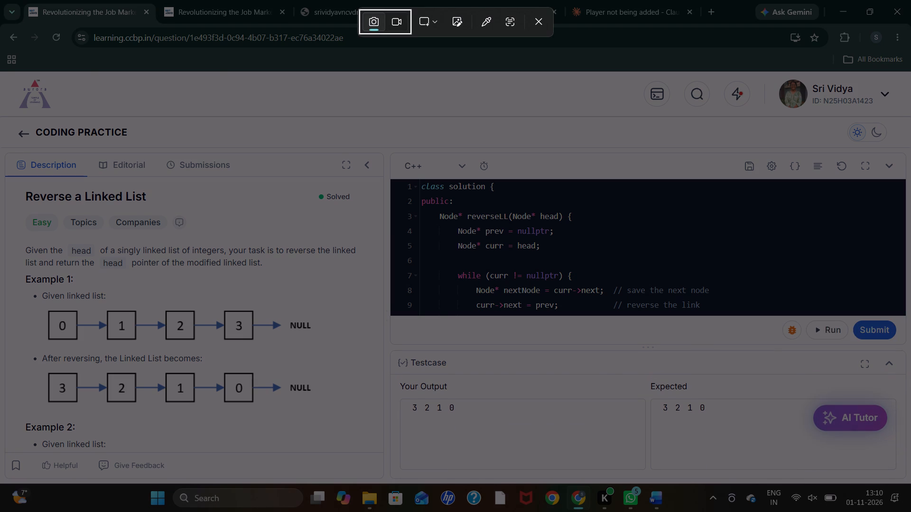
{"action": "left_click_drag", "start_coordinate": [0, 72], "coordinate": [498, 479]}
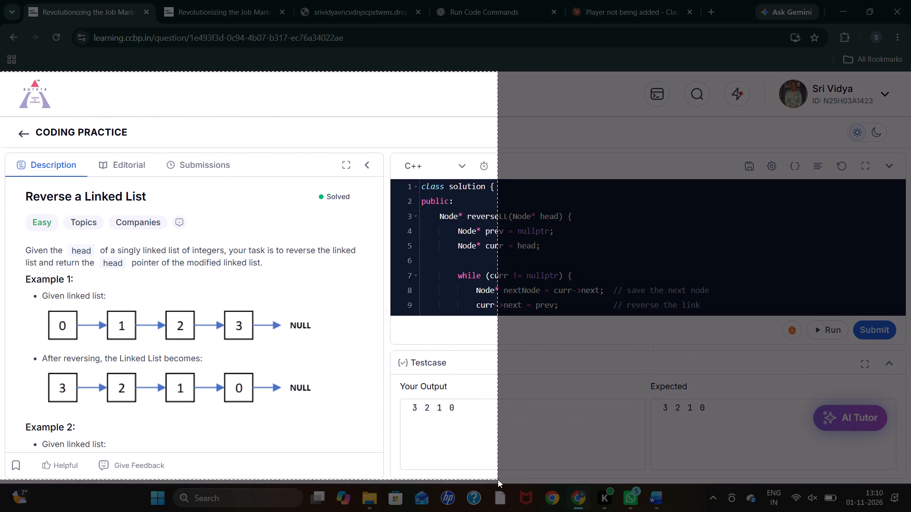
{"action": "left_click_drag", "start_coordinate": [498, 479], "coordinate": [678, 491]}
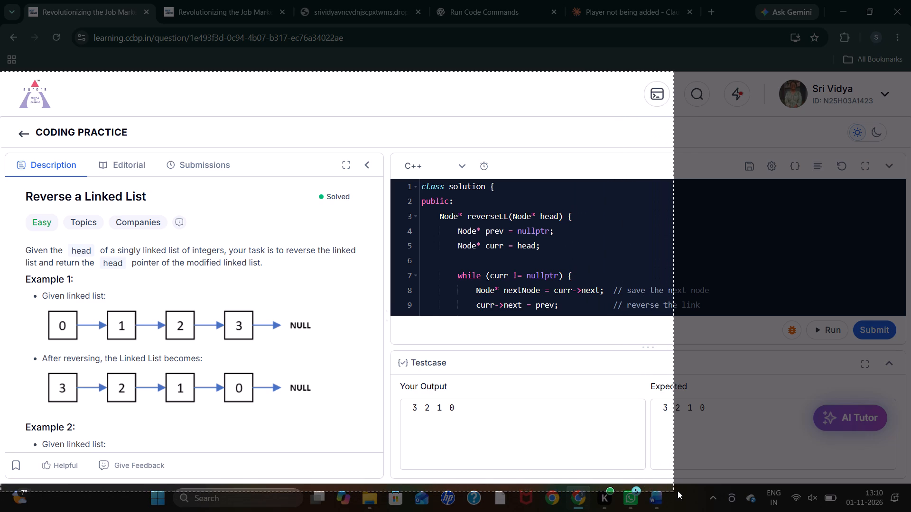
{"action": "left_click_drag", "start_coordinate": [678, 491], "coordinate": [838, 482]}
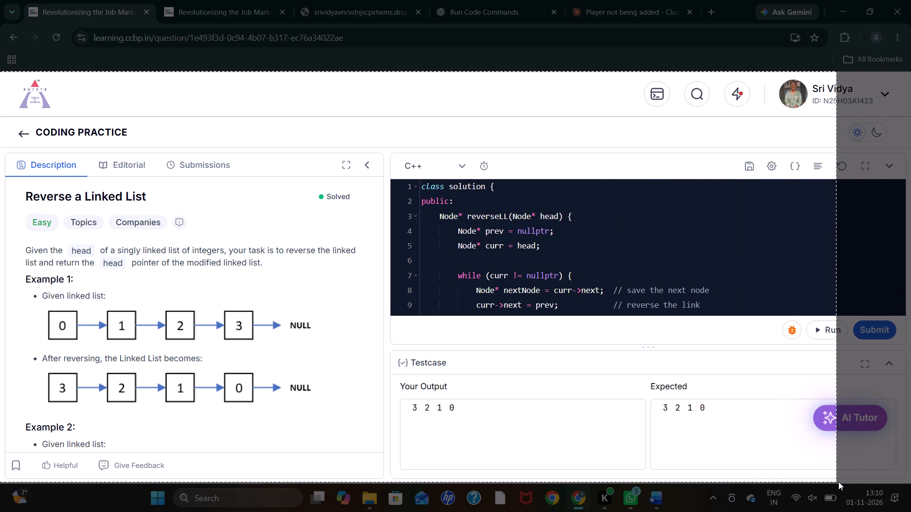
{"action": "left_click_drag", "start_coordinate": [838, 482], "coordinate": [910, 483]}
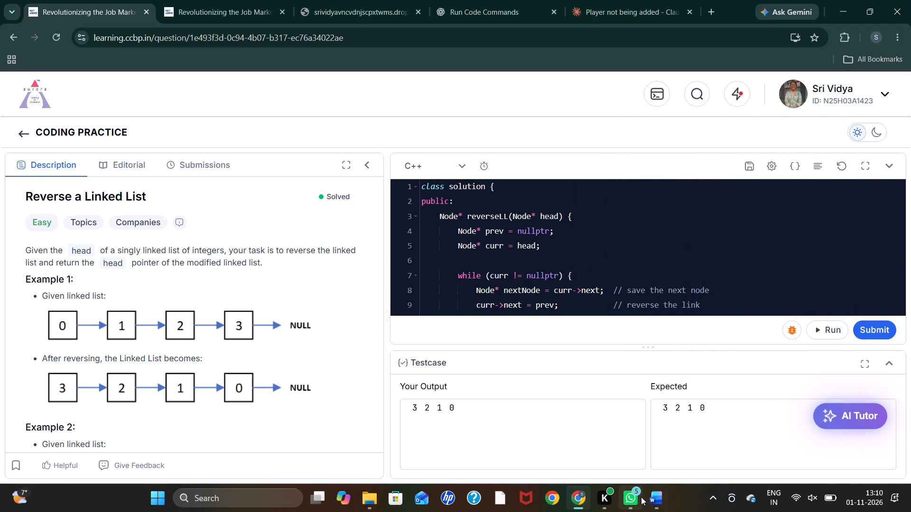
{"action": "left_click", "coordinate": [667, 452]}
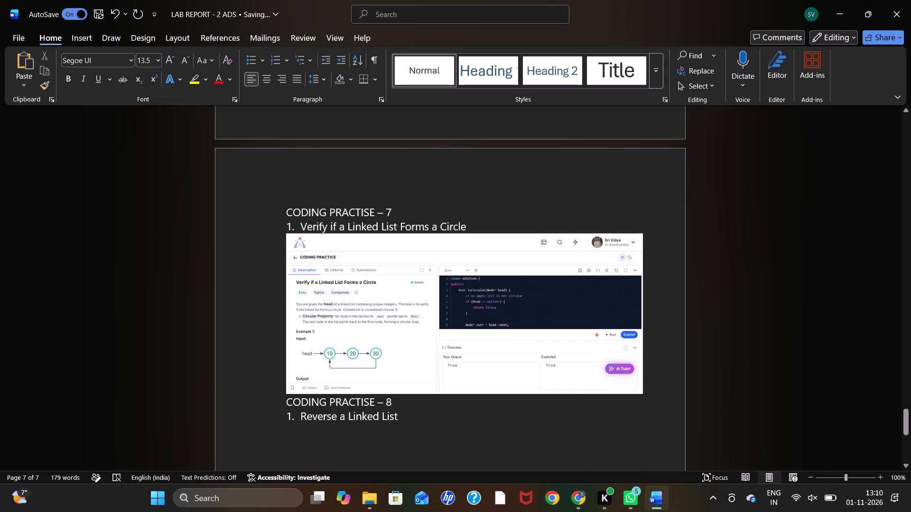
{"action": "key", "text": "ctrl+v"}
Add blank lines below the Reverse a Linked List screenshot until the cursor reaches the top of a new page.
{"action": "key", "text": "Return"}
{"action": "key", "text": "Return"}
{"action": "key", "text": "Return"}
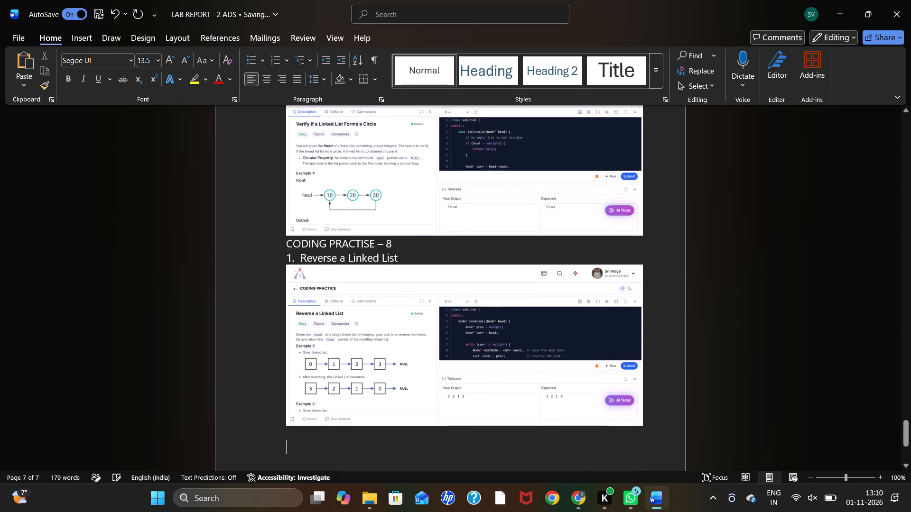
{"action": "key", "text": "Return"}
{"action": "key", "text": "Return"}
{"action": "key", "text": "Return"}
{"action": "key", "text": "Return"}
{"action": "key", "text": "Return"}
{"action": "key", "text": "Return"}
{"action": "key", "text": "Return"}
{"action": "key", "text": "Return"}
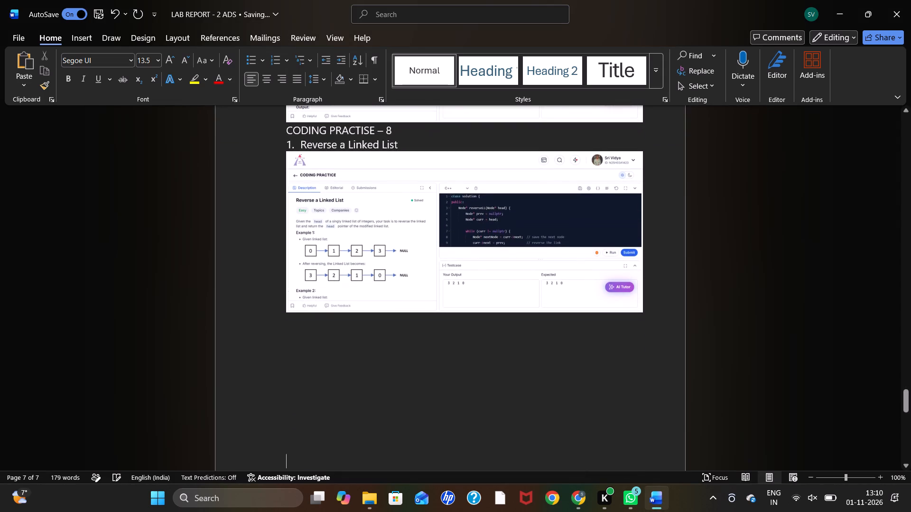
{"action": "key", "text": "Return"}
{"action": "key", "text": "Return"}
{"action": "key", "text": "Return"}
{"action": "key", "text": "BackSpace"}
{"action": "key", "text": "BackSpace"}
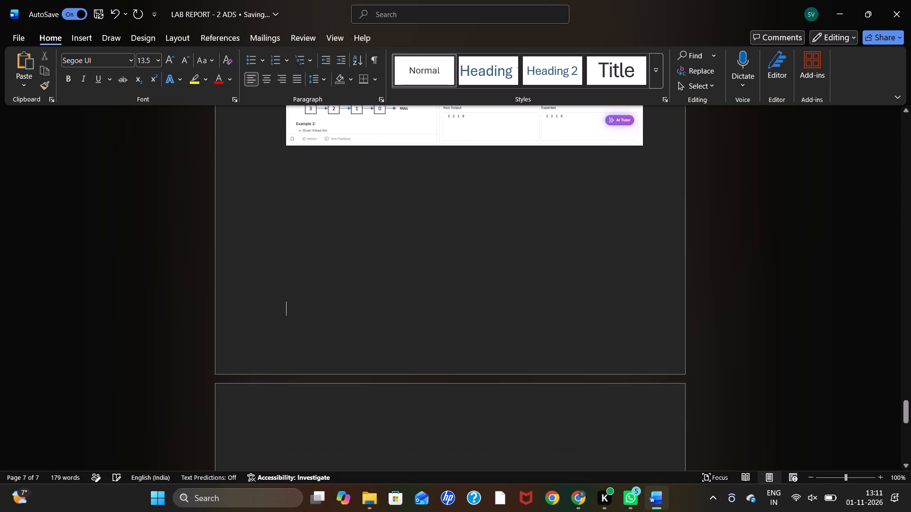
{"action": "key", "text": "Return"}
Add the heading CODING PRACTISE – 9 on the new page and start numbered item 1 beneath it.
{"action": "type", "text": "CODING PRACTISE -"}
{"action": "key", "text": "space"}
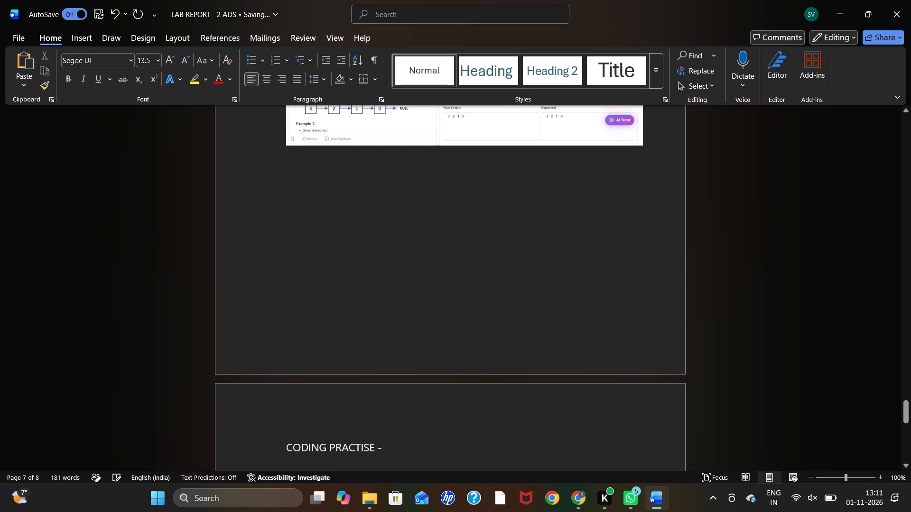
{"action": "type", "text": "9"}
{"action": "key", "text": "space"}
{"action": "key", "text": "Return"}
{"action": "type", "text": "1,"}
{"action": "key", "text": "BackSpace"}
{"action": "type", "text": "."}
{"action": "key", "text": "space"}
{"action": "scroll", "coordinate": [706, 377], "scroll_direction": "up", "scroll_amount": 1}
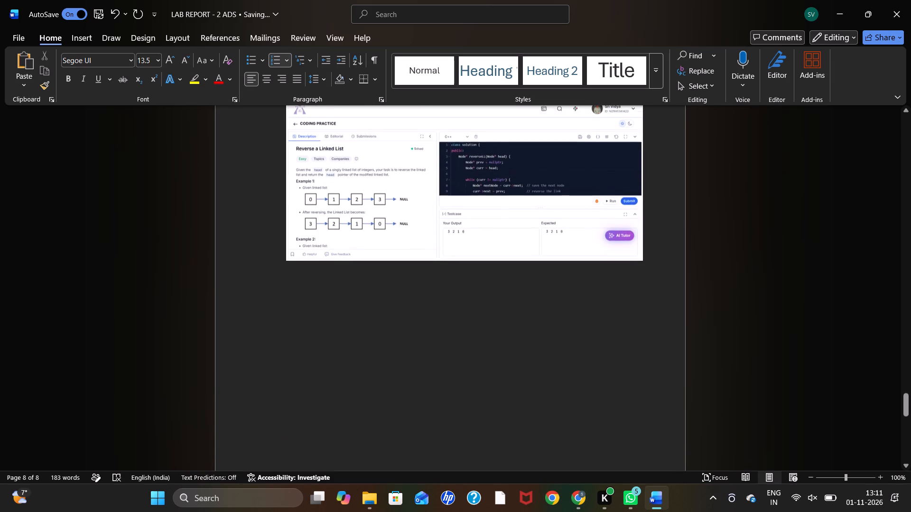
{"action": "scroll", "coordinate": [706, 377], "scroll_direction": "up", "scroll_amount": 1}
{"action": "scroll", "coordinate": [510, 421], "scroll_direction": "down", "scroll_amount": 1}
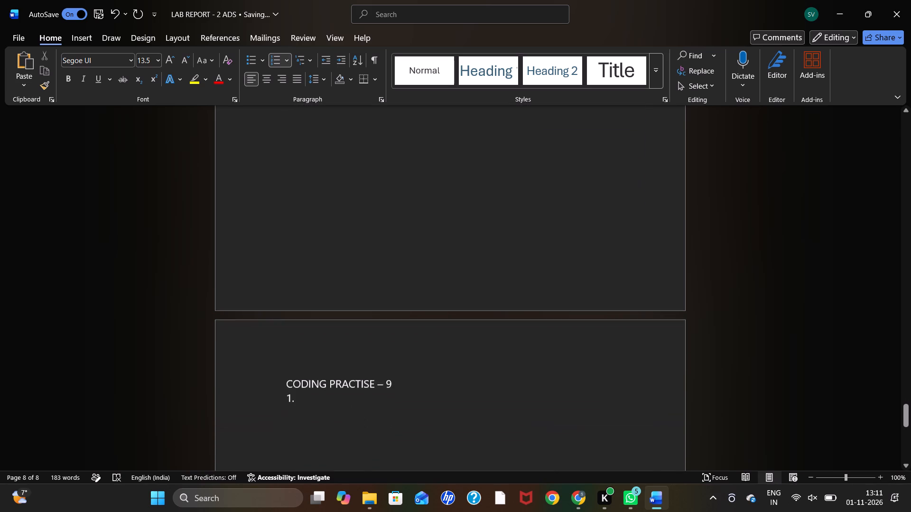
In Chrome, leave the Reverse a Linked List question and open the Coding Practice set that follows the Cycle Detection In Linked List lessons.
{"action": "left_click", "coordinate": [578, 456]}
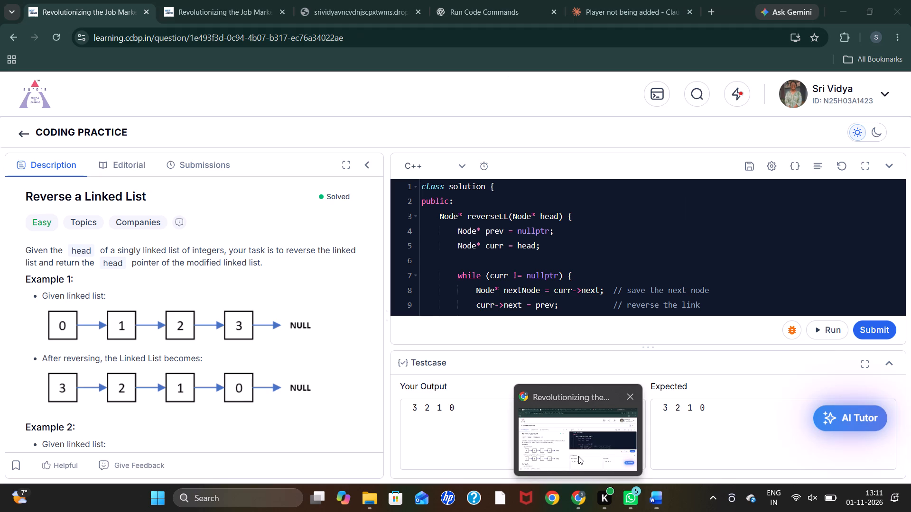
{"action": "left_click", "coordinate": [15, 133]}
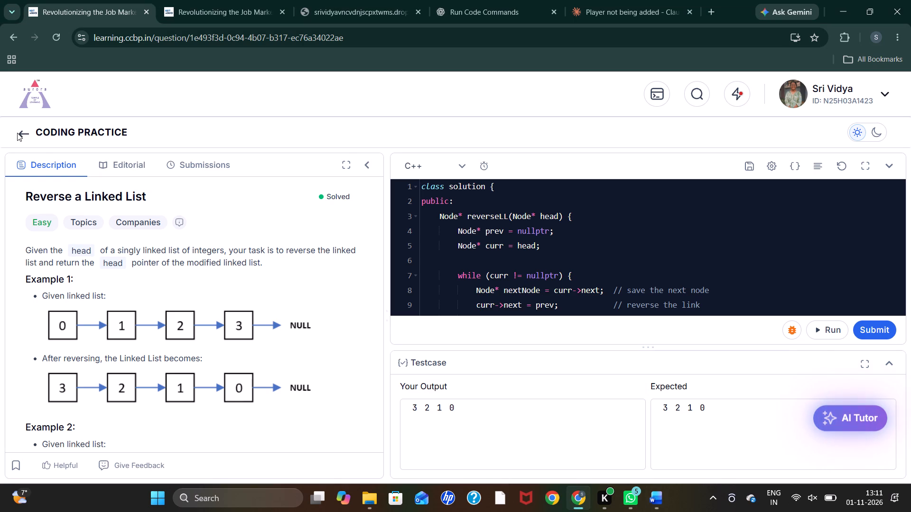
{"action": "left_click", "coordinate": [17, 133]}
{"action": "left_click", "coordinate": [23, 133]}
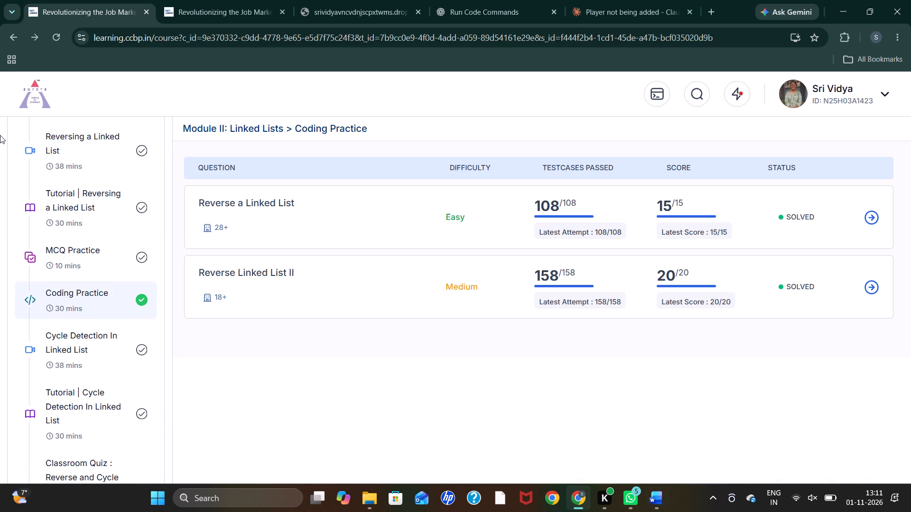
{"action": "scroll", "coordinate": [128, 272], "scroll_direction": "down", "scroll_amount": 2}
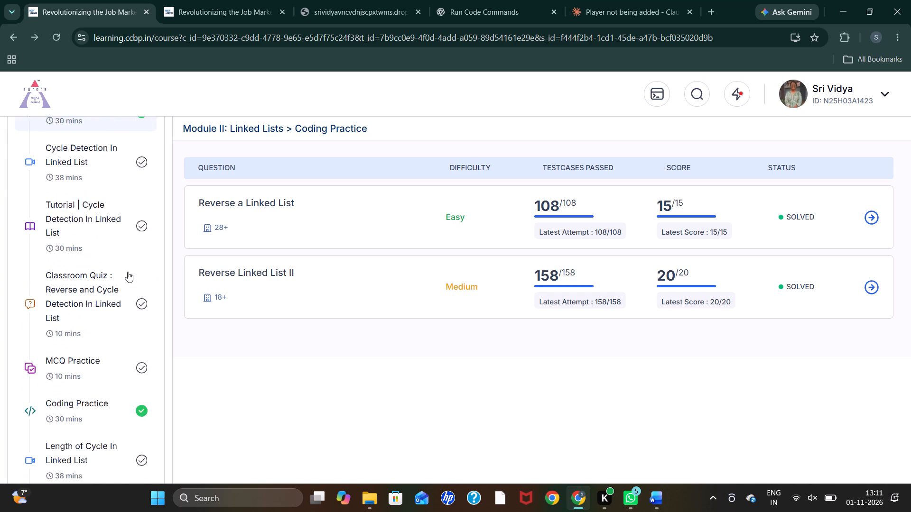
{"action": "scroll", "coordinate": [128, 272], "scroll_direction": "down", "scroll_amount": 2}
{"action": "left_click", "coordinate": [92, 303]}
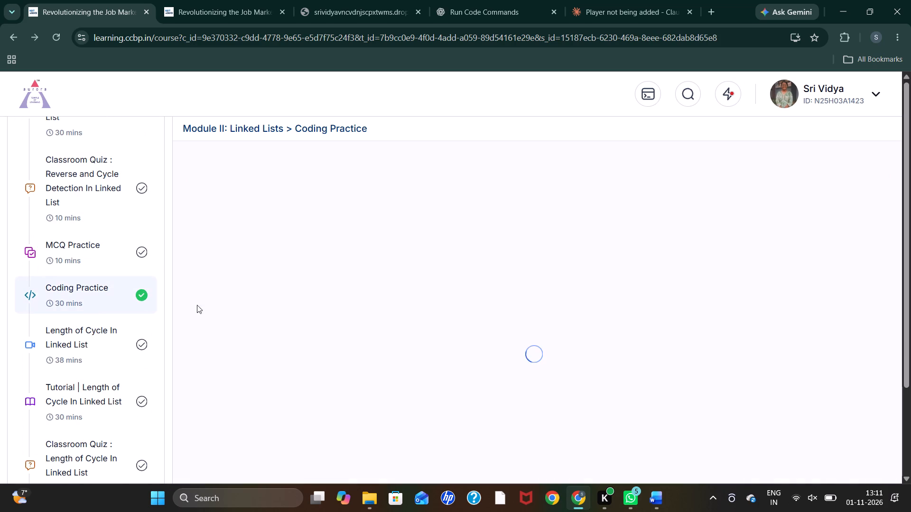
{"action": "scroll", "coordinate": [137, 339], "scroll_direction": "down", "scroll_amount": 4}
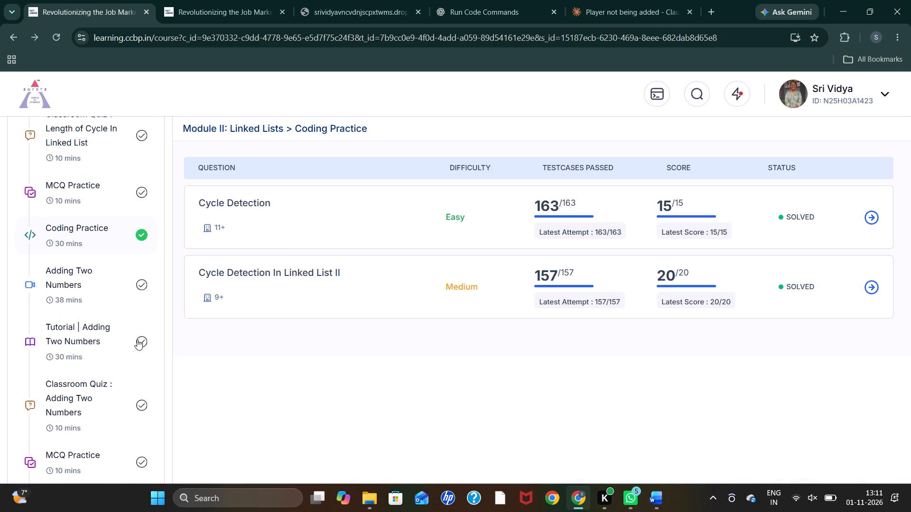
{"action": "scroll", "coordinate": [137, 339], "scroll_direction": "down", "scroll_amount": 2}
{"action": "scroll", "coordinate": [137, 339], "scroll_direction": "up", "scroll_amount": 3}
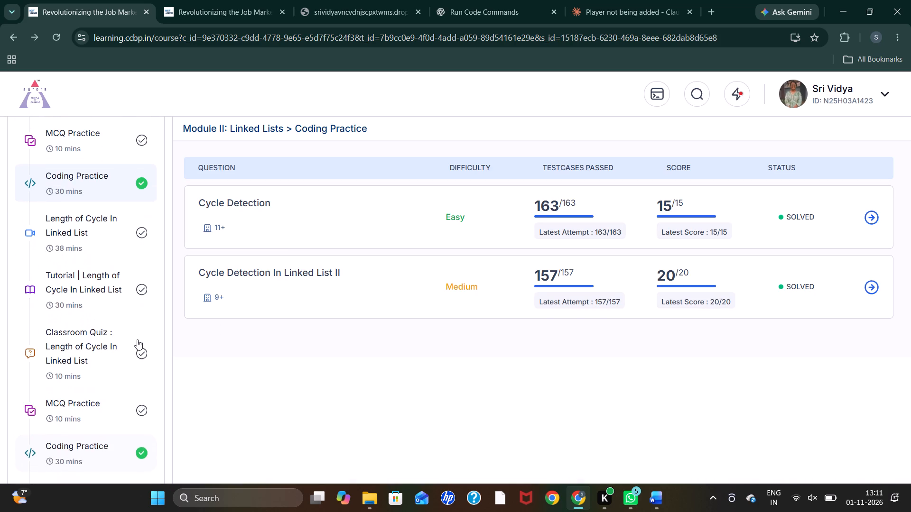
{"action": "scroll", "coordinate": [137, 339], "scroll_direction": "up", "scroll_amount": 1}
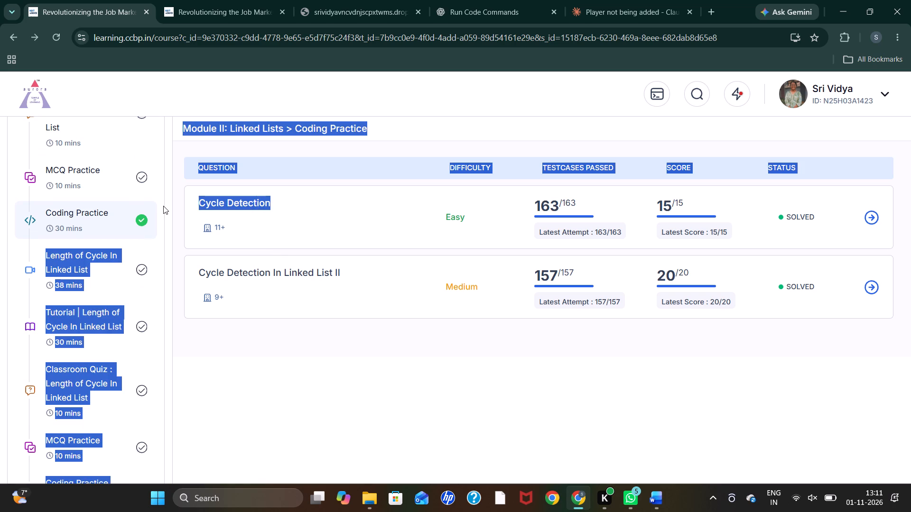
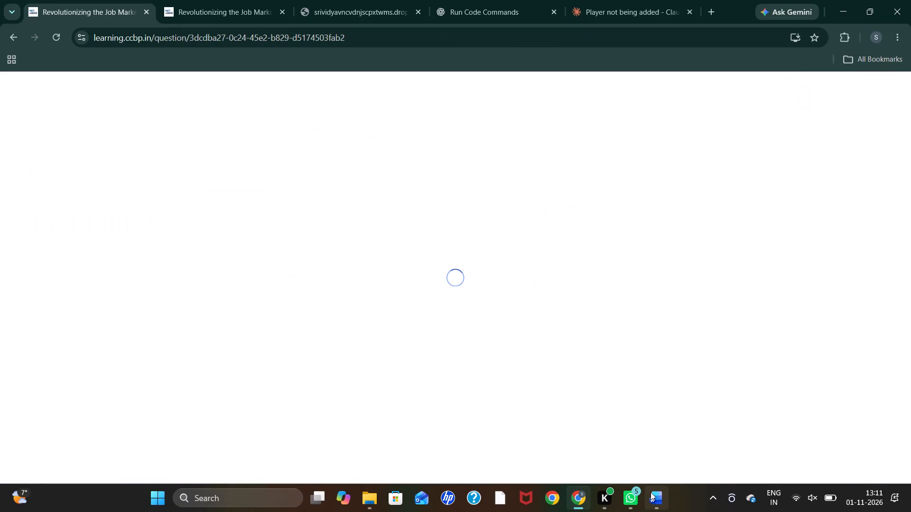
In Word, paste the copied title Cycle Detection as item 1 of CODING PRACTISE – 9 and start an unnumbered line below it.
{"action": "left_click", "coordinate": [655, 462]}
{"action": "key", "text": "ctrl+v"}
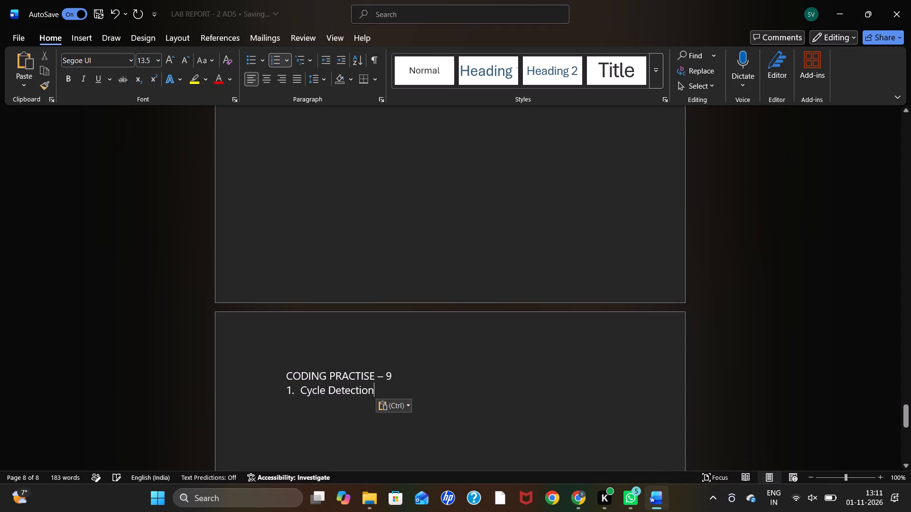
{"action": "key", "text": "Return"}
{"action": "key", "text": "BackSpace"}
{"action": "key", "text": "BackSpace"}
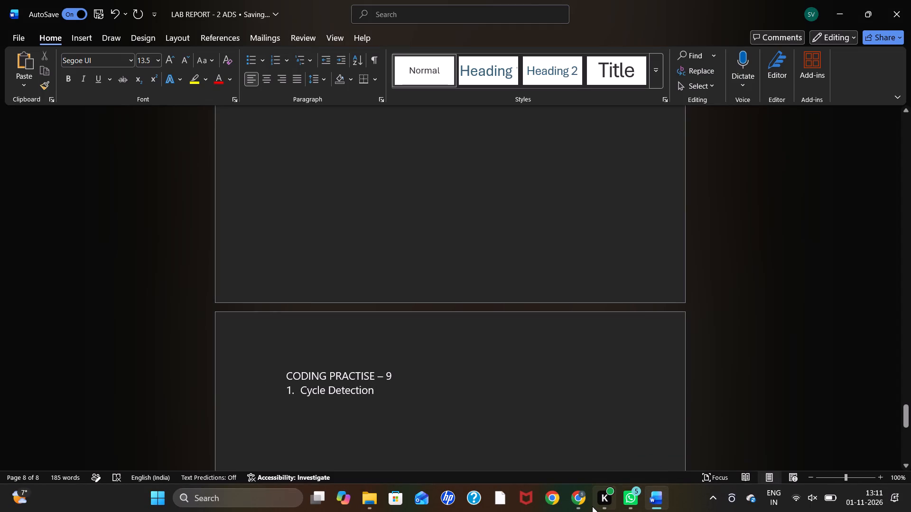
In Chrome, run the Cycle Detection solution and show its actual and expected outputs for the test case.
{"action": "left_click", "coordinate": [577, 466]}
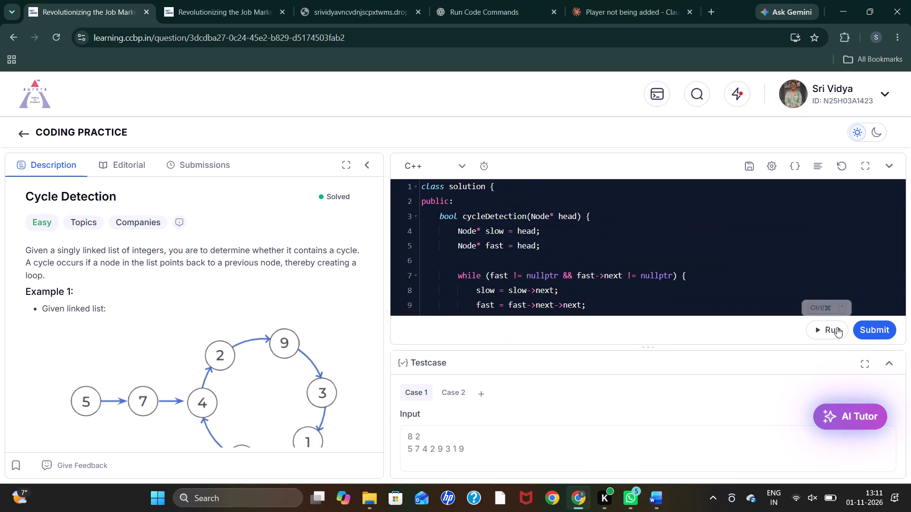
{"action": "left_click", "coordinate": [836, 327]}
{"action": "scroll", "coordinate": [691, 432], "scroll_direction": "down", "scroll_amount": 2}
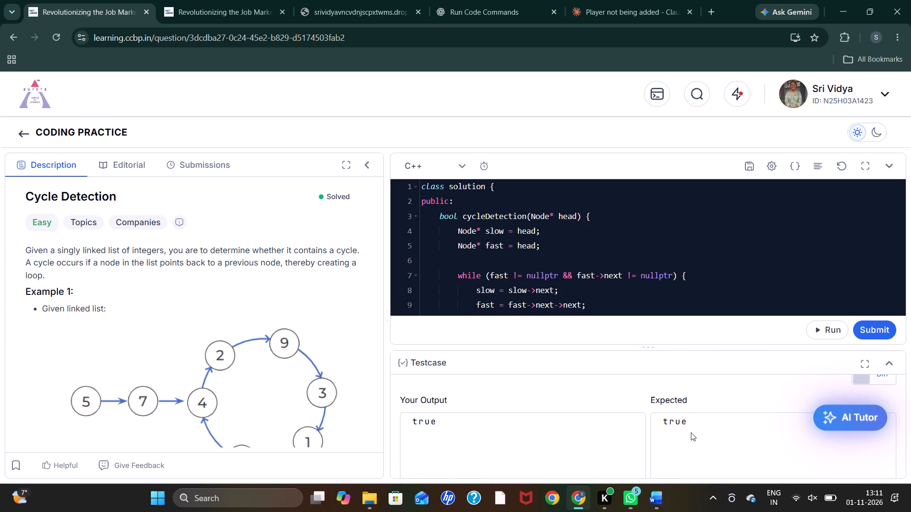
Capture the whole Cycle Detection page with its outputs and paste it under item 1 of CODING PRACTISE – 9 in Word.
{"action": "key", "text": "Print"}
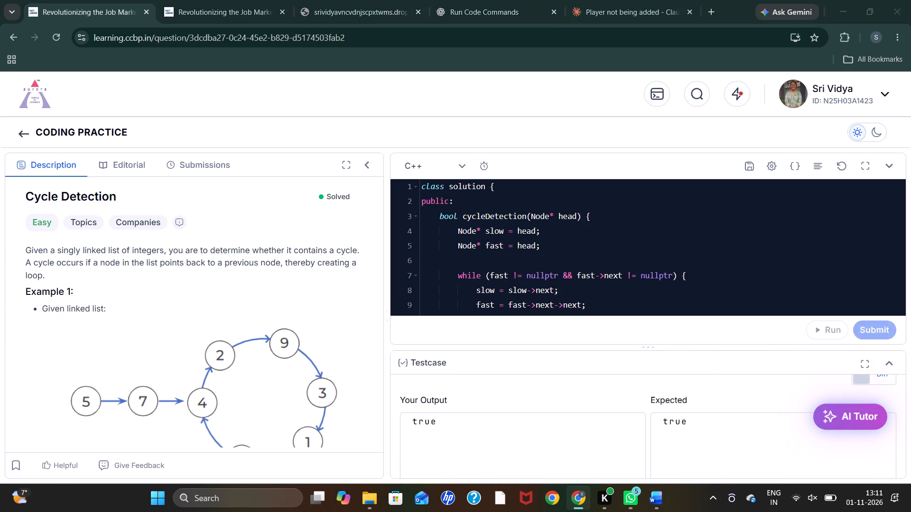
{"action": "left_click_drag", "start_coordinate": [0, 70], "coordinate": [560, 497]}
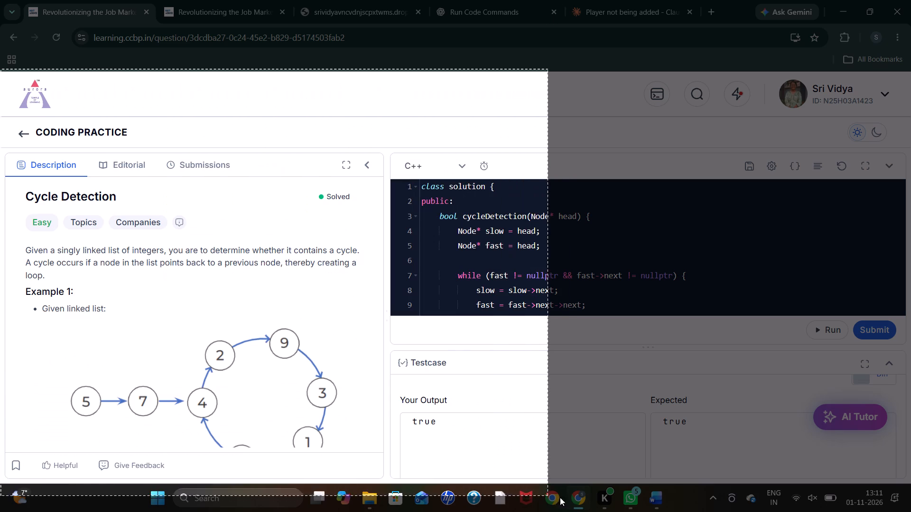
{"action": "left_click_drag", "start_coordinate": [560, 497], "coordinate": [774, 482]}
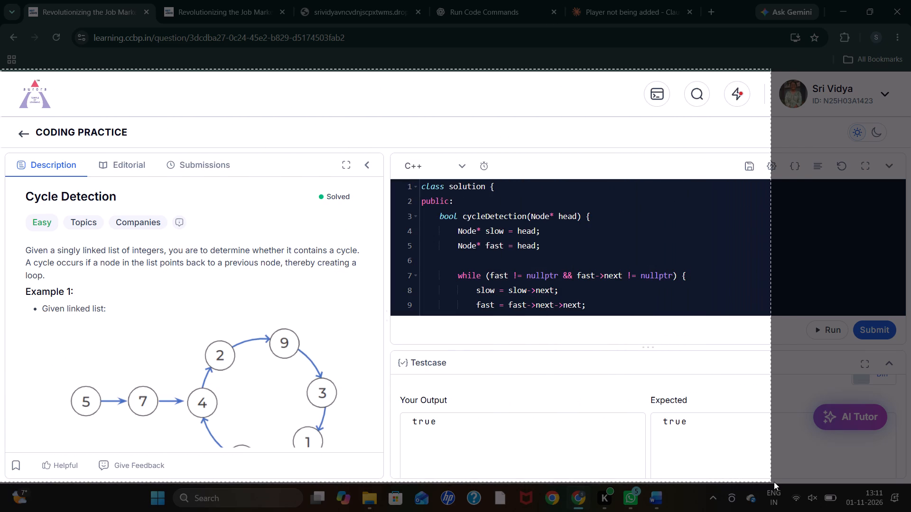
{"action": "left_click_drag", "start_coordinate": [774, 482], "coordinate": [910, 482]}
{"action": "left_click", "coordinate": [661, 455]}
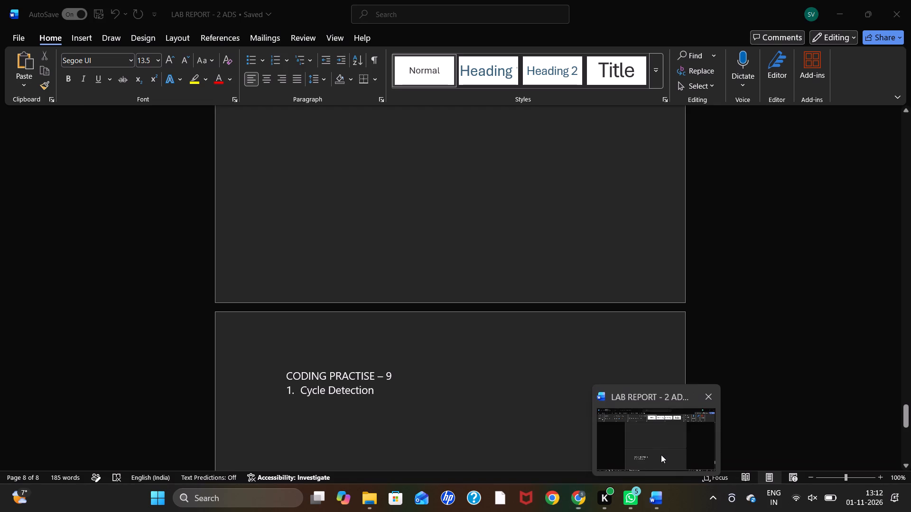
{"action": "key", "text": "ctrl+v"}
Below the Cycle Detection screenshot, leave a blank line, add the heading CODING PRACTISE – 10 and start numbered item 1 beneath it.
{"action": "key", "text": "Return"}
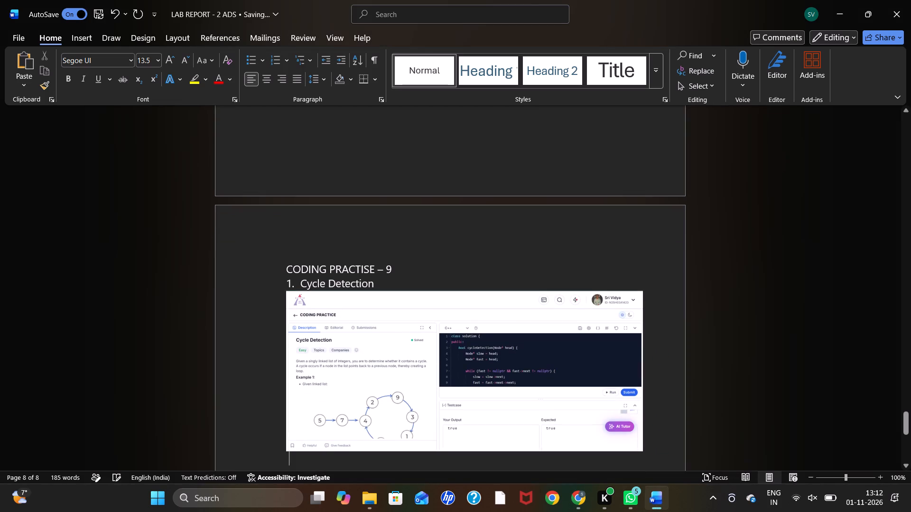
{"action": "key", "text": "Return"}
{"action": "type", "text": "CODING PRACTISE - 10"}
{"action": "key", "text": "space"}
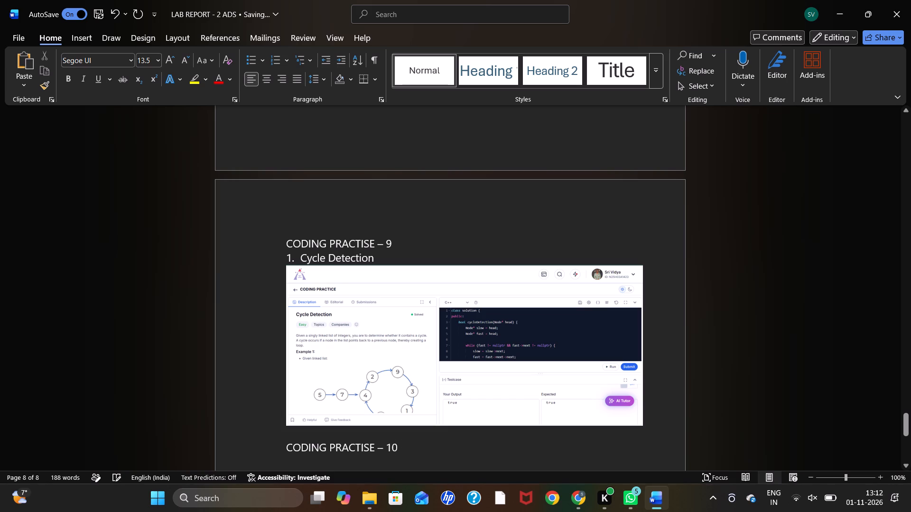
{"action": "key", "text": "Return"}
{"action": "type", "text": "1."}
{"action": "key", "text": "space"}
{"action": "key", "text": "Return"}
{"action": "key", "text": "space"}
{"action": "key", "text": "space"}
{"action": "key", "text": "space"}
{"action": "key", "text": "space"}
{"action": "key", "text": "space"}
{"action": "type", "text": "1."}
{"action": "key", "text": "space"}
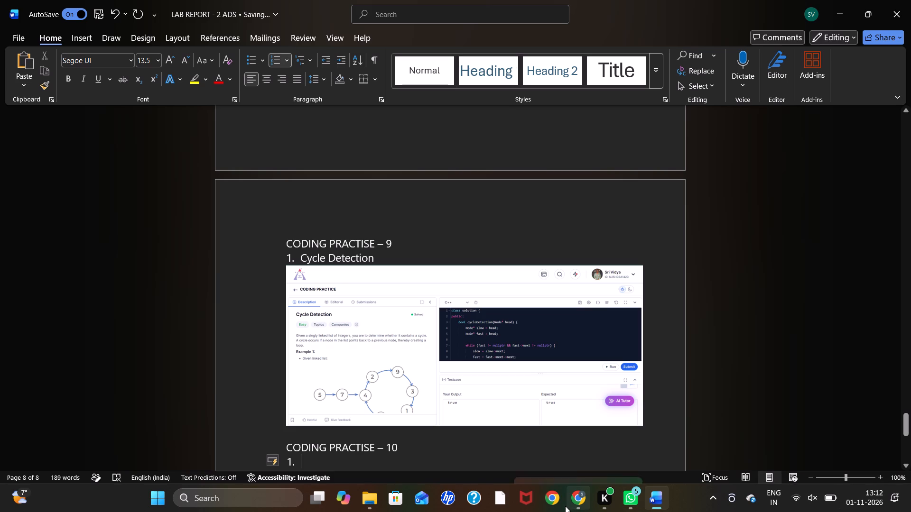
In Chrome, leave the Cycle Detection question and open the Coding Practice set that follows the Length of Cycle In Linked List lessons.
{"action": "left_click", "coordinate": [588, 448]}
{"action": "scroll", "coordinate": [161, 253], "scroll_direction": "down", "scroll_amount": 1}
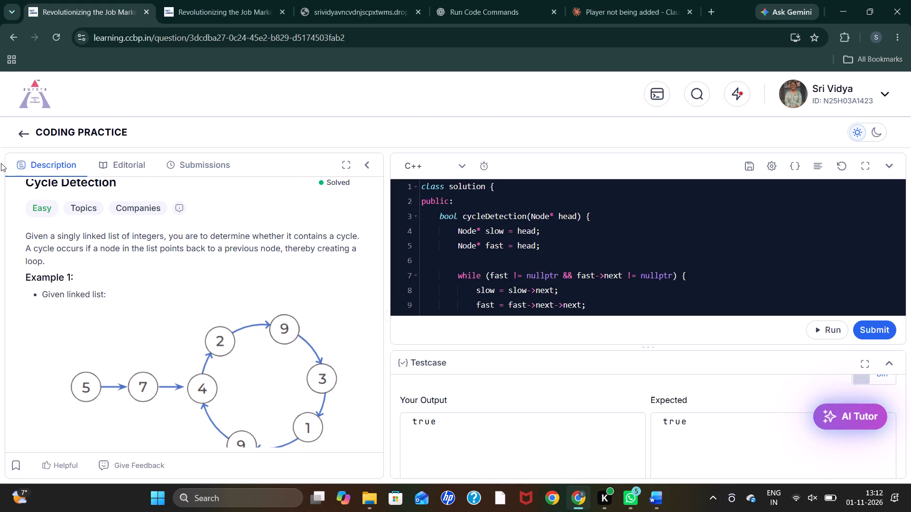
{"action": "left_click", "coordinate": [20, 134]}
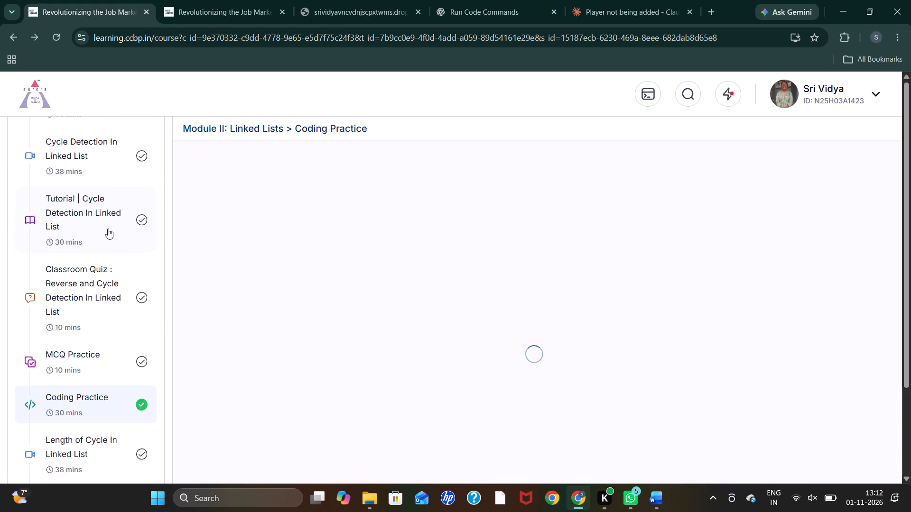
{"action": "scroll", "coordinate": [105, 321], "scroll_direction": "down", "scroll_amount": 3}
{"action": "left_click", "coordinate": [98, 418]}
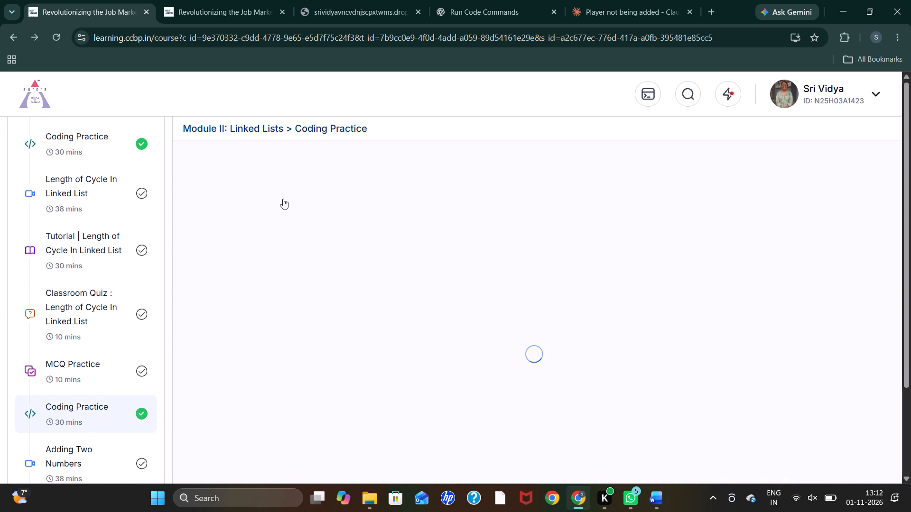
Copy the question title Length Of Cycle into item 1 of CODING PRACTISE – 10 in Word and start an unnumbered line below it.
{"action": "left_click_drag", "start_coordinate": [283, 199], "coordinate": [182, 201]}
{"action": "key", "text": "ctrl+c"}
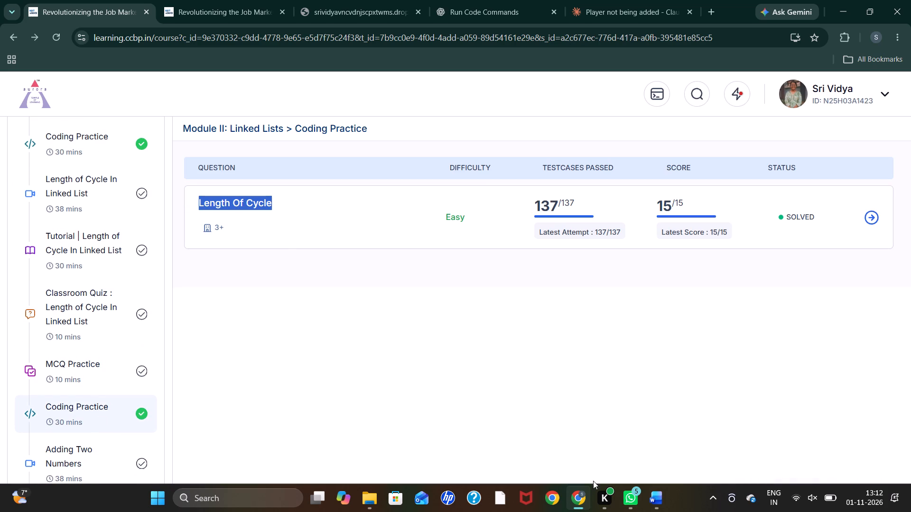
{"action": "left_click", "coordinate": [665, 433]}
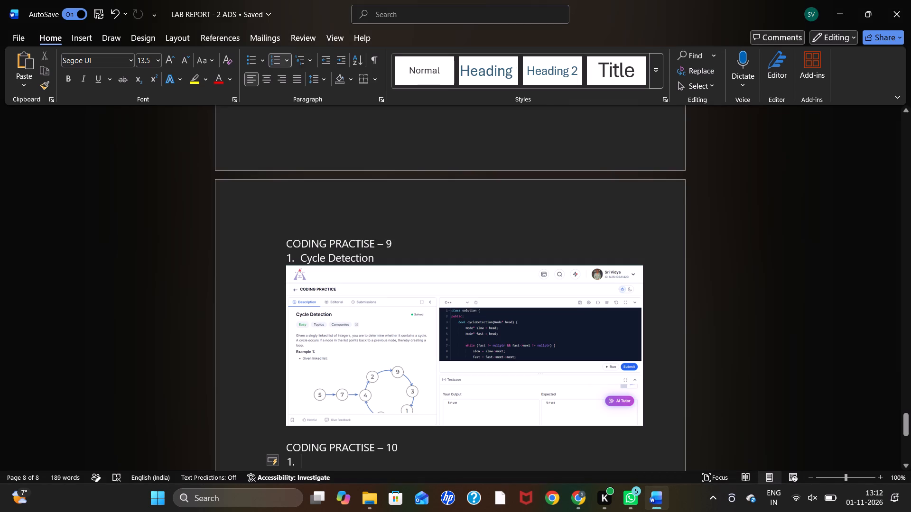
{"action": "key", "text": "ctrl+v"}
{"action": "key", "text": "Return"}
{"action": "key", "text": "BackSpace"}
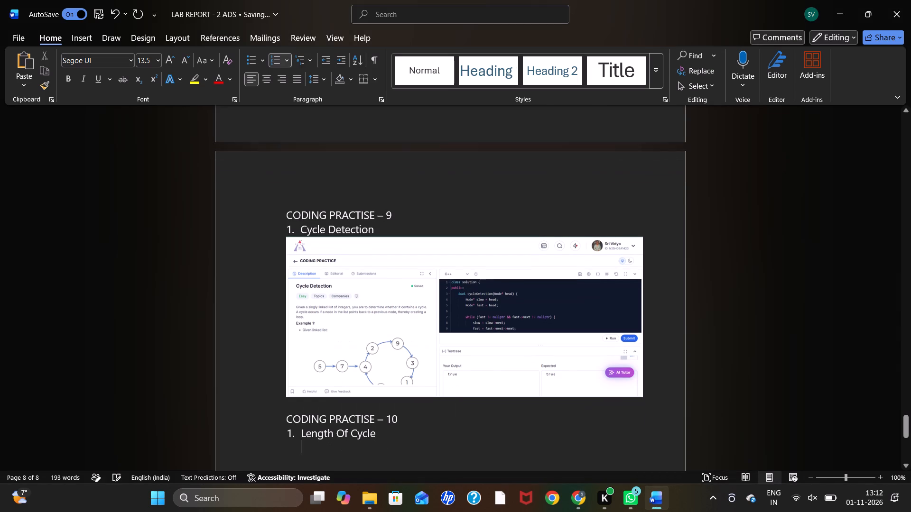
{"action": "key", "text": "BackSpace"}
In Chrome, open the Length Of Cycle question, run its solution and show the actual and expected outputs.
{"action": "left_click", "coordinate": [573, 438]}
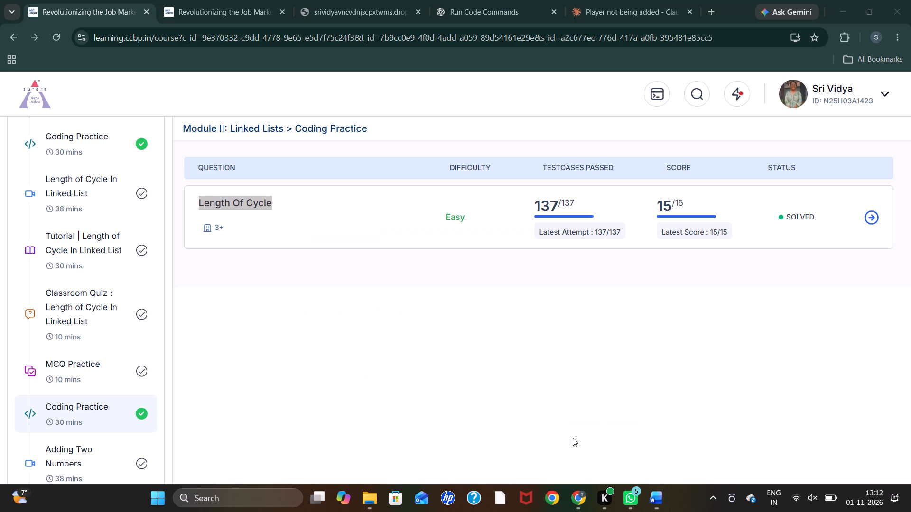
{"action": "left_click", "coordinate": [864, 215]}
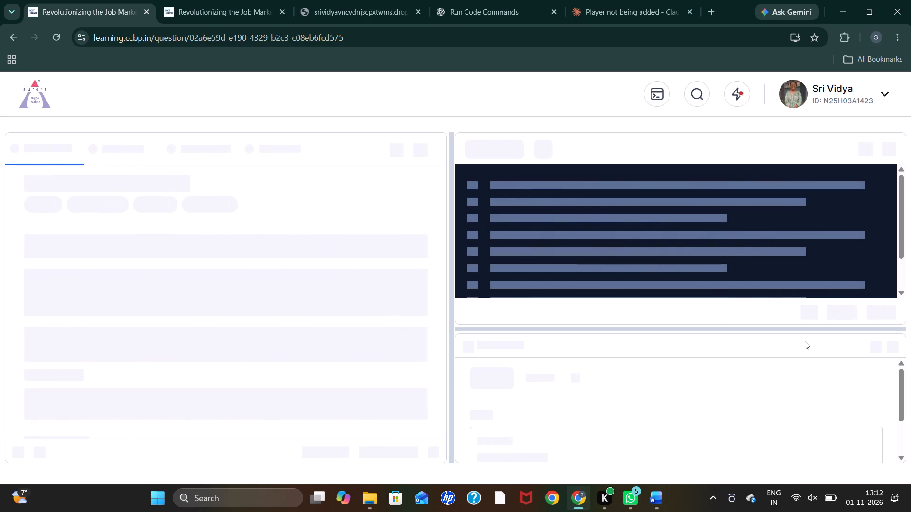
{"action": "left_click", "coordinate": [818, 325]}
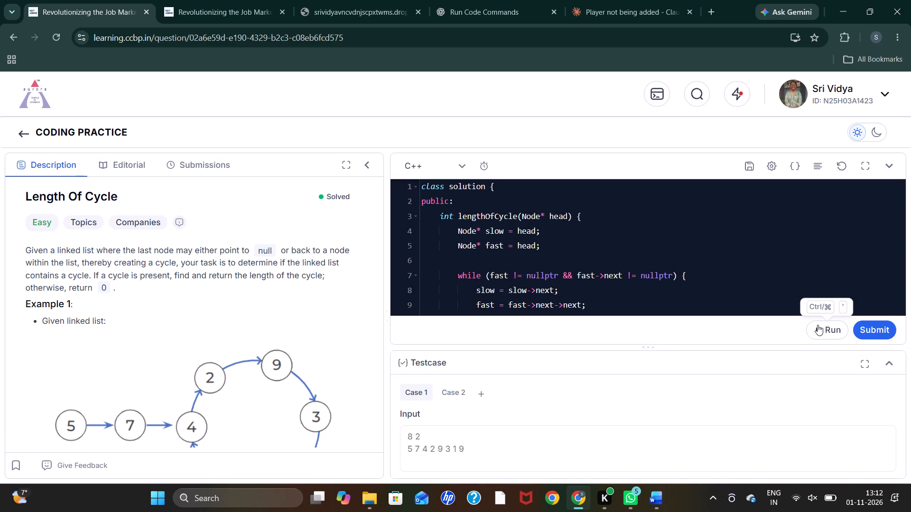
{"action": "scroll", "coordinate": [731, 423], "scroll_direction": "down", "scroll_amount": 4}
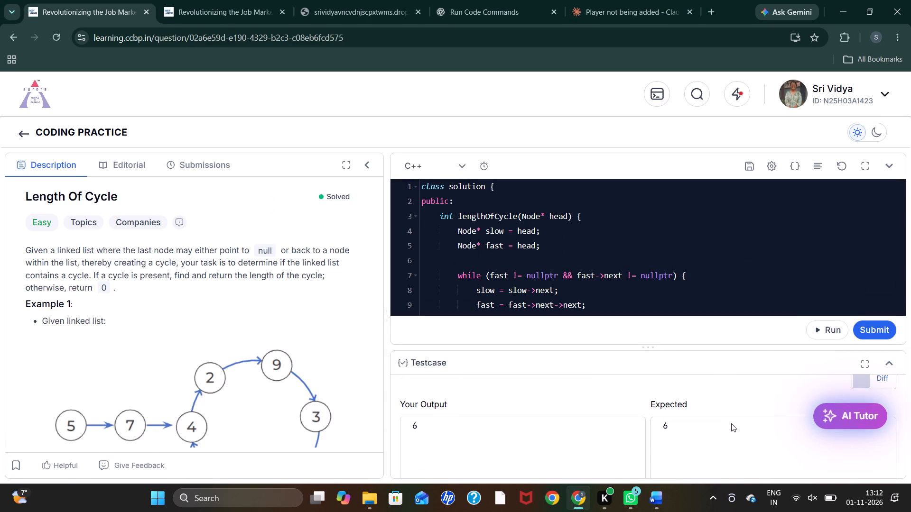
{"action": "scroll", "coordinate": [731, 423], "scroll_direction": "down", "scroll_amount": 1}
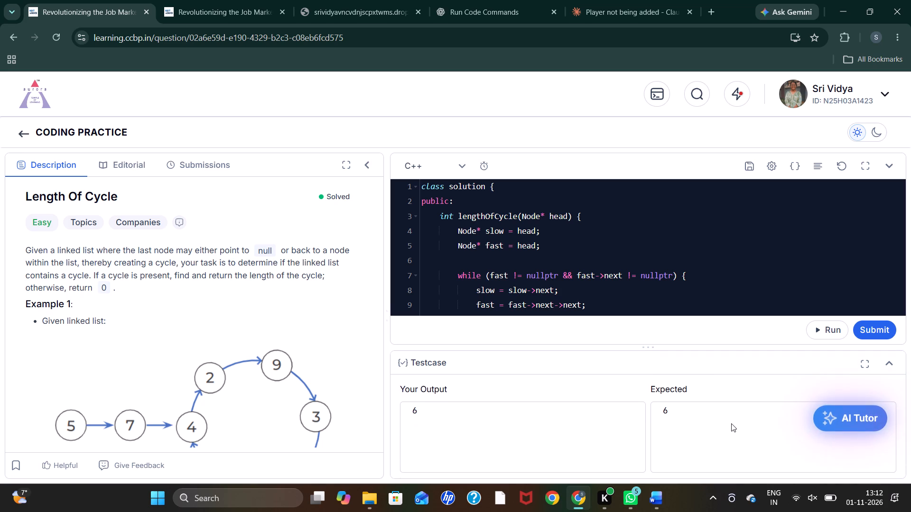
Capture the whole Length Of Cycle page with its outputs and paste it under item 1 of CODING PRACTISE – 10 in Word.
{"action": "key", "text": "Print"}
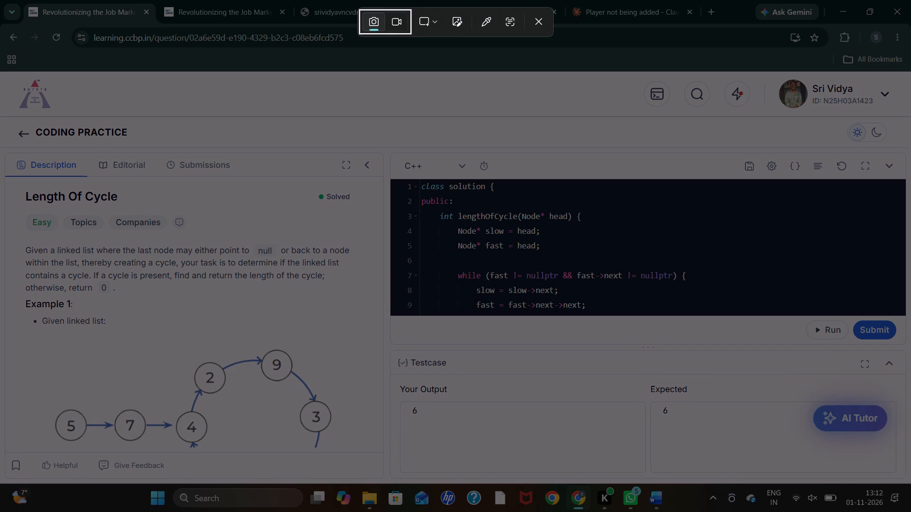
{"action": "left_click_drag", "start_coordinate": [0, 73], "coordinate": [486, 443]}
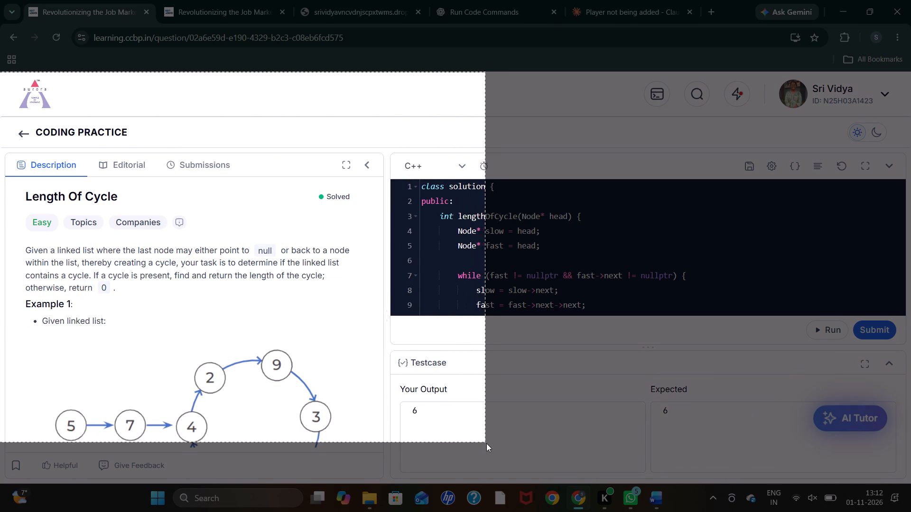
{"action": "left_click_drag", "start_coordinate": [486, 443], "coordinate": [670, 485]}
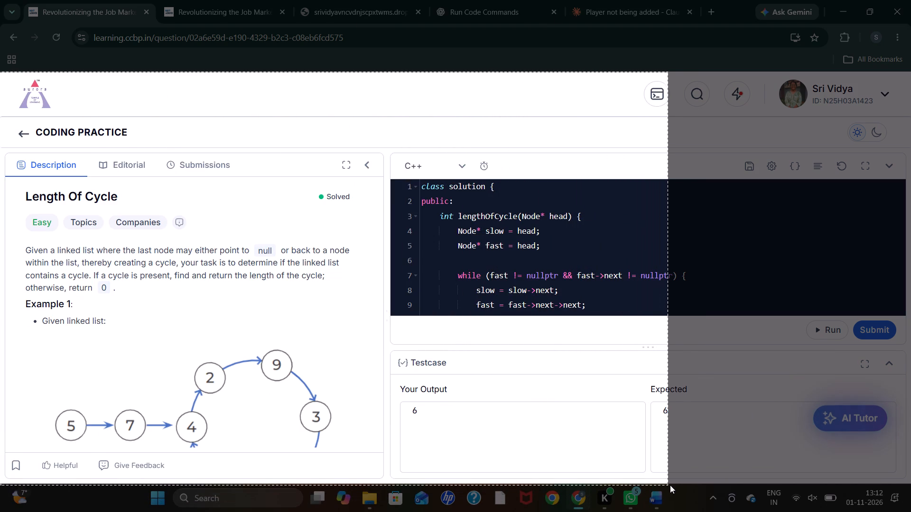
{"action": "left_click_drag", "start_coordinate": [670, 485], "coordinate": [836, 483]}
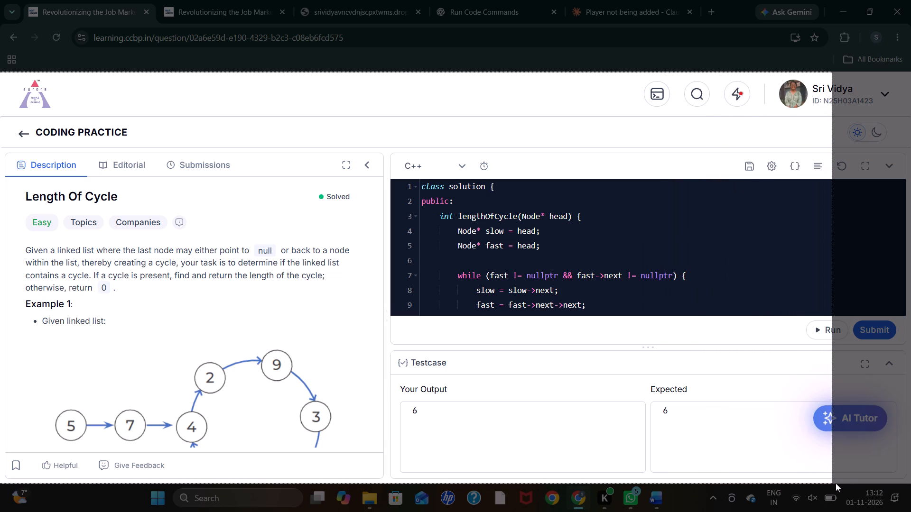
{"action": "left_click_drag", "start_coordinate": [836, 483], "coordinate": [910, 483]}
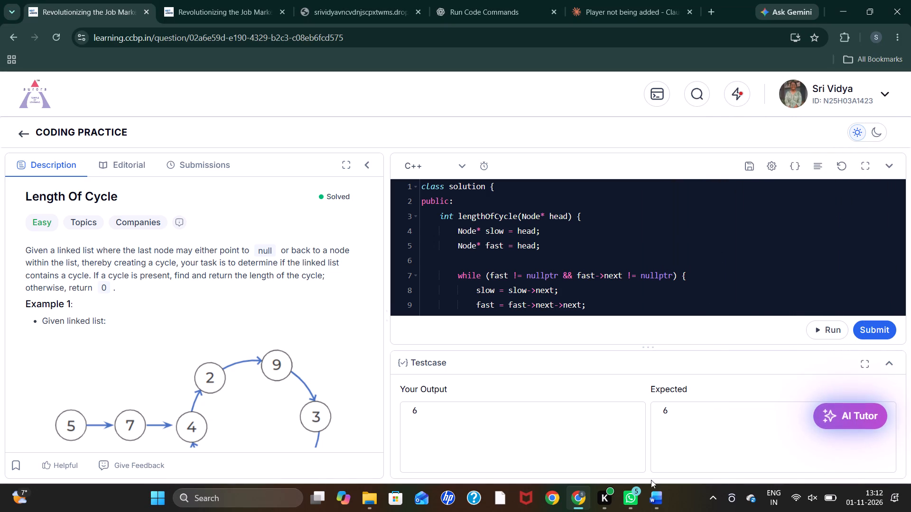
{"action": "left_click", "coordinate": [650, 456]}
{"action": "key", "text": "ctrl+v"}
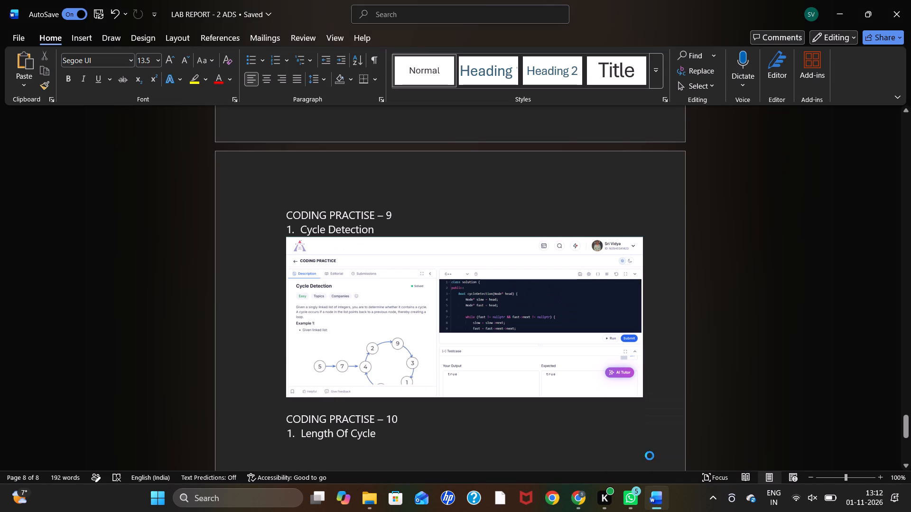
Add blank lines below the Length Of Cycle screenshot until the cursor reaches the top of a new page.
{"action": "key", "text": "Return"}
{"action": "key", "text": "Return"}
{"action": "key", "text": "Return"}
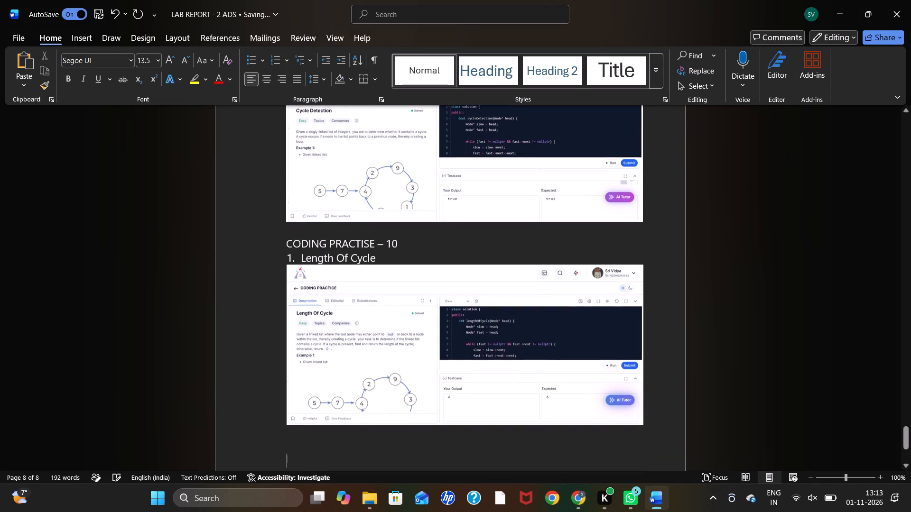
{"action": "key", "text": "Return"}
{"action": "key", "text": "Return"}
{"action": "key", "text": "Return"}
{"action": "key", "text": "Return"}
{"action": "key", "text": "Return"}
{"action": "key", "text": "Return"}
{"action": "key", "text": "Return"}
{"action": "key", "text": "Return"}
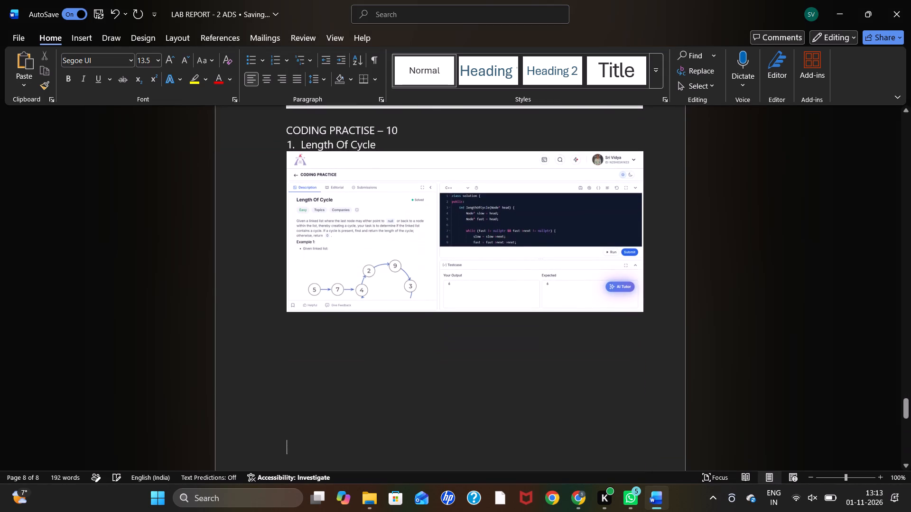
{"action": "key", "text": "Return"}
Add the heading CODING PRACTISE – 11 on the new page and start a new line beneath it.
{"action": "type", "text": "CODING PRACTIS"}
{"action": "type", "text": "E -"}
{"action": "key", "text": "space"}
{"action": "scroll", "coordinate": [674, 423], "scroll_direction": "up", "scroll_amount": 1}
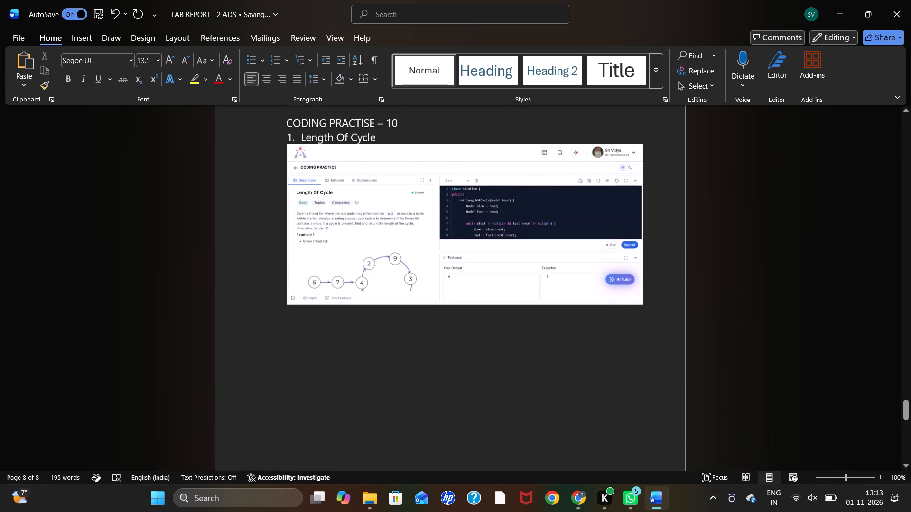
{"action": "scroll", "coordinate": [674, 423], "scroll_direction": "up", "scroll_amount": 1}
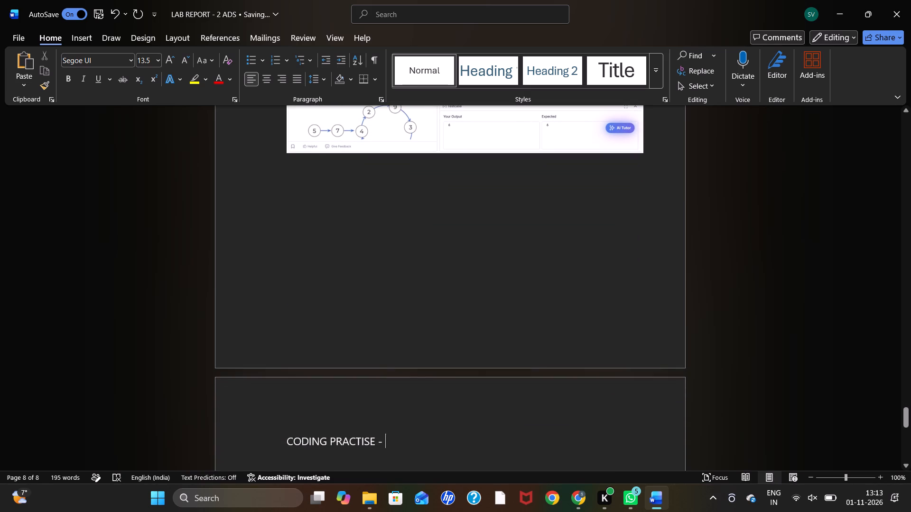
{"action": "type", "text": "11"}
{"action": "key", "text": "Return"}
Start numbered item 1 in Word, then copy the title Add Two Numbers from the Coding Practice after the Adding Two Numbers lessons in Chrome.
{"action": "type", "text": "1."}
{"action": "key", "text": "space"}
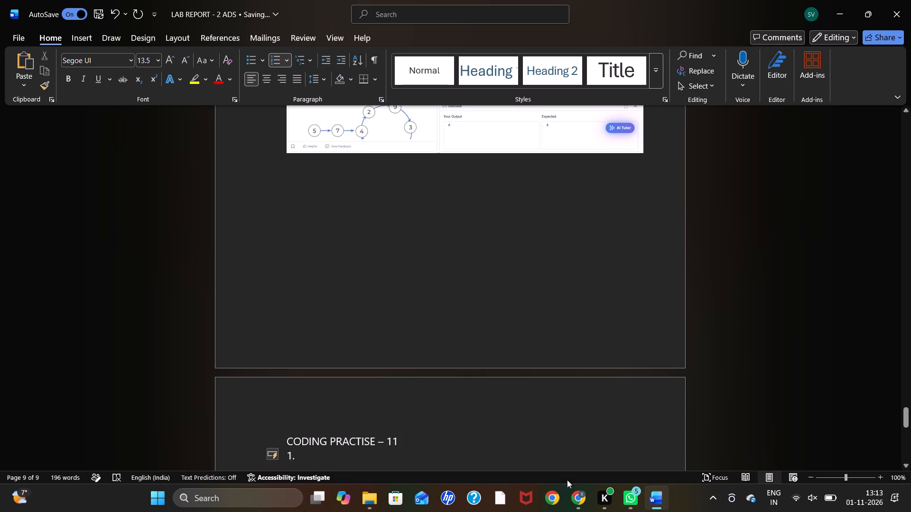
{"action": "left_click", "coordinate": [567, 457]}
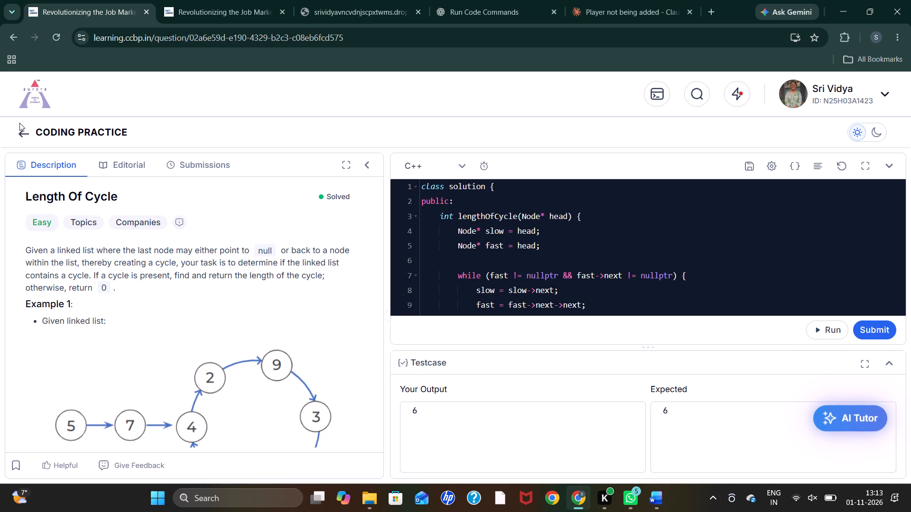
{"action": "left_click", "coordinate": [20, 137]}
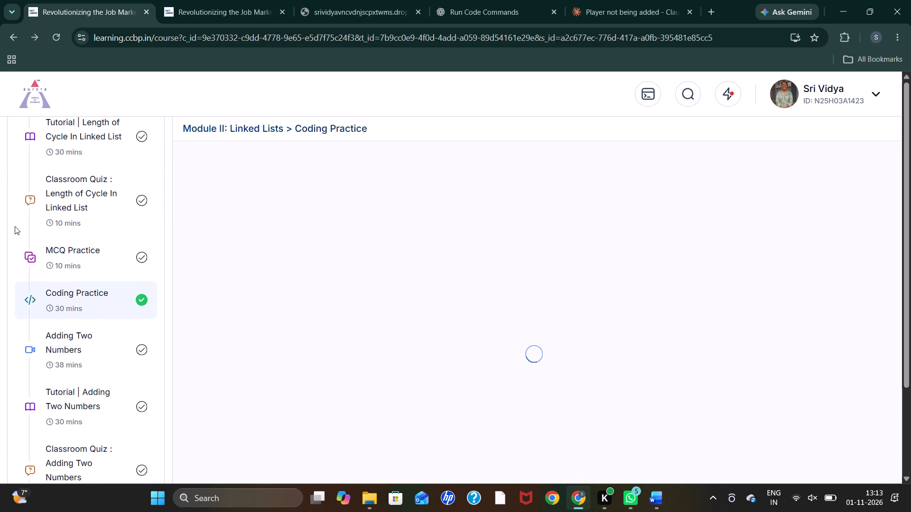
{"action": "scroll", "coordinate": [87, 298], "scroll_direction": "down", "scroll_amount": 4}
{"action": "left_click", "coordinate": [78, 327]}
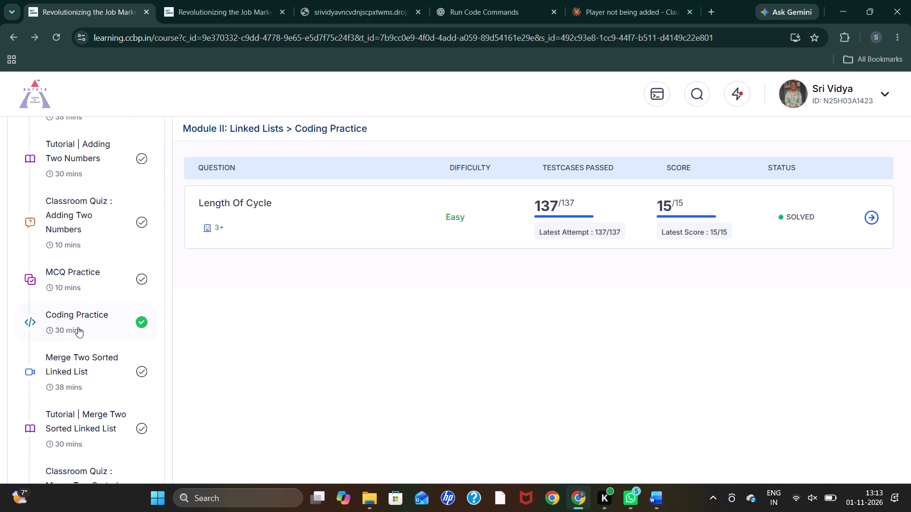
{"action": "scroll", "coordinate": [78, 327], "scroll_direction": "down", "scroll_amount": 4}
{"action": "scroll", "coordinate": [78, 327], "scroll_direction": "up", "scroll_amount": 1}
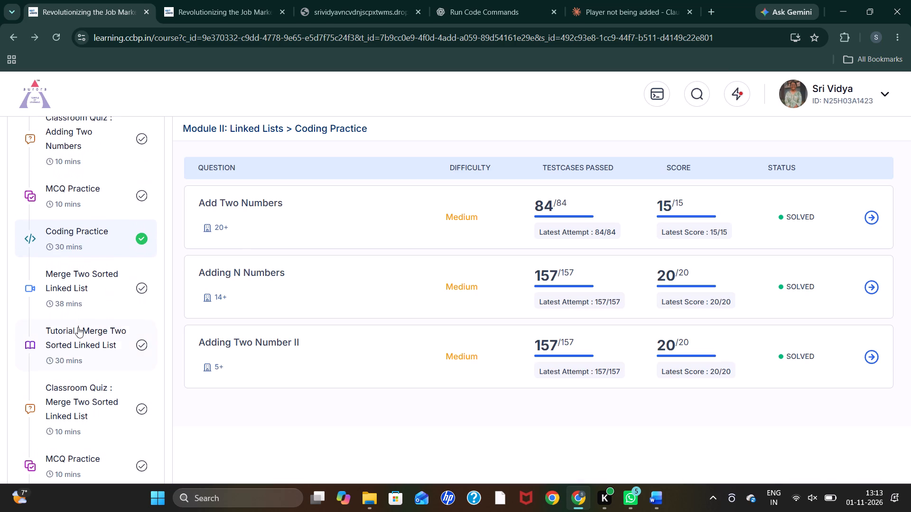
{"action": "left_click_drag", "start_coordinate": [289, 200], "coordinate": [184, 206]}
{"action": "key", "text": "ctrl+c"}
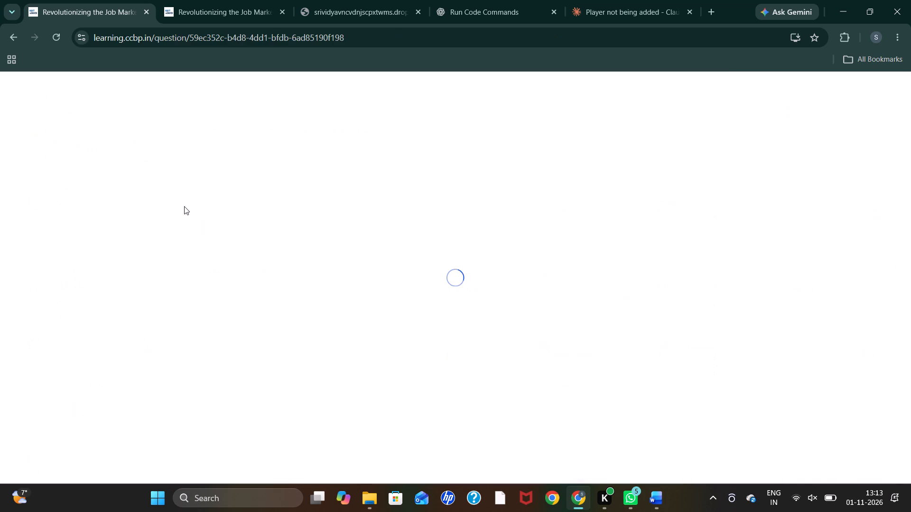
Paste Add Two Numbers as item 1 under CODING PRACTISE – 11 in Word and start an unnumbered line indented with six spaces.
{"action": "left_click", "coordinate": [660, 454]}
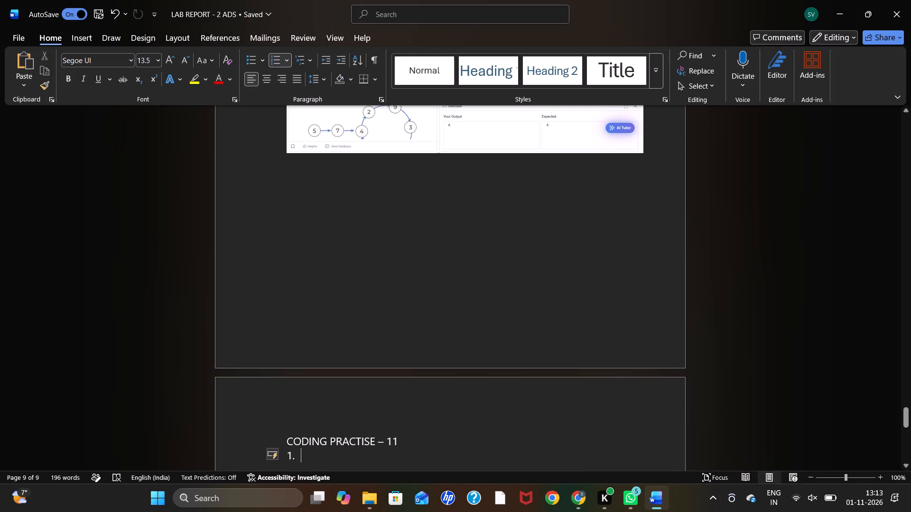
{"action": "key", "text": "ctrl+v"}
{"action": "key", "text": "Return"}
{"action": "key", "text": "Return"}
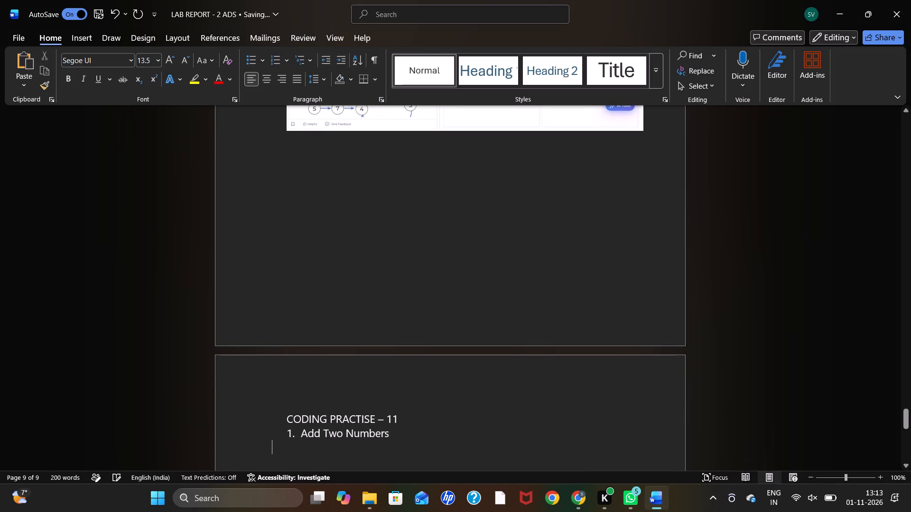
{"action": "key", "text": "space"}
{"action": "key", "text": "space"}
{"action": "key", "text": "space"}
{"action": "key", "text": "space"}
{"action": "key", "text": "space"}
{"action": "key", "text": "space"}
In Chrome, run the Add Two Numbers solution and show its actual and expected outputs.
{"action": "left_click", "coordinate": [587, 429]}
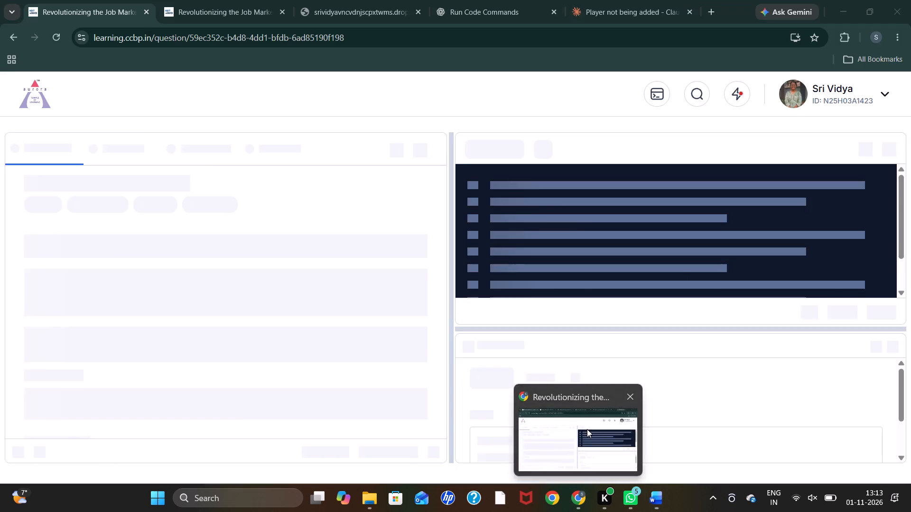
{"action": "left_click", "coordinate": [836, 327]}
{"action": "scroll", "coordinate": [732, 379], "scroll_direction": "down", "scroll_amount": 2}
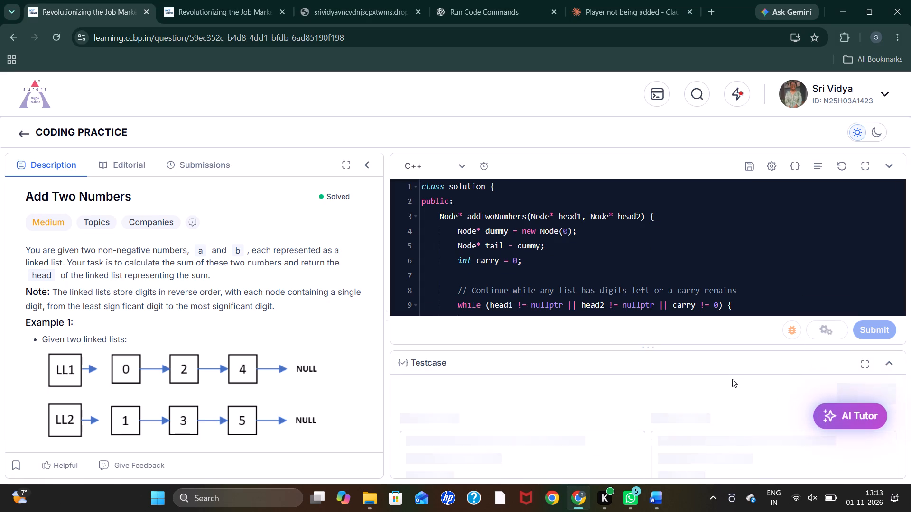
{"action": "scroll", "coordinate": [703, 422], "scroll_direction": "down", "scroll_amount": 1}
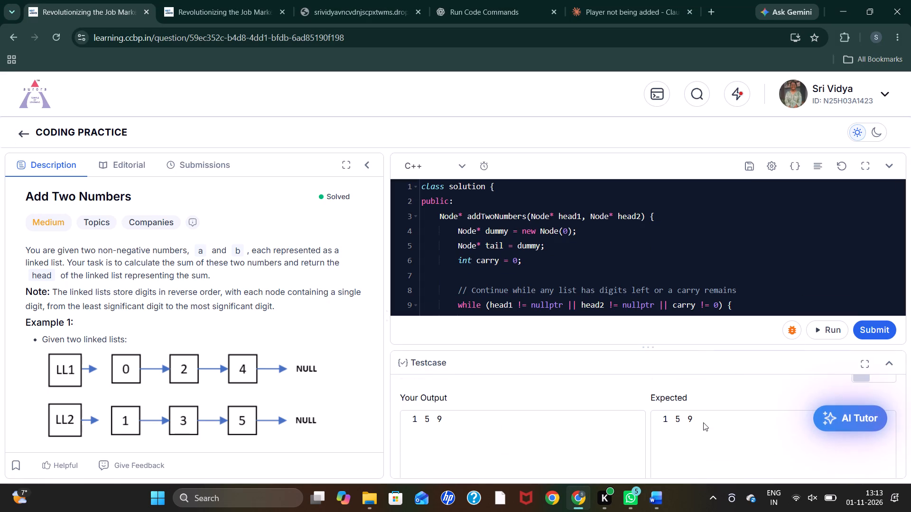
{"action": "scroll", "coordinate": [703, 422], "scroll_direction": "down", "scroll_amount": 1}
Capture the whole Add Two Numbers page with its outputs and paste it under item 1 of CODING PRACTISE – 11 in Word.
{"action": "key", "text": "Print"}
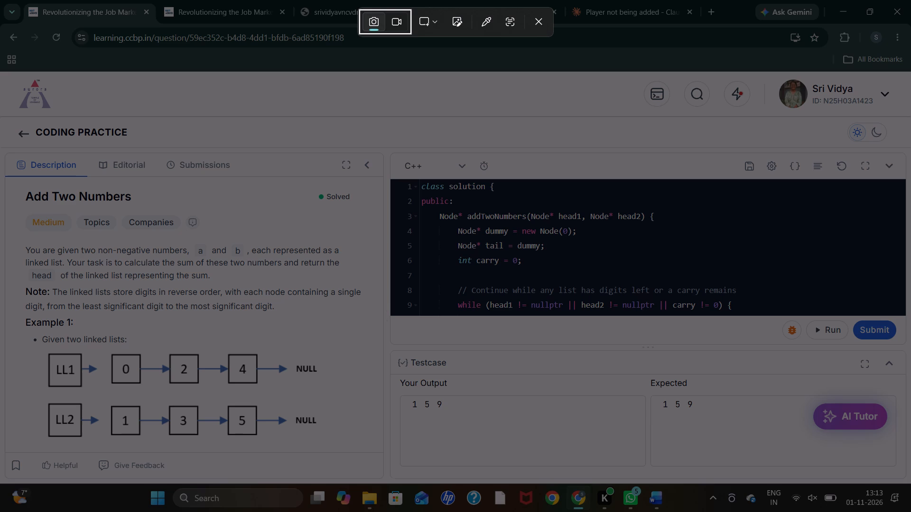
{"action": "left_click_drag", "start_coordinate": [1, 72], "coordinate": [579, 342]}
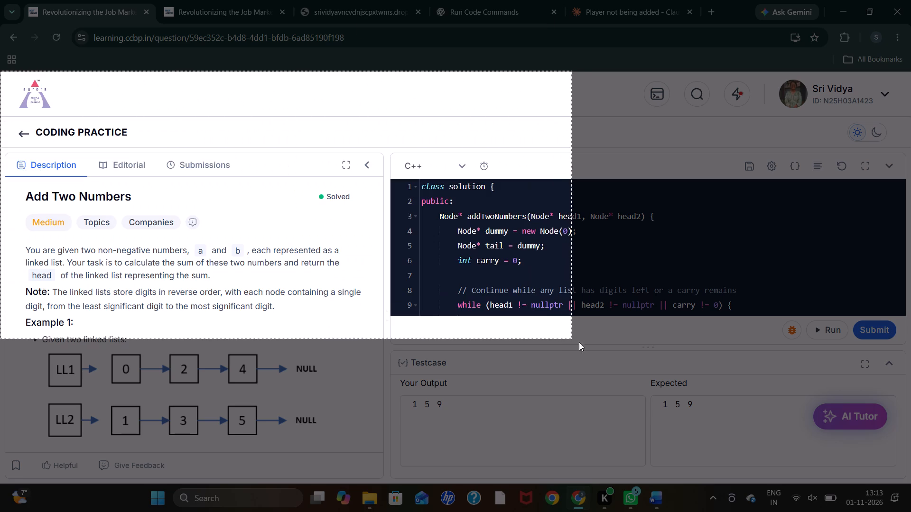
{"action": "left_click_drag", "start_coordinate": [579, 342], "coordinate": [800, 481]}
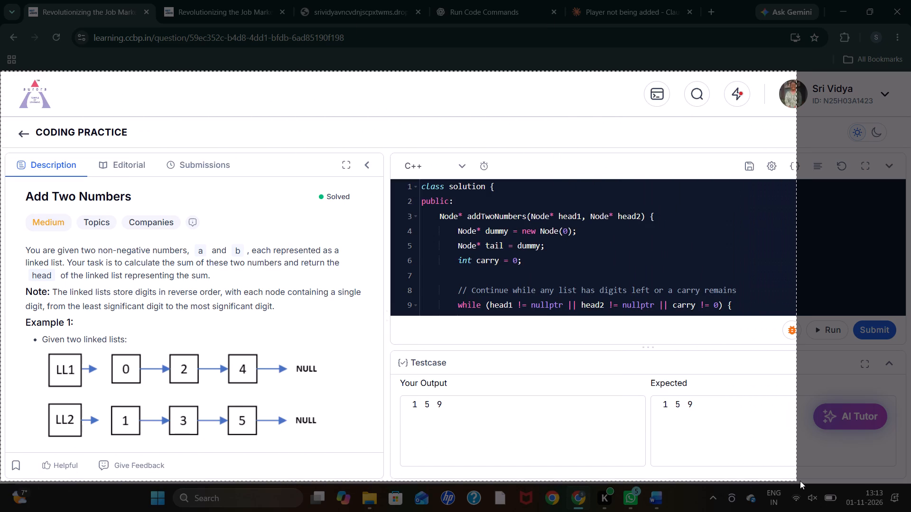
{"action": "left_click_drag", "start_coordinate": [800, 481], "coordinate": [910, 482]}
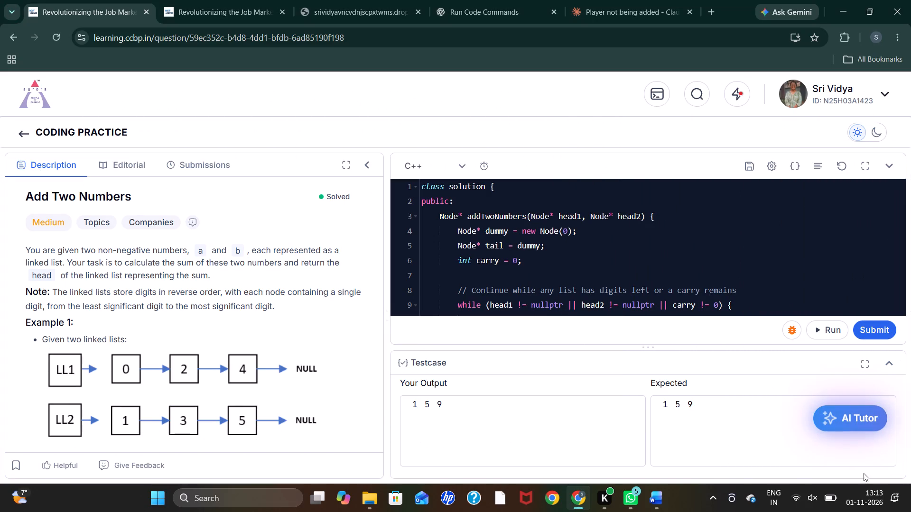
{"action": "left_click", "coordinate": [655, 456]}
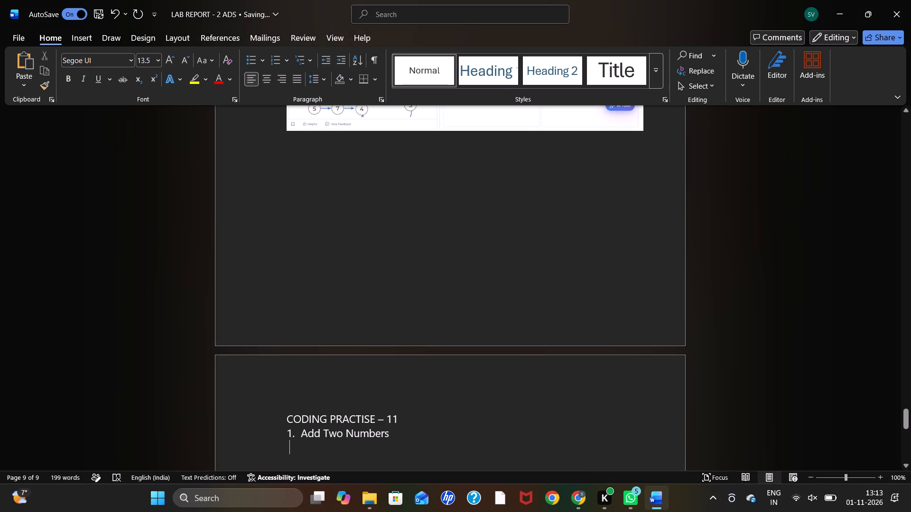
{"action": "key", "text": "ctrl+v"}
Add the heading CODING PRACTISE – 12 below the Add Two Numbers screenshot and start a new line beneath it.
{"action": "key", "text": "Return"}
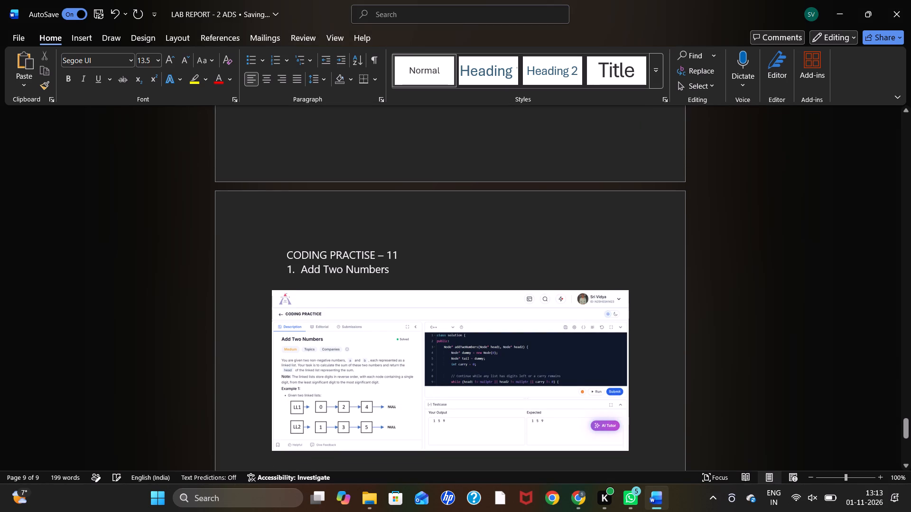
{"action": "key", "text": "Return"}
{"action": "type", "text": "CODING PRACTISE - 12"}
{"action": "key", "text": "space"}
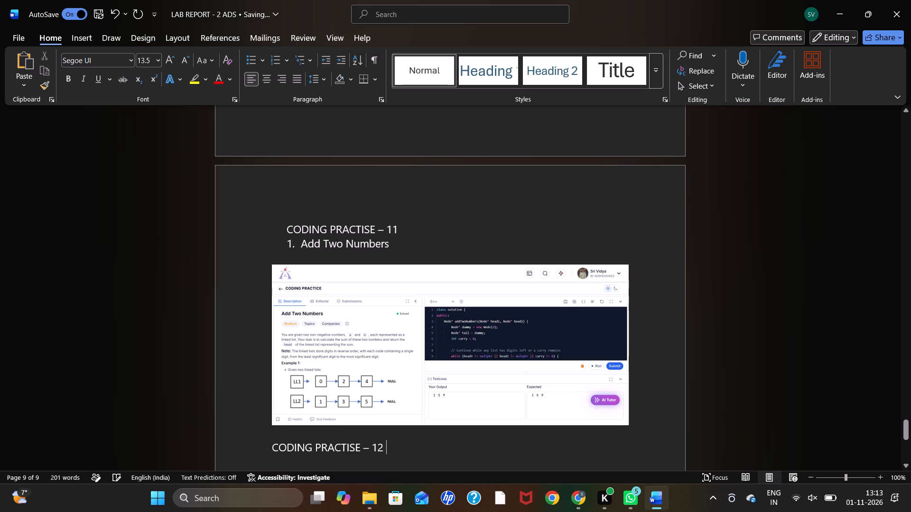
{"action": "key", "text": "Return"}
Start numbered item 1, then copy the title Merge Two Sorted Linked Lists from the following Coding Practice in Chrome.
{"action": "type", "text": "1."}
{"action": "key", "text": "space"}
{"action": "left_click", "coordinate": [569, 446]}
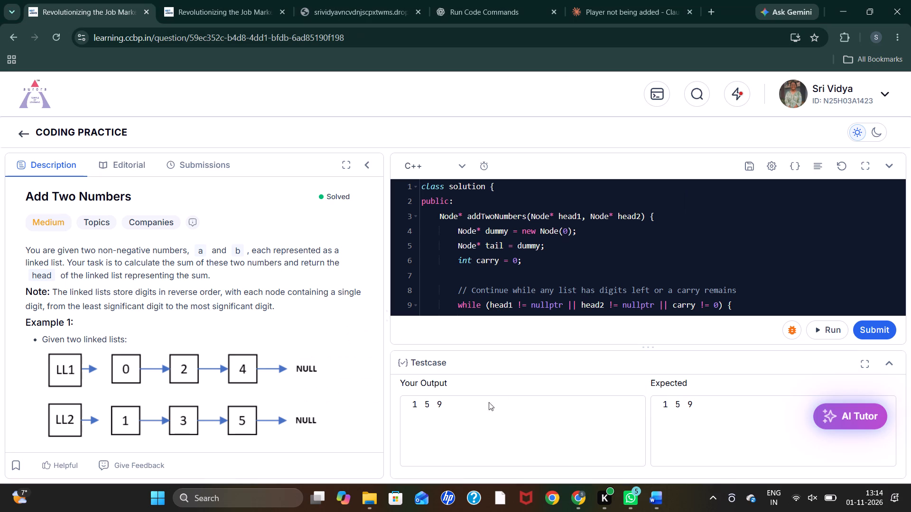
{"action": "left_click", "coordinate": [25, 128]}
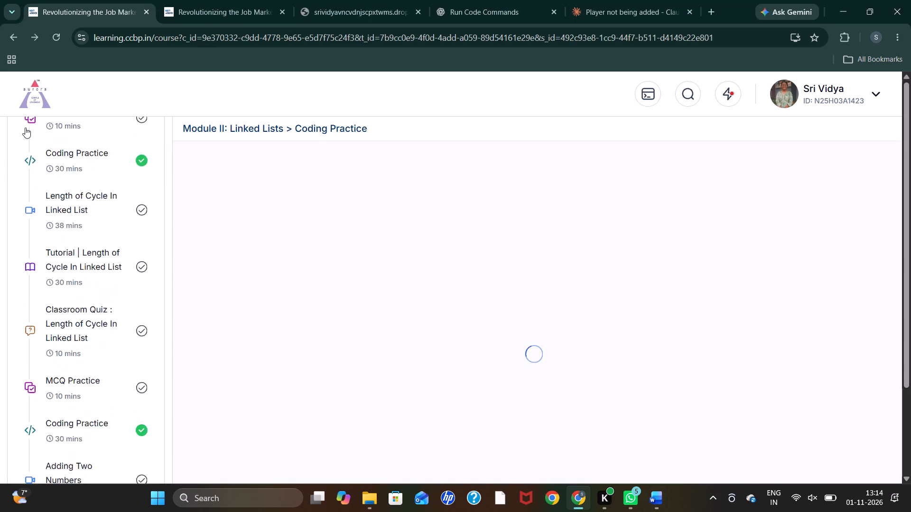
{"action": "scroll", "coordinate": [96, 324], "scroll_direction": "down", "scroll_amount": 2}
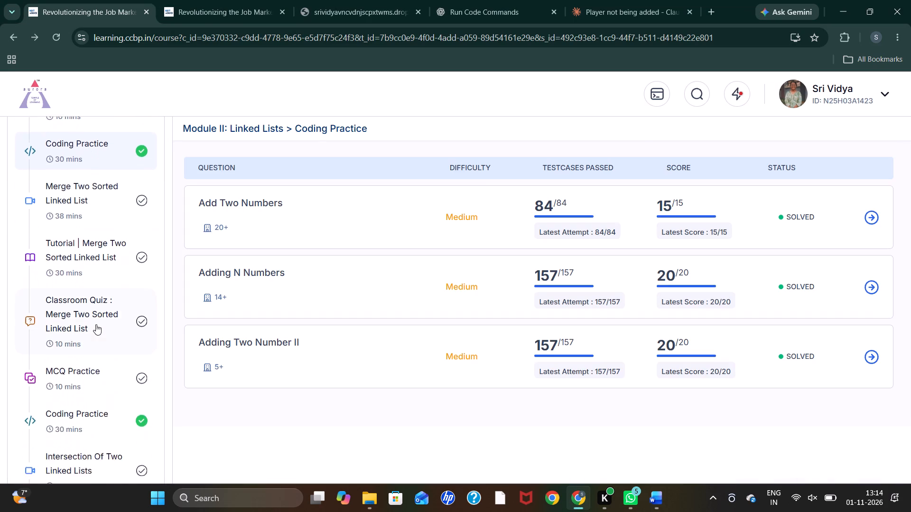
{"action": "scroll", "coordinate": [96, 324], "scroll_direction": "down", "scroll_amount": 3}
{"action": "left_click", "coordinate": [92, 277]}
{"action": "scroll", "coordinate": [92, 277], "scroll_direction": "down", "scroll_amount": 1}
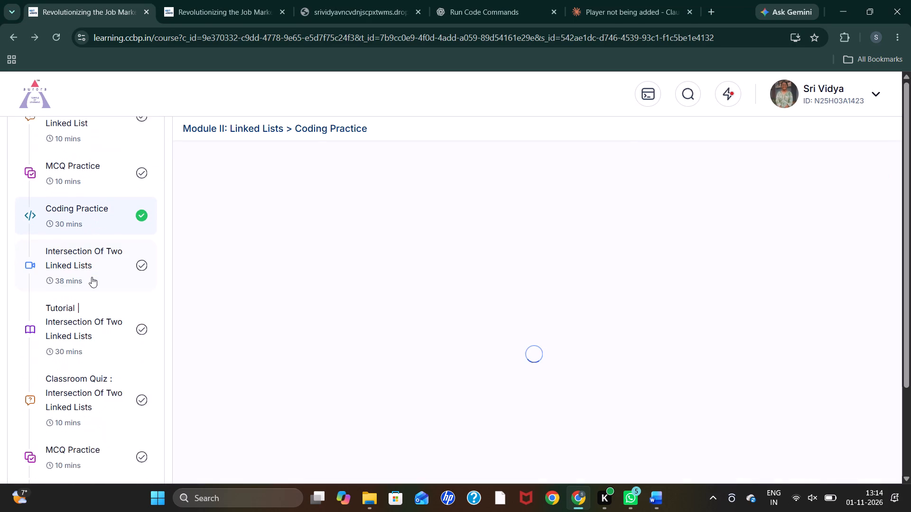
{"action": "scroll", "coordinate": [92, 277], "scroll_direction": "down", "scroll_amount": 1}
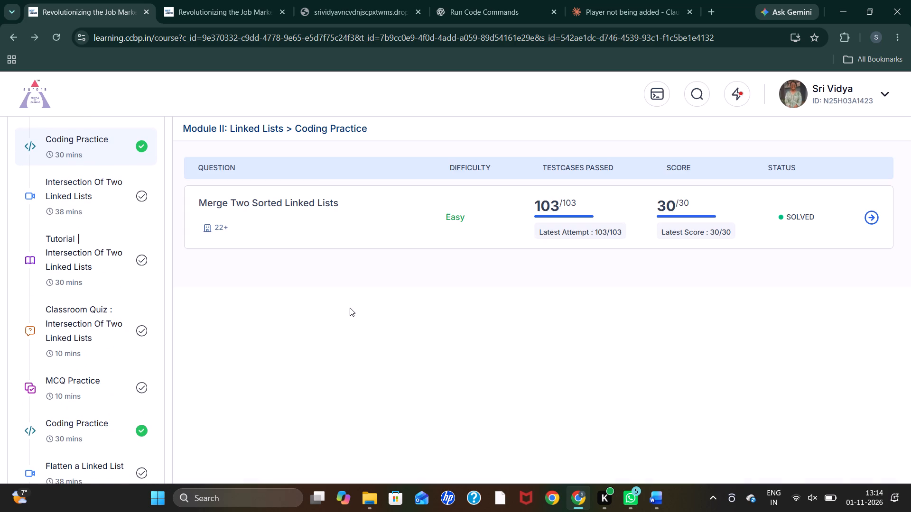
{"action": "left_click_drag", "start_coordinate": [344, 201], "coordinate": [201, 205]}
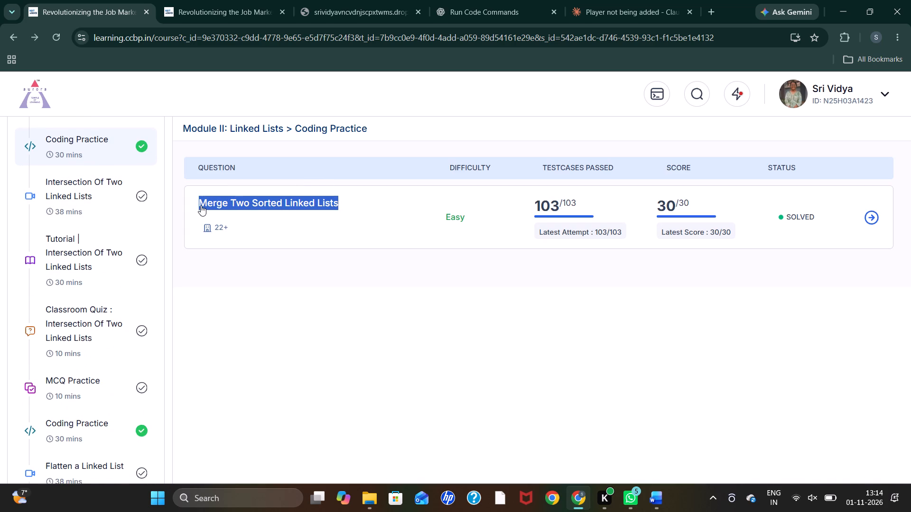
{"action": "left_click_drag", "start_coordinate": [201, 205], "coordinate": [200, 205]}
{"action": "key", "text": "ctrl+c"}
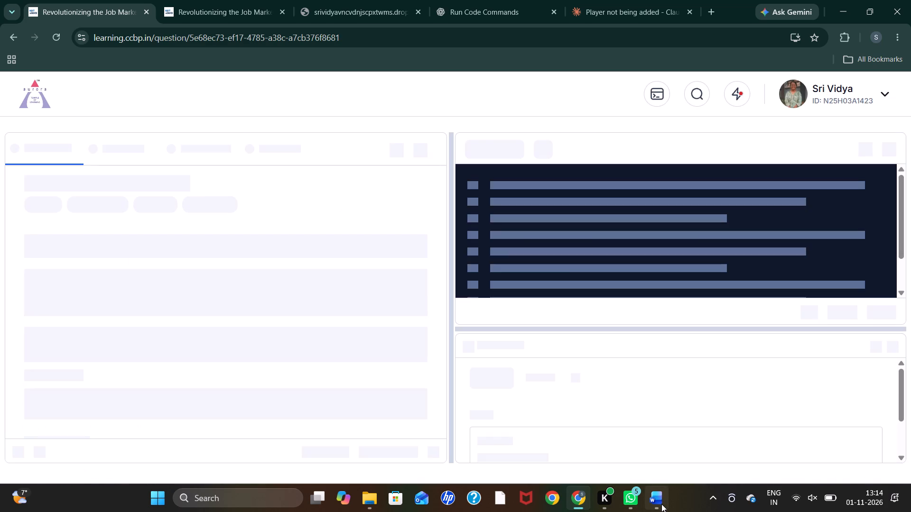
Paste Merge Two Sorted Linked Lists as item 1 under CODING PRACTISE – 12 in Word and start an unnumbered line below.
{"action": "left_click", "coordinate": [662, 458]}
{"action": "key", "text": "ctrl+v"}
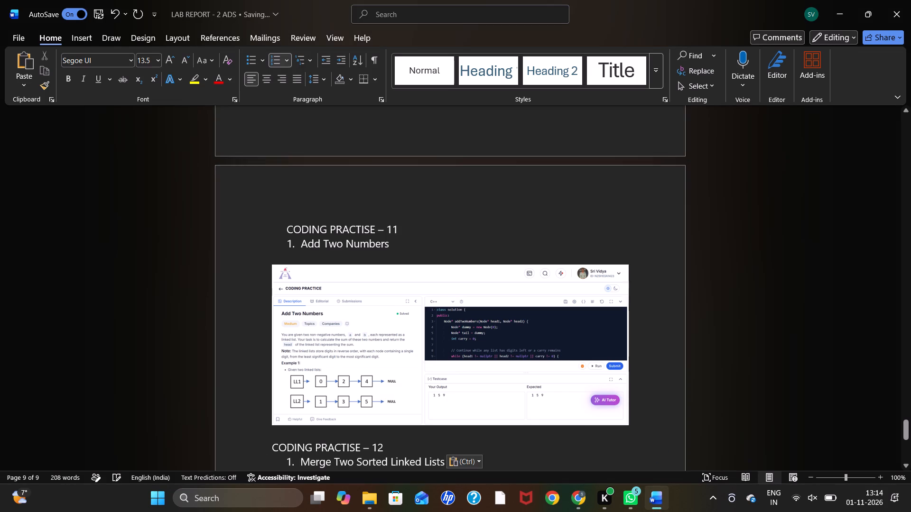
{"action": "key", "text": "Return"}
{"action": "key", "text": "BackSpace"}
{"action": "key", "text": "BackSpace"}
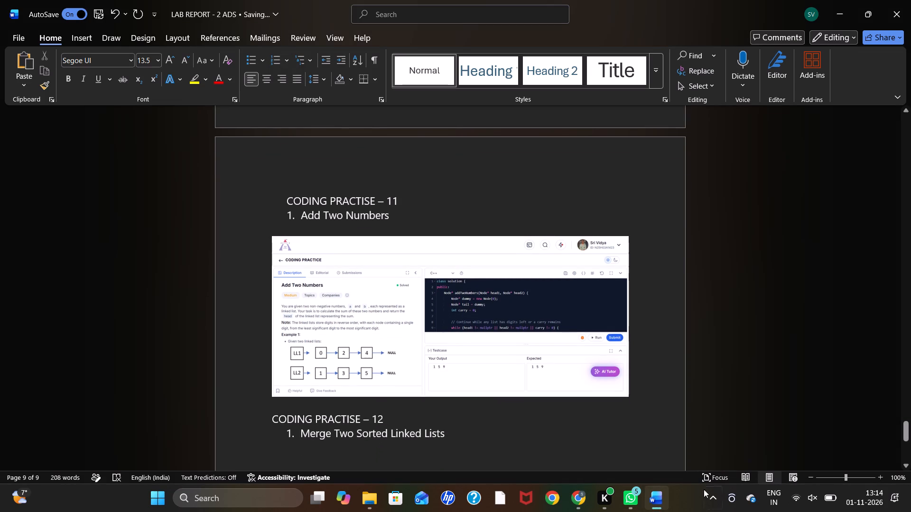
In Chrome, run the Merge Two Sorted Linked Lists solution and show its actual and expected outputs.
{"action": "left_click", "coordinate": [574, 443]}
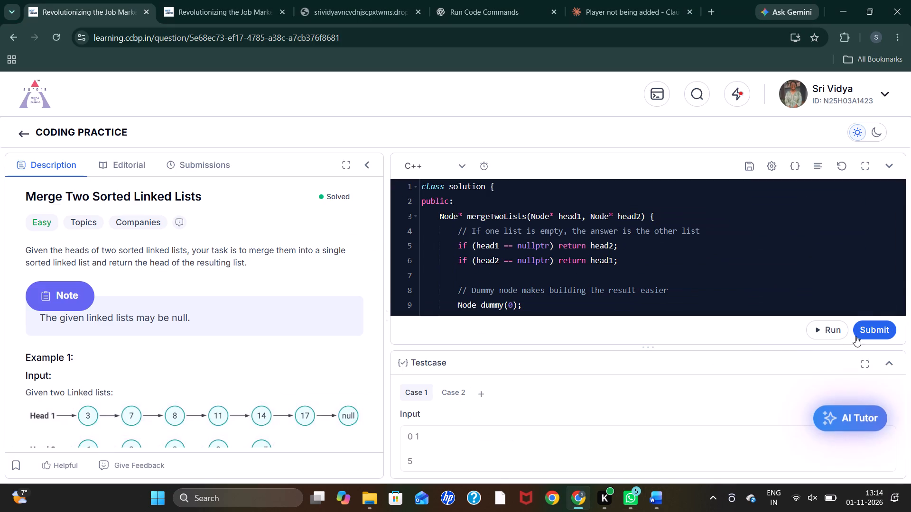
{"action": "left_click", "coordinate": [811, 331]}
{"action": "scroll", "coordinate": [675, 433], "scroll_direction": "down", "scroll_amount": 1}
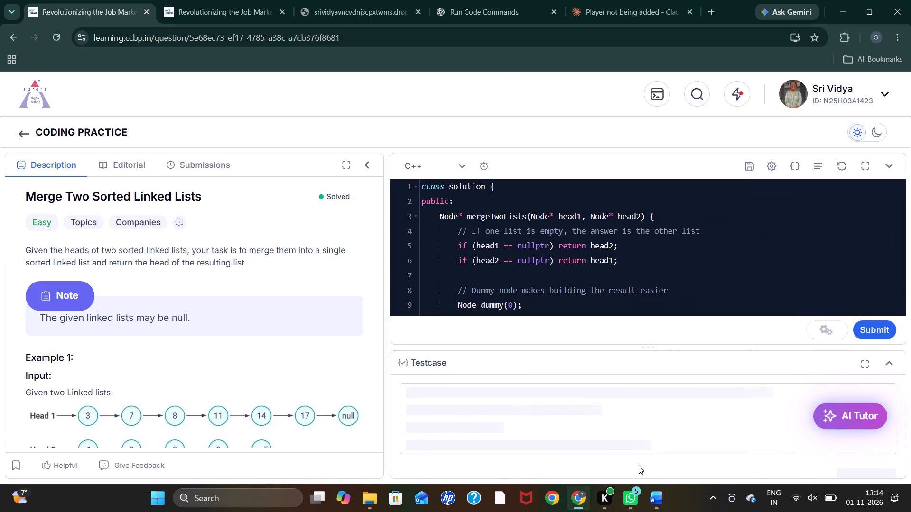
{"action": "scroll", "coordinate": [637, 466], "scroll_direction": "down", "scroll_amount": 3}
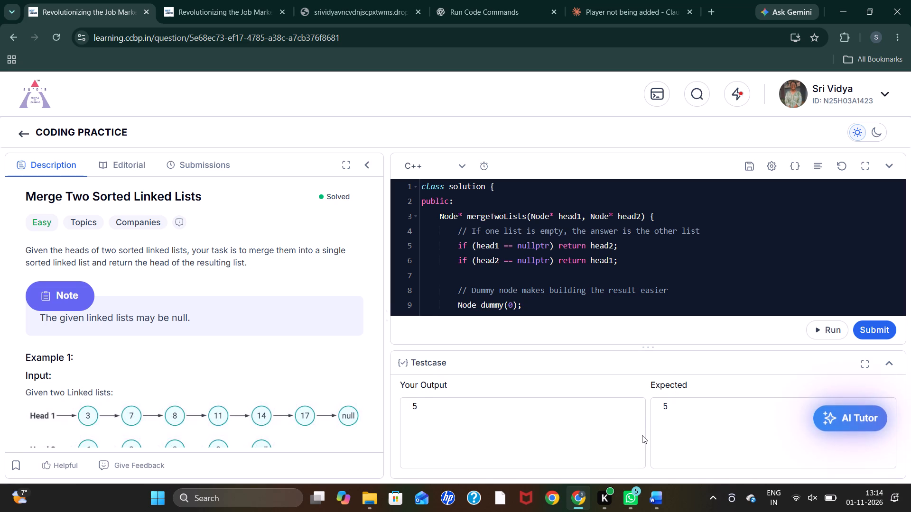
{"action": "scroll", "coordinate": [642, 435], "scroll_direction": "down", "scroll_amount": 1}
Capture the Merge Two Sorted Linked Lists page with its run output and paste the screenshot under item 1 in Word.
{"action": "key", "text": "Print"}
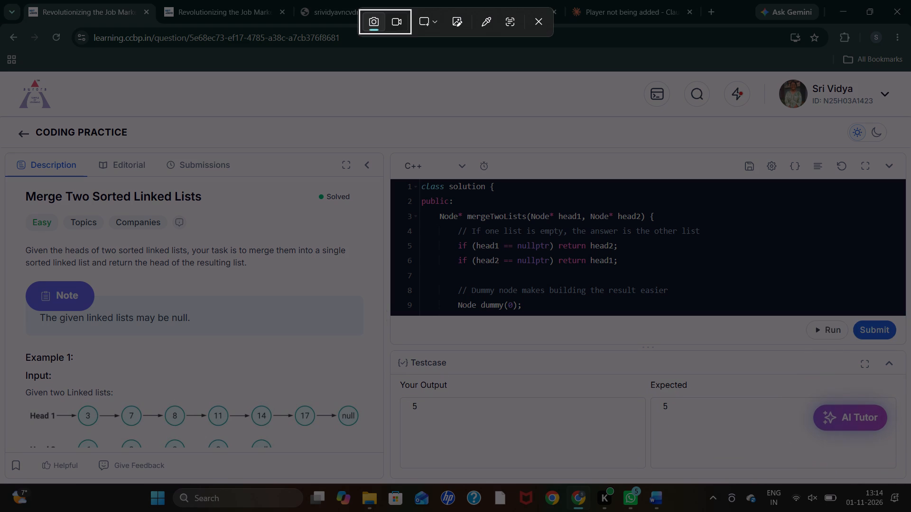
{"action": "left_click_drag", "start_coordinate": [0, 73], "coordinate": [488, 488]}
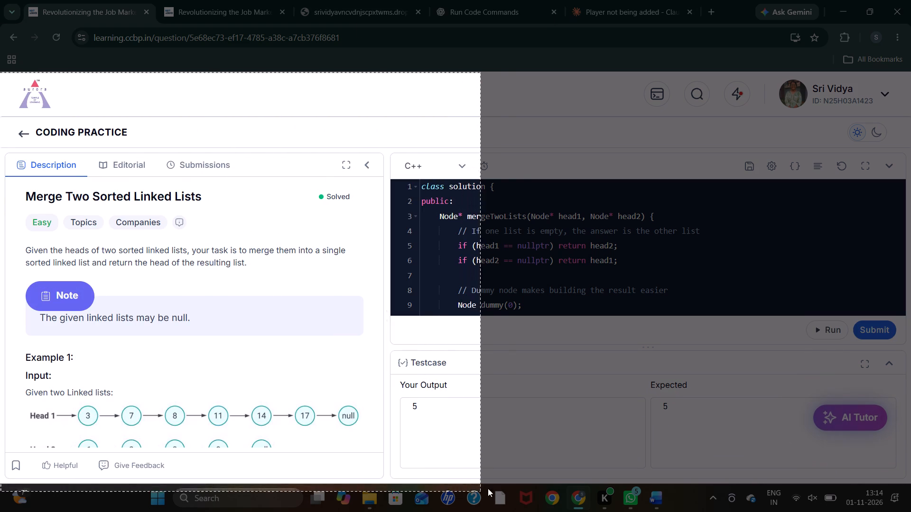
{"action": "left_click_drag", "start_coordinate": [488, 488], "coordinate": [657, 484]}
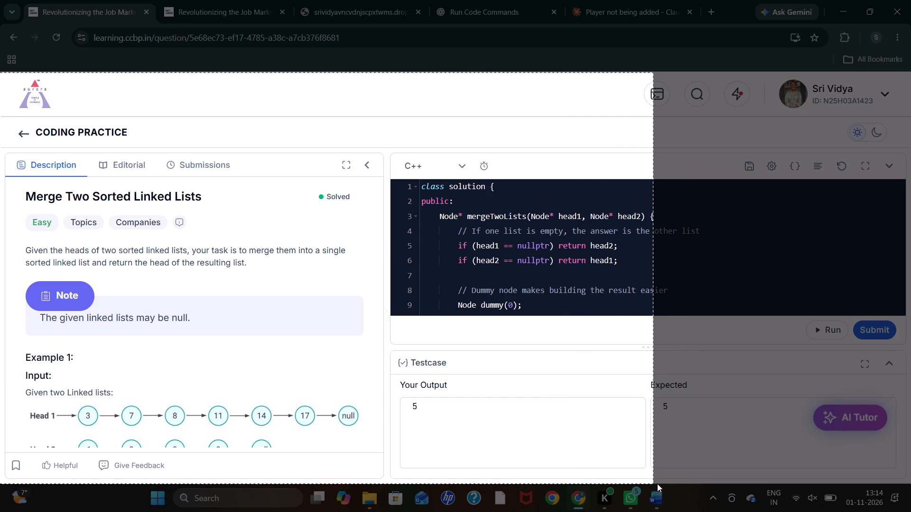
{"action": "left_click_drag", "start_coordinate": [657, 484], "coordinate": [816, 483]}
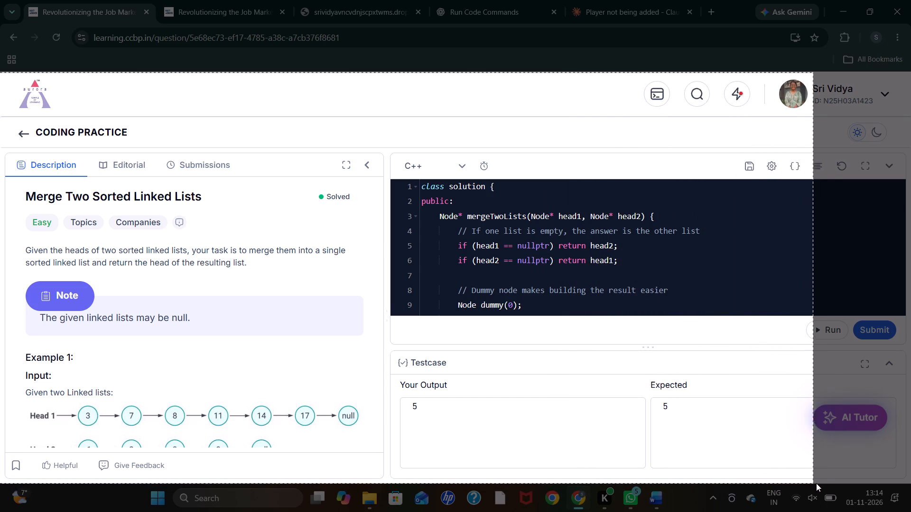
{"action": "left_click_drag", "start_coordinate": [816, 483], "coordinate": [910, 482]}
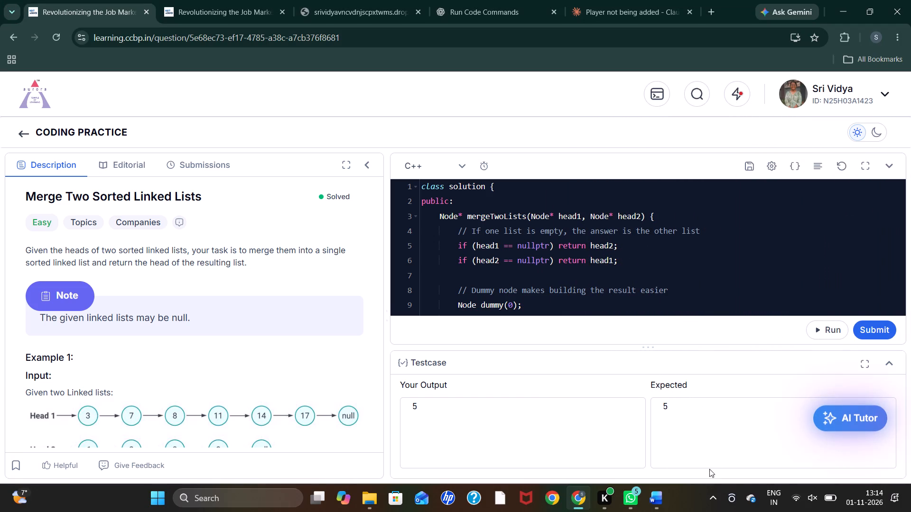
{"action": "left_click", "coordinate": [660, 470]}
{"action": "key", "text": "ctrl+v"}
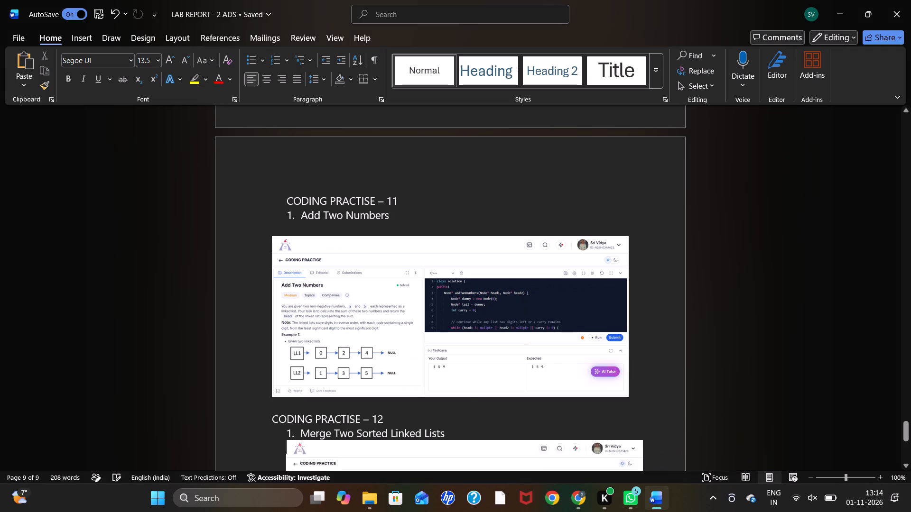
Insert blank lines below the Merge Two Sorted Linked Lists screenshot so the following section starts at the top of a new page.
{"action": "key", "text": "Return"}
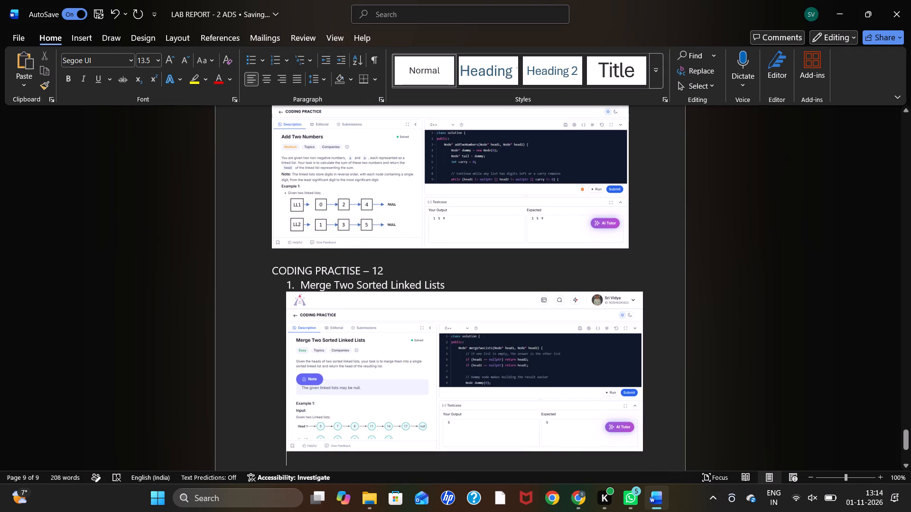
{"action": "key", "text": "Return"}
{"action": "key", "text": "Return"}
{"action": "key", "text": "Return"}
{"action": "key", "text": "Return"}
{"action": "key", "text": "Return"}
{"action": "key", "text": "Return"}
{"action": "key", "text": "Return"}
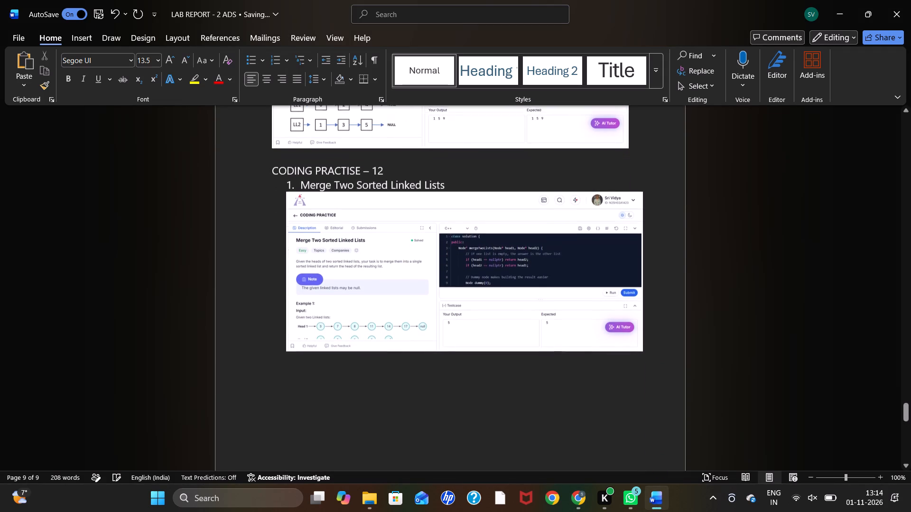
{"action": "key", "text": "Return"}
{"action": "key", "text": "Return"}
{"action": "key", "text": "Return"}
{"action": "key", "text": "Return"}
{"action": "key", "text": "BackSpace"}
{"action": "key", "text": "BackSpace"}
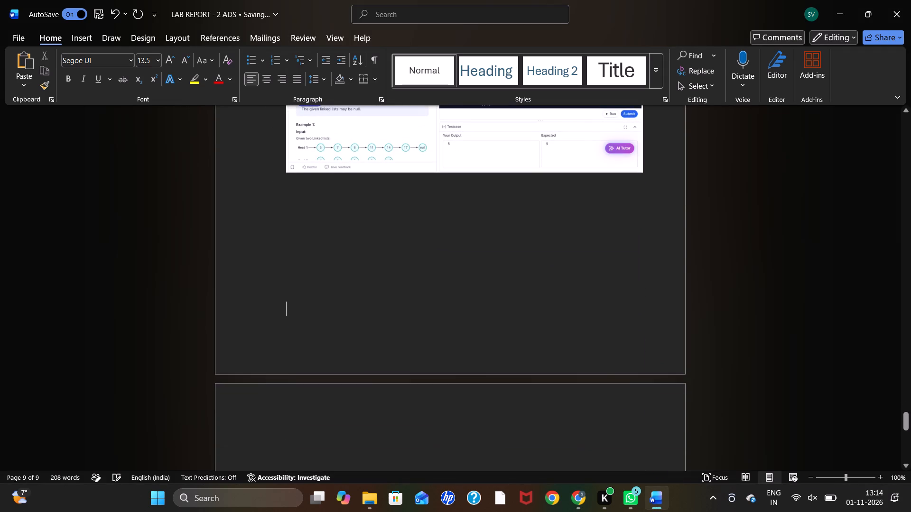
{"action": "key", "text": "Return"}
Enter the heading CODING PRACTISE – 13 on the new page and start numbered item 1 beneath it.
{"action": "type", "text": "CODINF"}
{"action": "key", "text": "BackSpace"}
{"action": "type", "text": "G"}
{"action": "key", "text": "space"}
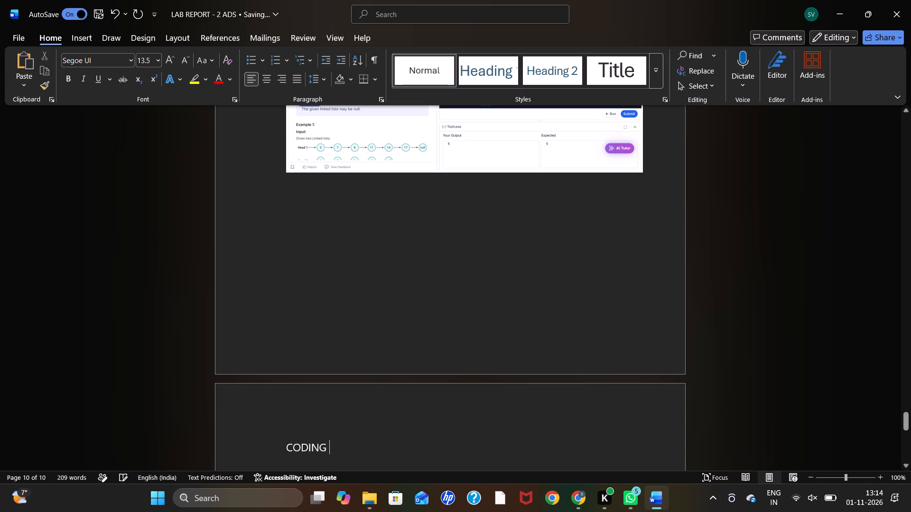
{"action": "type", "text": "PRA"}
{"action": "type", "text": "CTU"}
{"action": "key", "text": "BackSpace"}
{"action": "type", "text": "ISE"}
{"action": "key", "text": "space"}
{"action": "type", "text": "- 13"}
{"action": "key", "text": "Return"}
{"action": "key", "text": "Return"}
{"action": "key", "text": "BackSpace"}
{"action": "type", "text": "1."}
{"action": "key", "text": "space"}
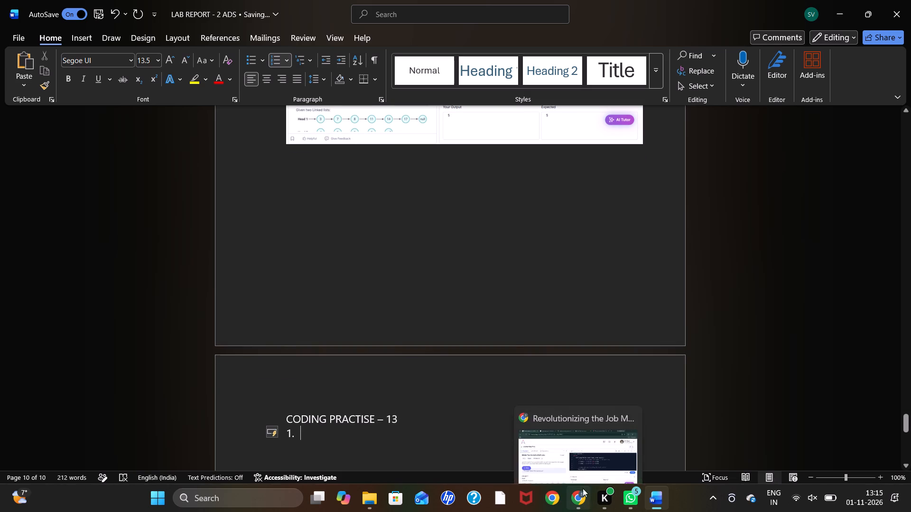
Copy the title Intersection of Two Linked Lists from the following Coding Practice in Chrome and paste it as item 1 in Word.
{"action": "left_click", "coordinate": [582, 454]}
{"action": "left_click", "coordinate": [24, 134]}
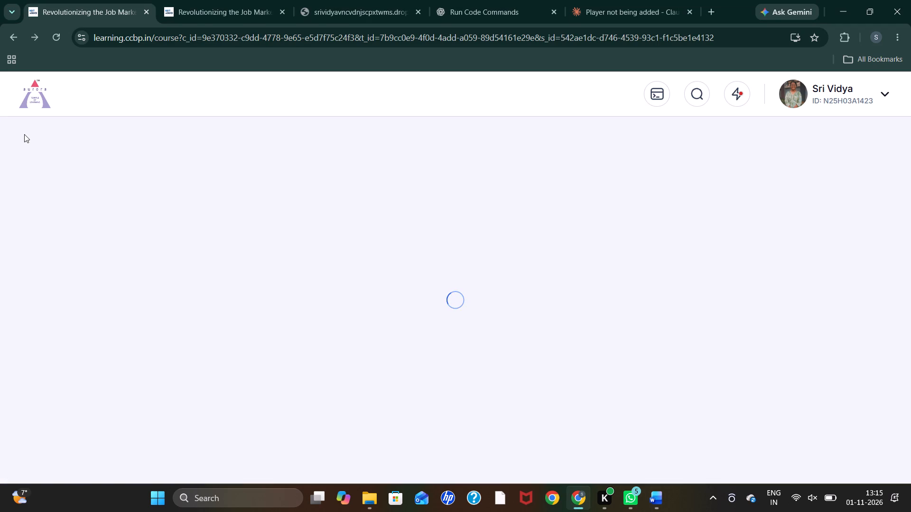
{"action": "scroll", "coordinate": [123, 366], "scroll_direction": "down", "scroll_amount": 1}
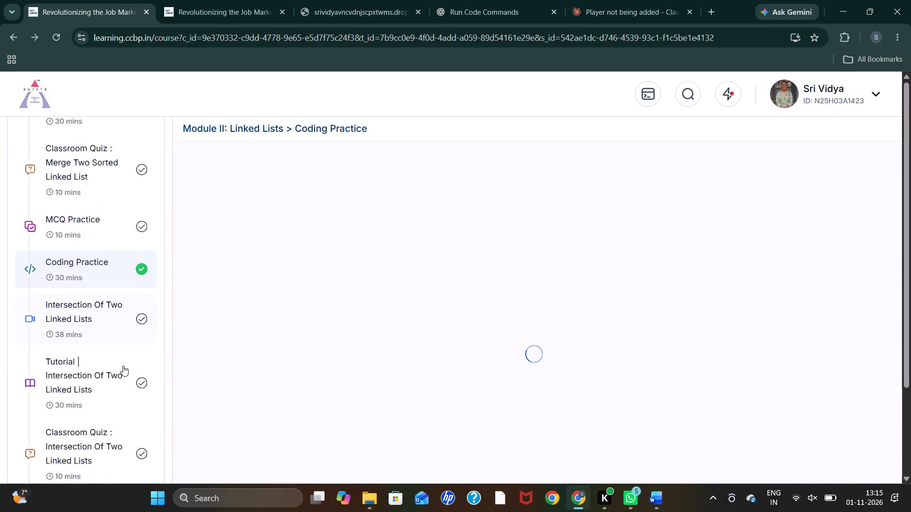
{"action": "scroll", "coordinate": [123, 366], "scroll_direction": "down", "scroll_amount": 4}
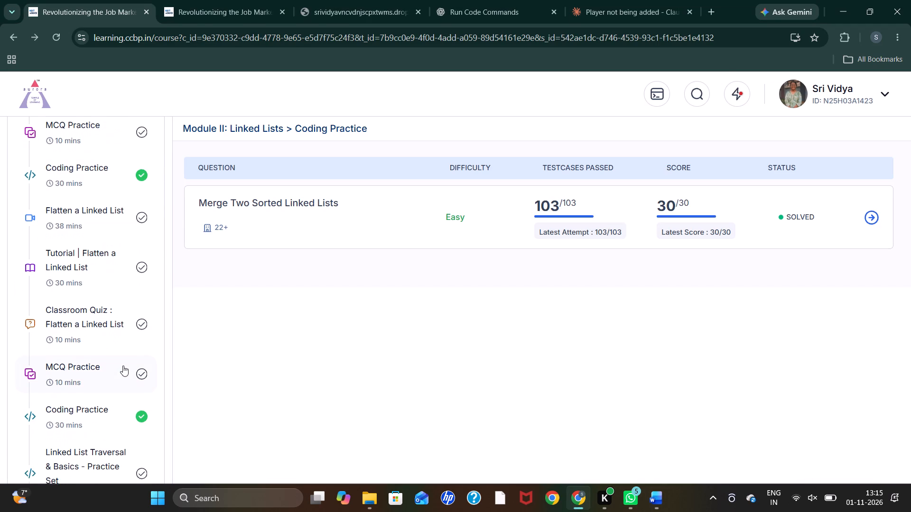
{"action": "left_click", "coordinate": [65, 197]}
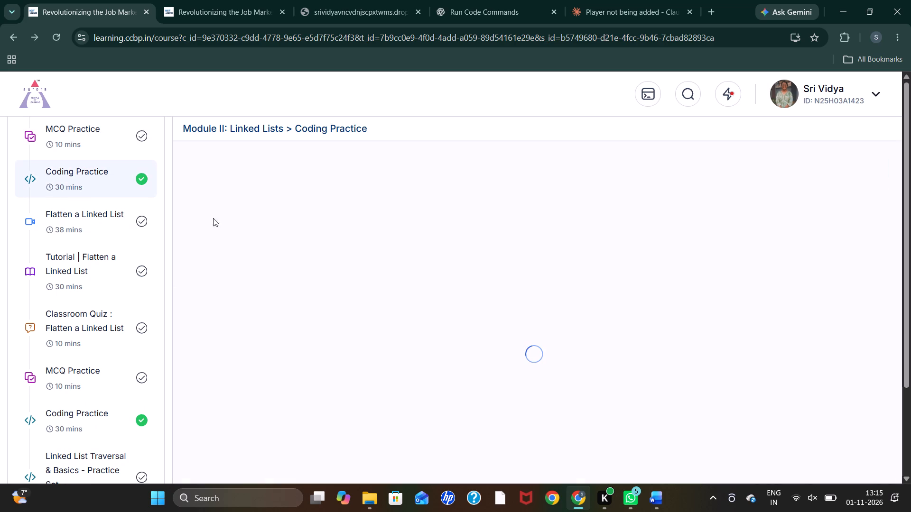
{"action": "scroll", "coordinate": [126, 297], "scroll_direction": "down", "scroll_amount": 3}
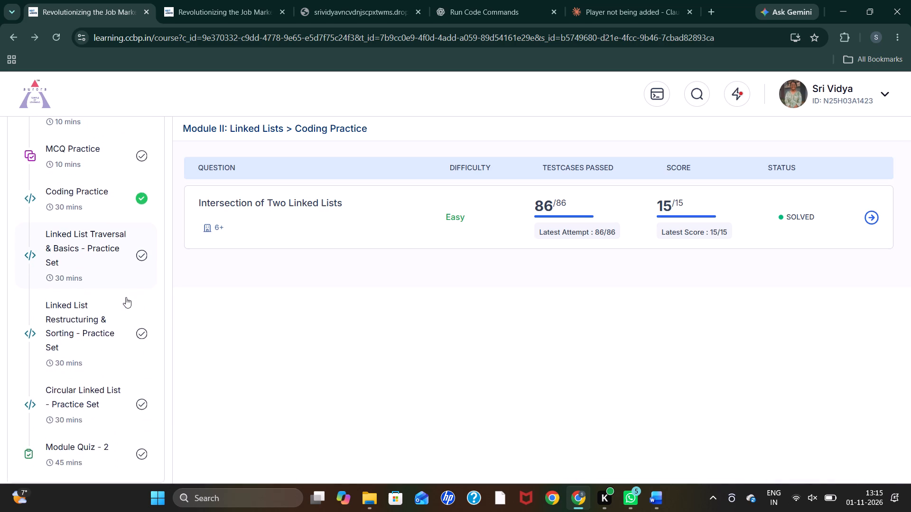
{"action": "scroll", "coordinate": [126, 297], "scroll_direction": "up", "scroll_amount": 3}
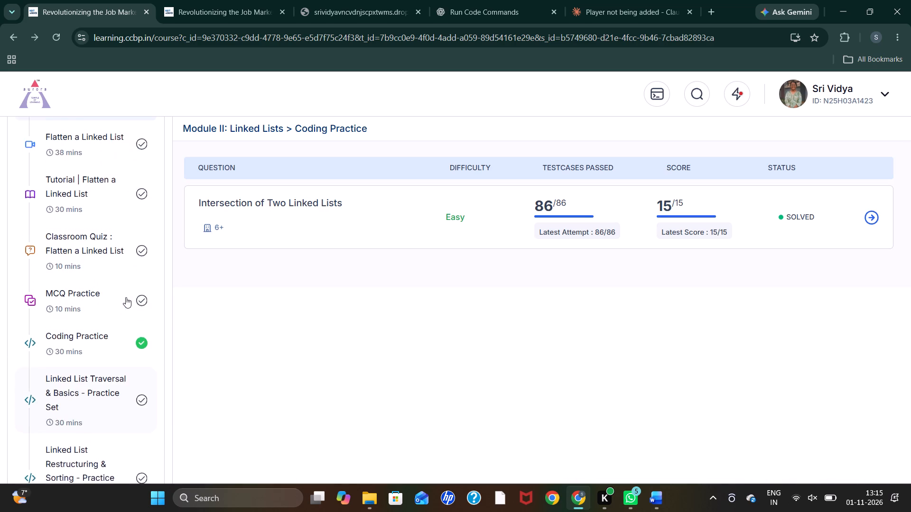
{"action": "scroll", "coordinate": [126, 297], "scroll_direction": "up", "scroll_amount": 1}
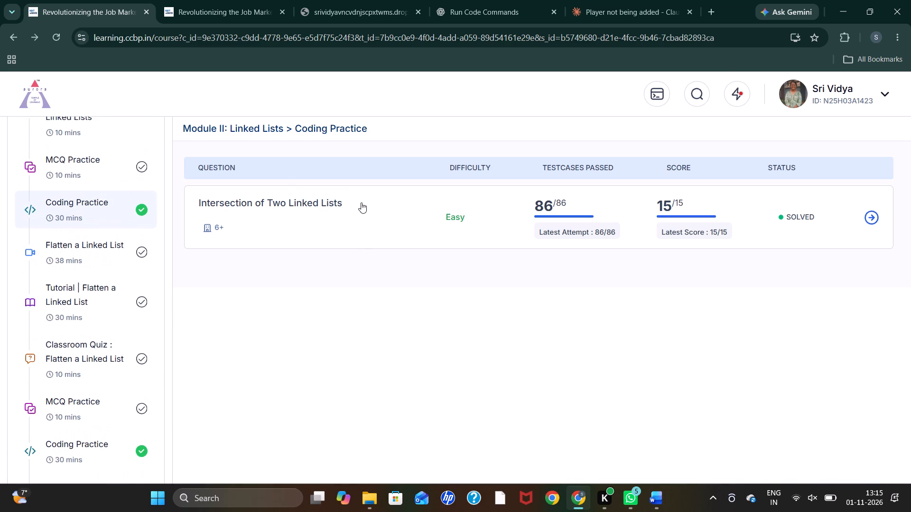
{"action": "left_click_drag", "start_coordinate": [361, 202], "coordinate": [195, 199]}
{"action": "key", "text": "ctrl+c"}
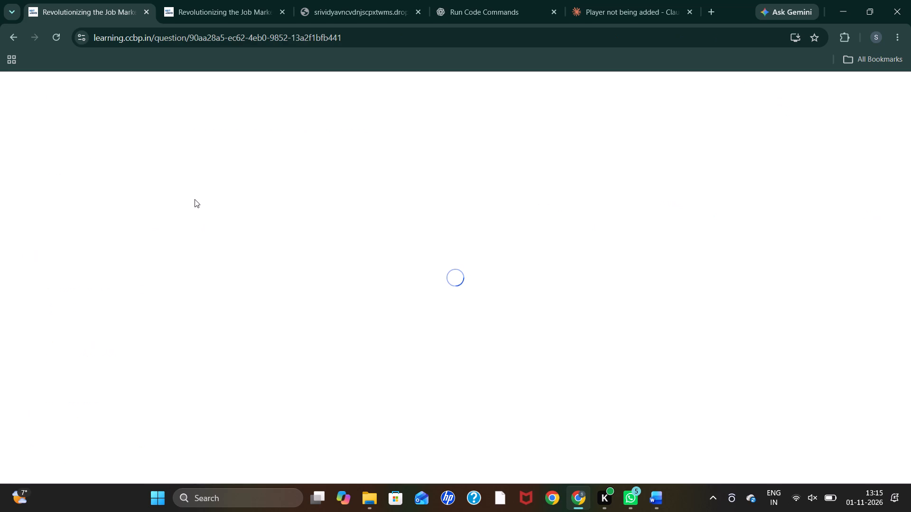
{"action": "left_click", "coordinate": [661, 439]}
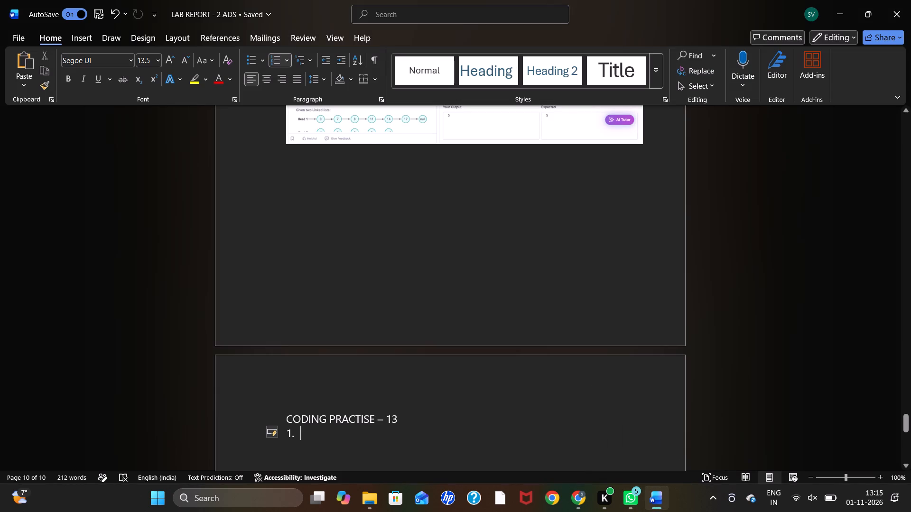
{"action": "key", "text": "ctrl+v"}
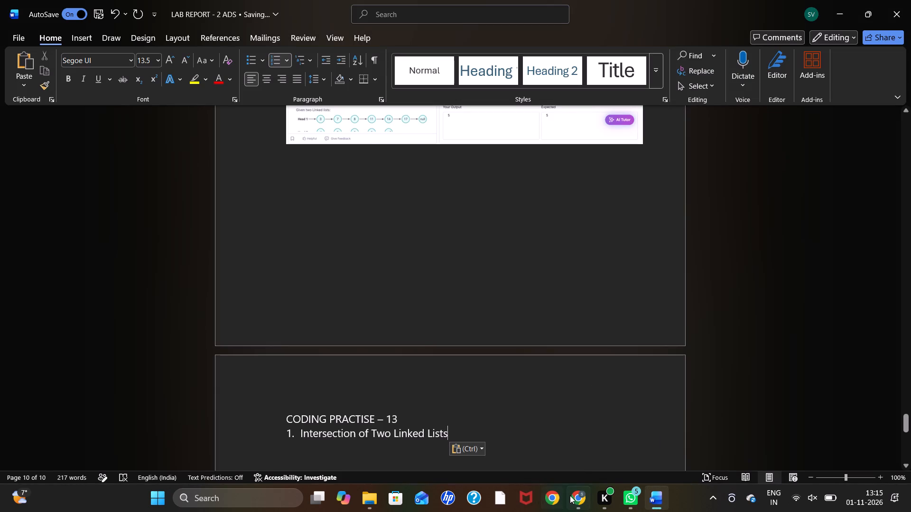
In Chrome, run the Intersection of Two Linked Lists solution and show its actual and expected outputs.
{"action": "left_click", "coordinate": [566, 465]}
{"action": "left_click", "coordinate": [825, 328]}
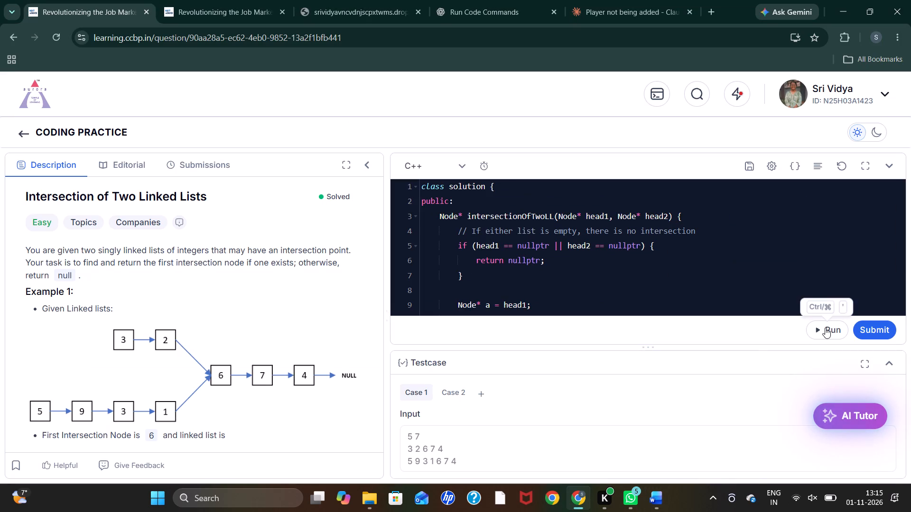
{"action": "scroll", "coordinate": [619, 431], "scroll_direction": "down", "scroll_amount": 1}
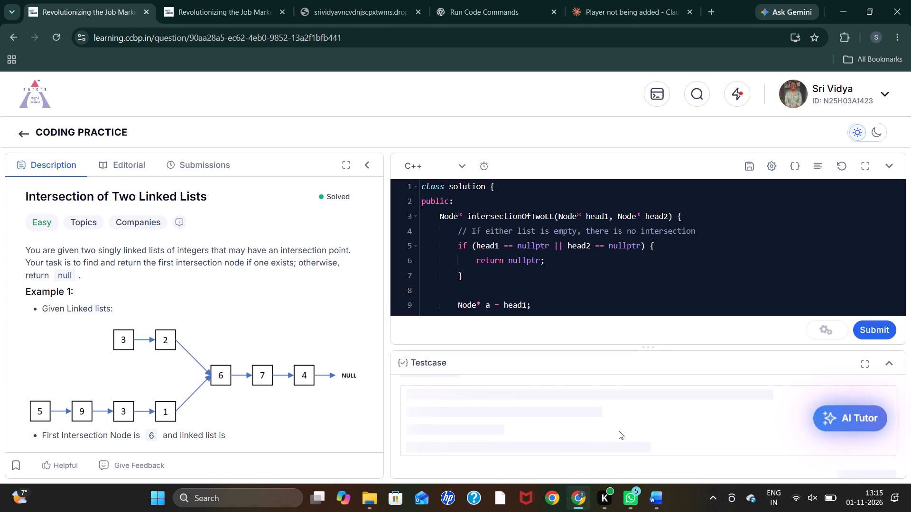
{"action": "scroll", "coordinate": [619, 431], "scroll_direction": "up", "scroll_amount": 1}
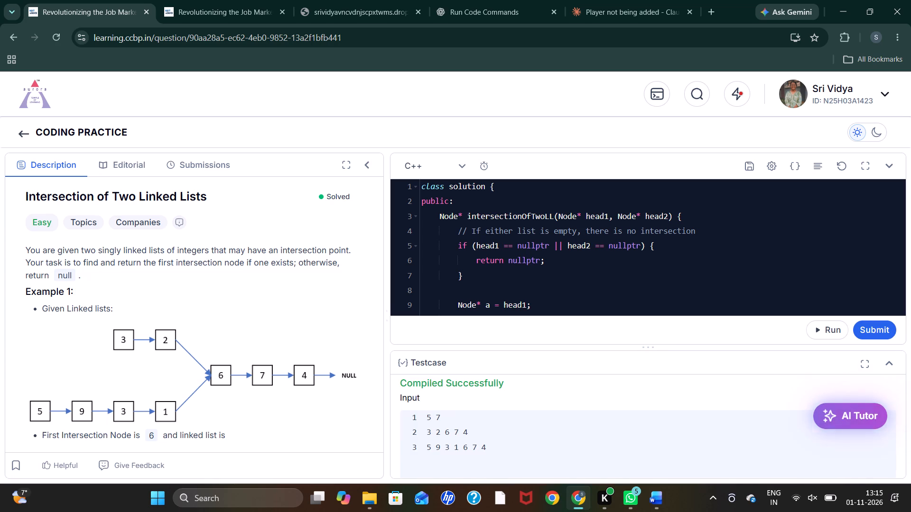
{"action": "scroll", "coordinate": [619, 431], "scroll_direction": "down", "scroll_amount": 3}
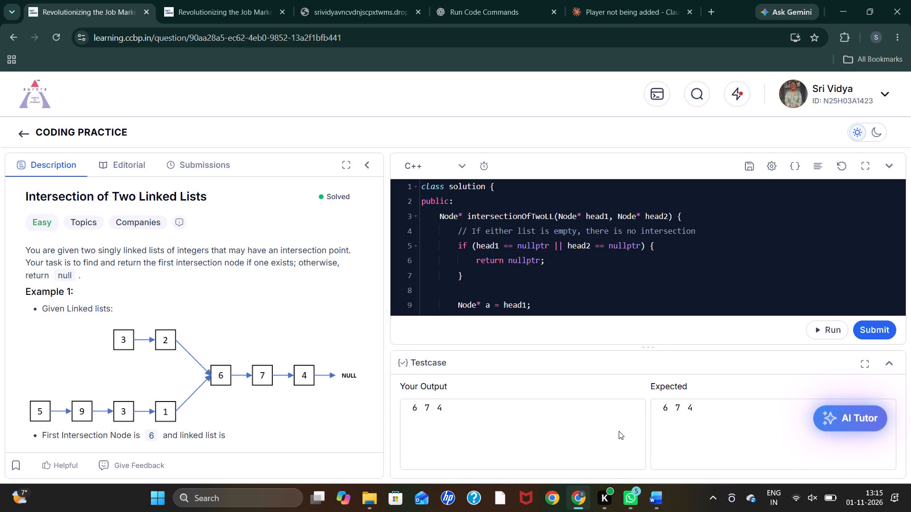
Capture the Intersection of Two Linked Lists page with its output and paste the screenshot on an unnumbered line below item 1 in Word.
{"action": "key", "text": "Print"}
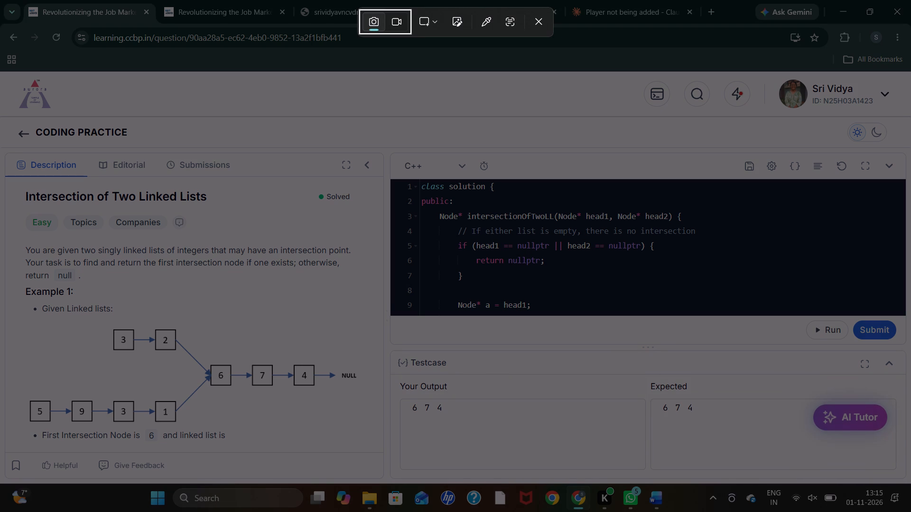
{"action": "left_click_drag", "start_coordinate": [0, 70], "coordinate": [606, 475]}
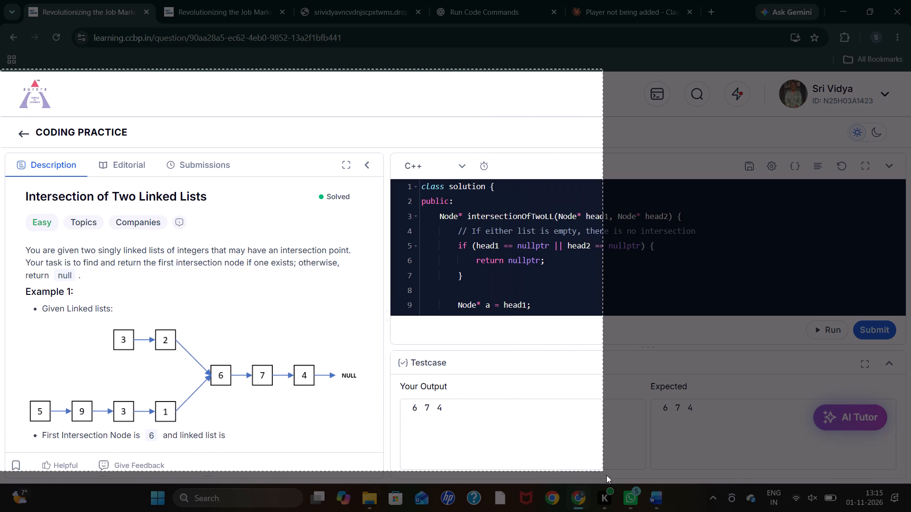
{"action": "left_click_drag", "start_coordinate": [606, 475], "coordinate": [770, 484]}
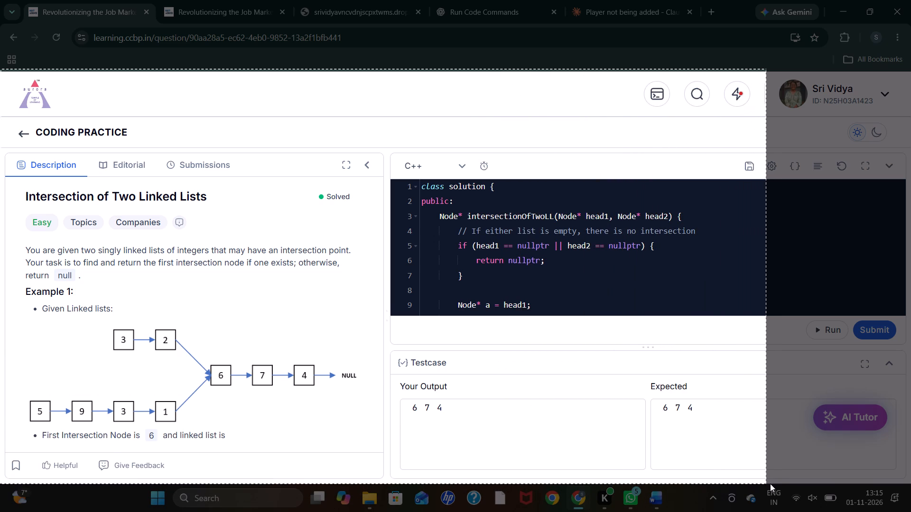
{"action": "left_click_drag", "start_coordinate": [770, 484], "coordinate": [910, 484]}
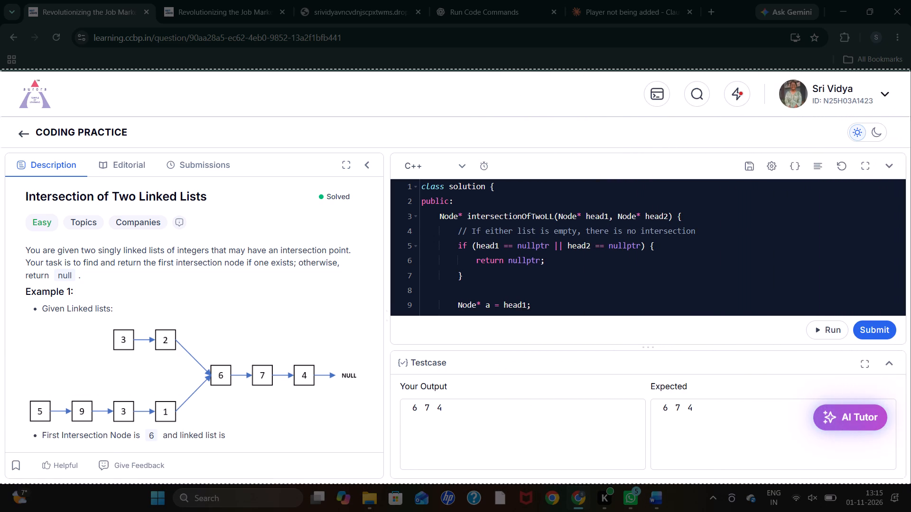
{"action": "left_click_drag", "start_coordinate": [910, 484], "coordinate": [910, 484]}
{"action": "left_click", "coordinate": [660, 460]}
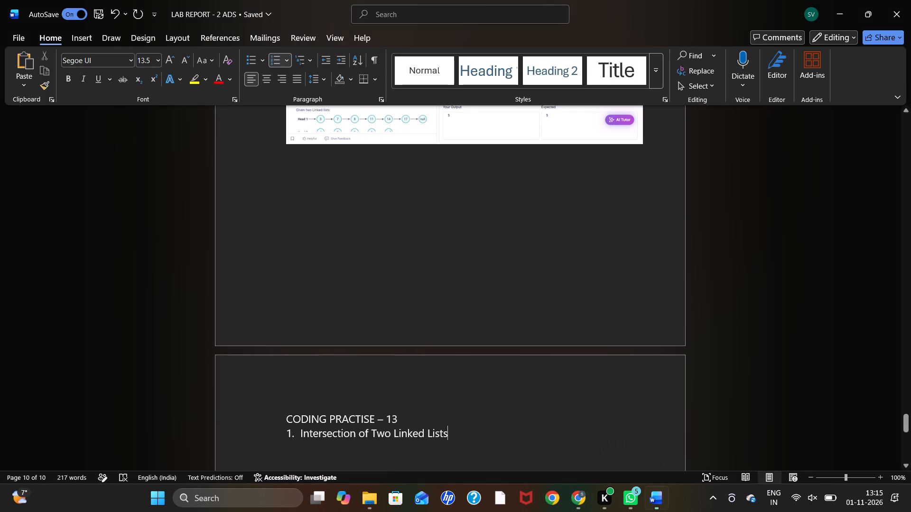
{"action": "key", "text": "Return"}
{"action": "key", "text": "BackSpace"}
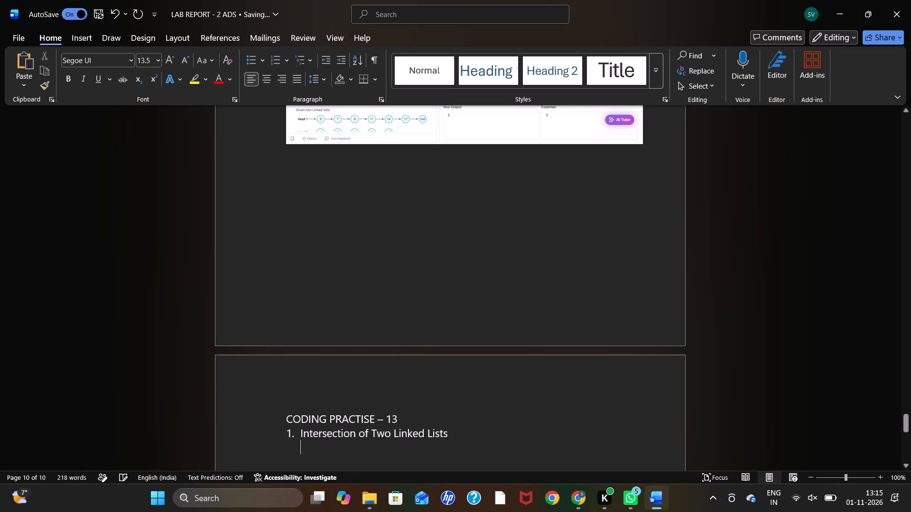
{"action": "key", "text": "BackSpace"}
{"action": "key", "text": "ctrl+v"}
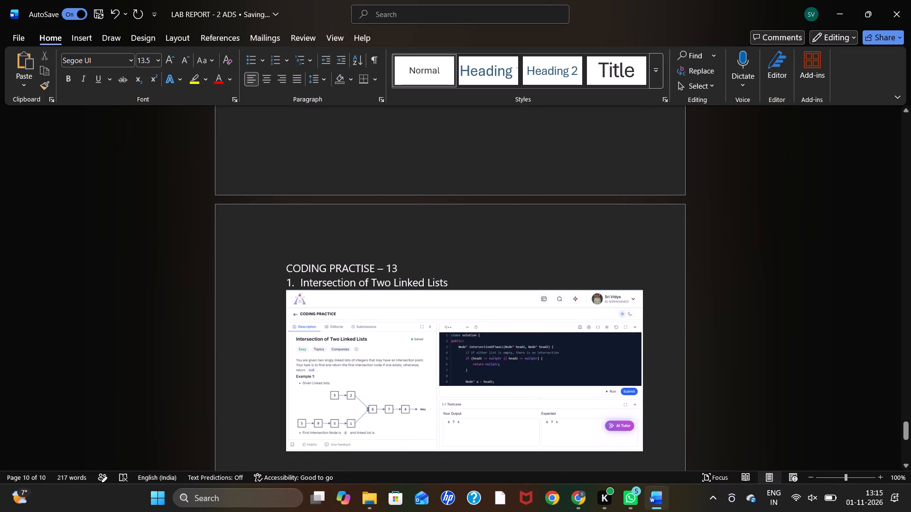
Add the heading CODING PRACTISE – 14 below the Intersection of Two Linked Lists screenshot and start a new line beneath it.
{"action": "key", "text": "Return"}
{"action": "key", "text": "Return"}
{"action": "type", "text": "CODING PRACTISE"}
{"action": "key", "text": "space"}
{"action": "type", "text": "- 14"}
{"action": "key", "text": "space"}
{"action": "key", "text": "Return"}
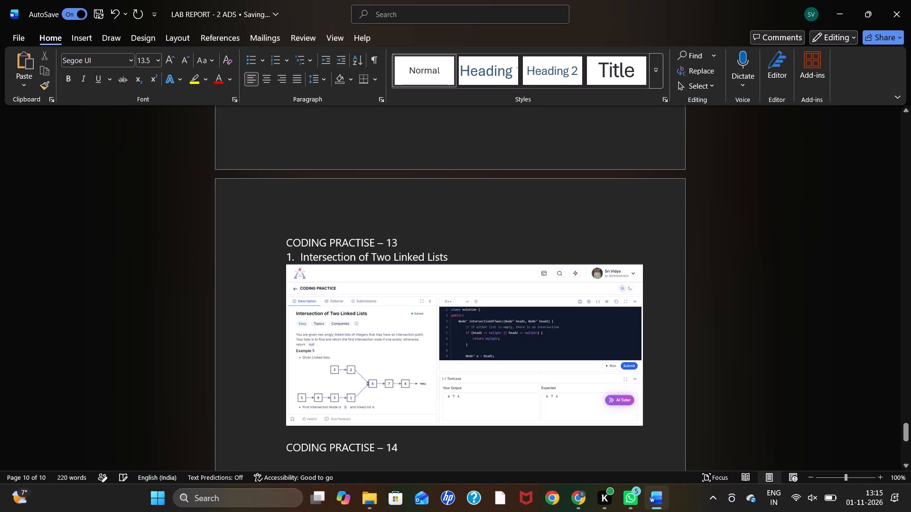
Copy the title Flatten a Linked List from the next Coding Practice in Chrome and add it in Word as item 1, followed by an unnumbered line.
{"action": "type", "text": "1."}
{"action": "key", "text": "space"}
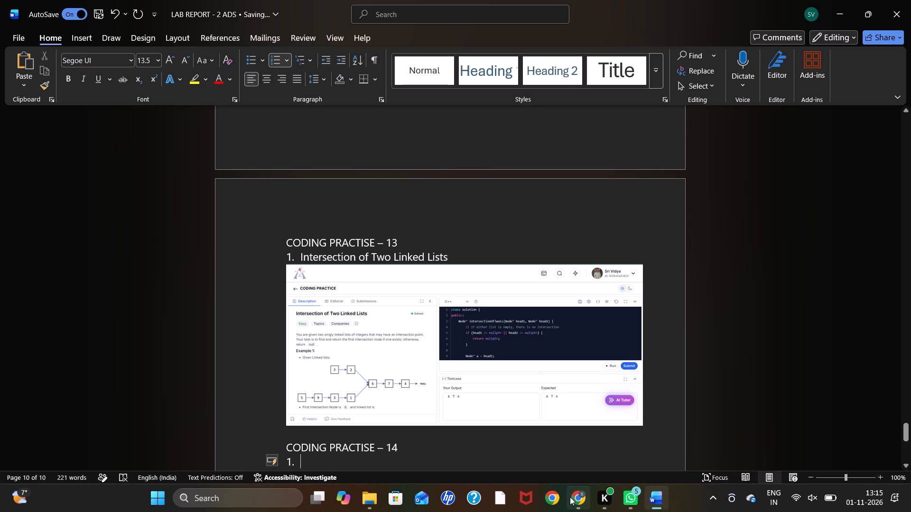
{"action": "left_click", "coordinate": [583, 450]}
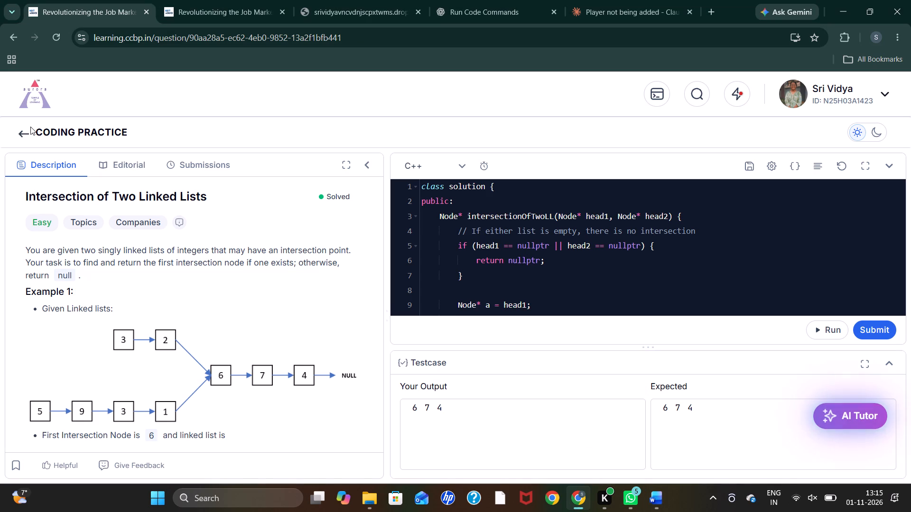
{"action": "left_click", "coordinate": [30, 127]}
{"action": "left_click", "coordinate": [26, 132]}
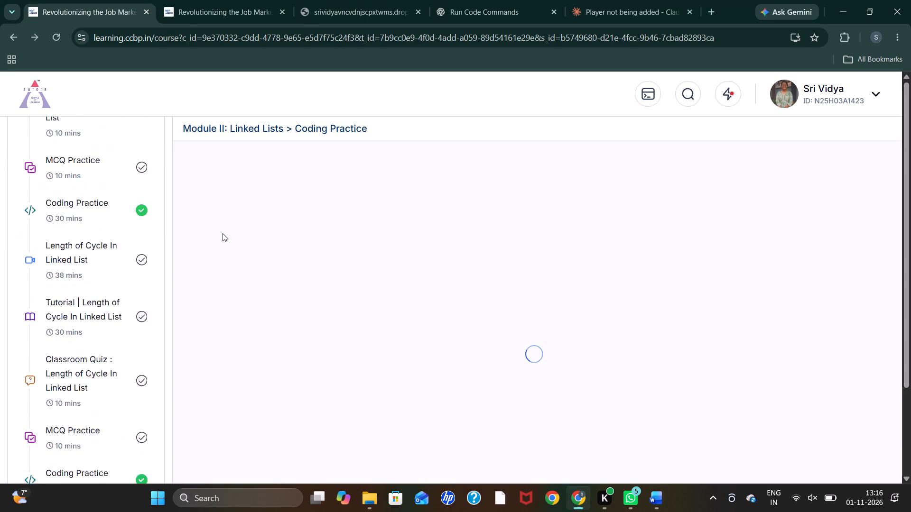
{"action": "scroll", "coordinate": [123, 300], "scroll_direction": "down", "scroll_amount": 3}
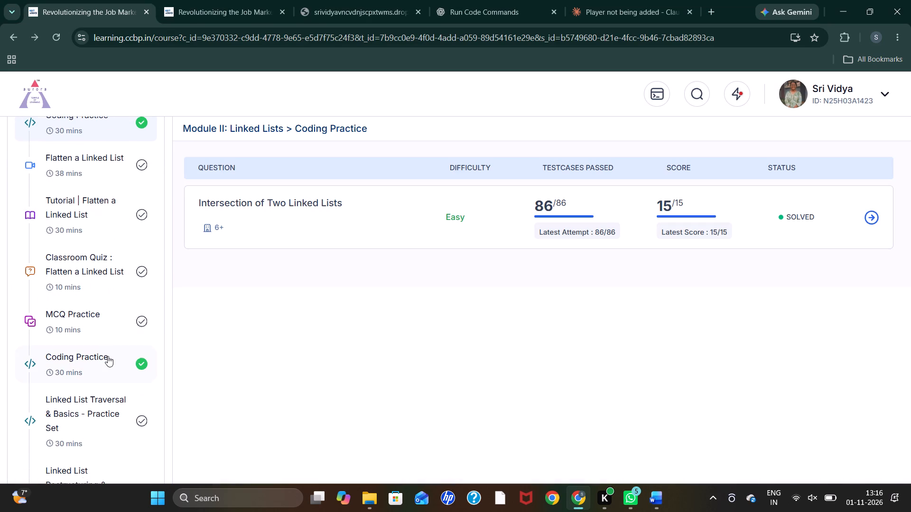
{"action": "left_click", "coordinate": [108, 356]}
{"action": "scroll", "coordinate": [108, 356], "scroll_direction": "down", "scroll_amount": 3}
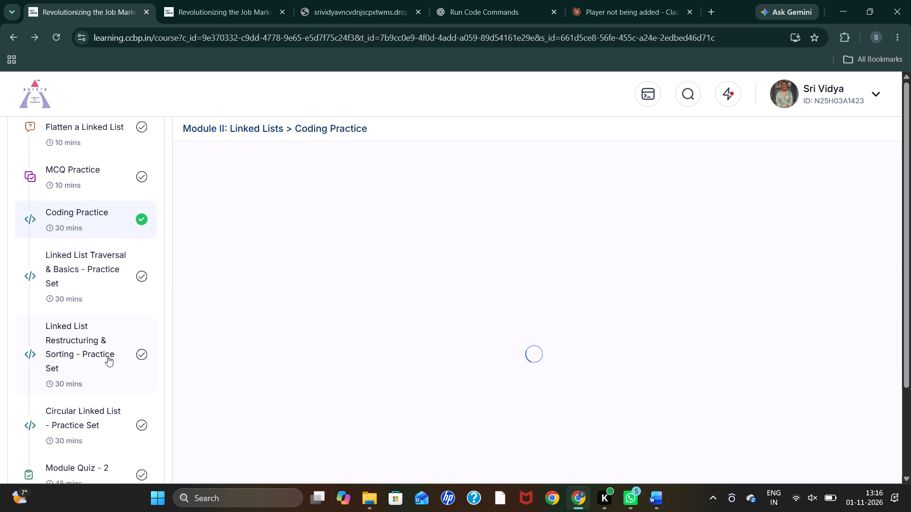
{"action": "scroll", "coordinate": [108, 356], "scroll_direction": "down", "scroll_amount": 1}
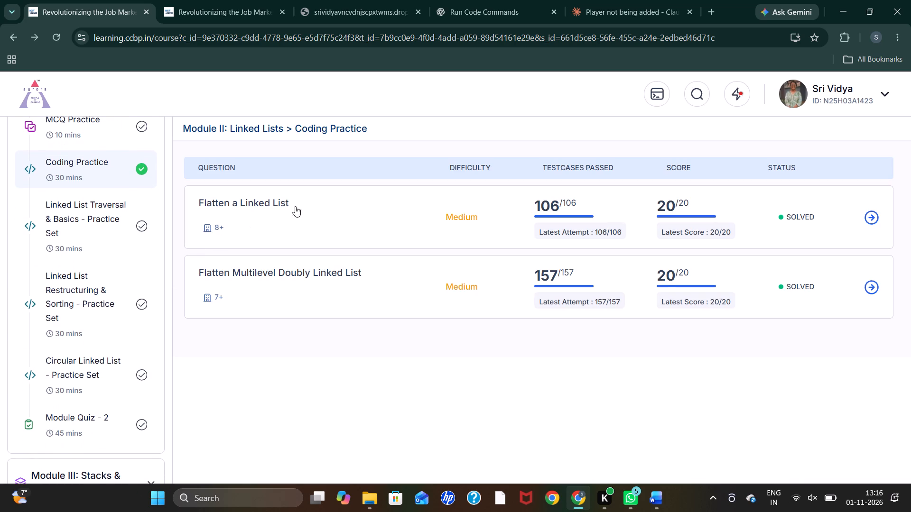
{"action": "left_click_drag", "start_coordinate": [297, 198], "coordinate": [198, 196]}
{"action": "key", "text": "ctrl+c"}
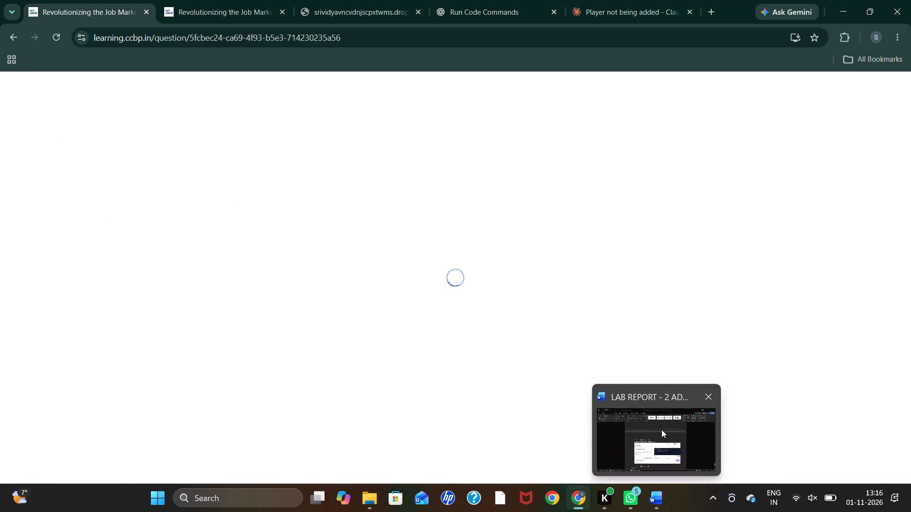
{"action": "left_click", "coordinate": [661, 430]}
{"action": "key", "text": "ctrl+v"}
{"action": "key", "text": "Return"}
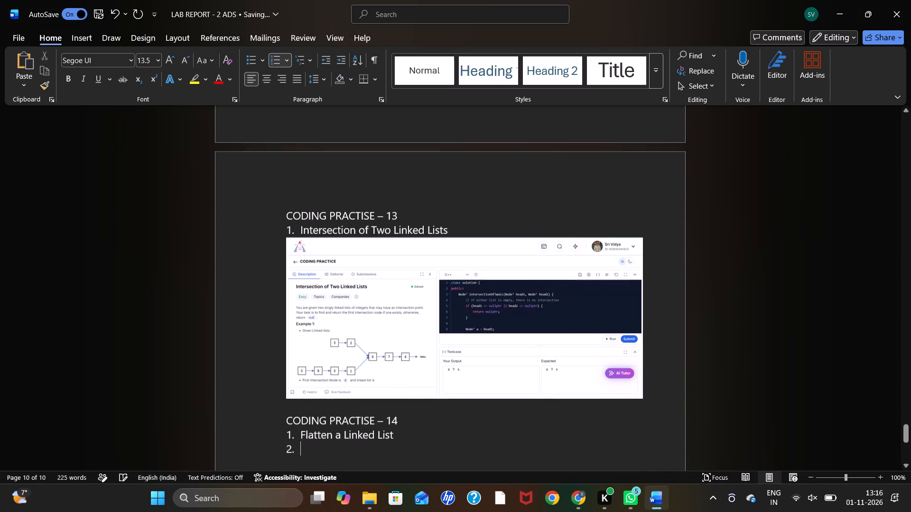
{"action": "key", "text": "BackSpace"}
{"action": "key", "text": "BackSpace"}
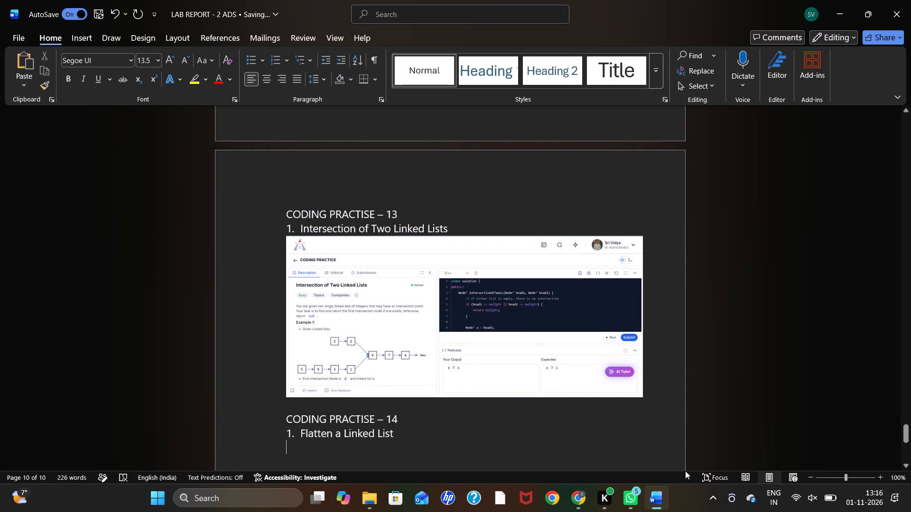
In Chrome, run the Flatten a Linked List solution and show its actual and expected outputs.
{"action": "left_click", "coordinate": [580, 454]}
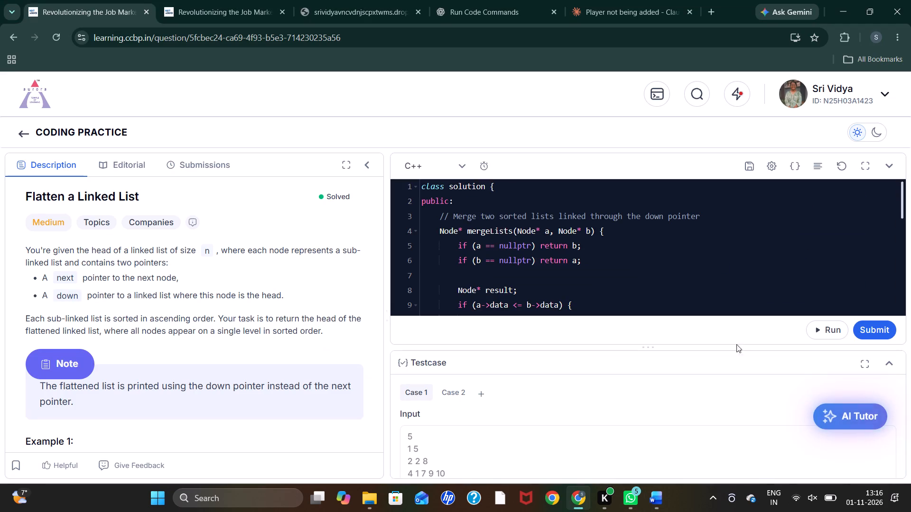
{"action": "left_click", "coordinate": [843, 336]}
{"action": "scroll", "coordinate": [687, 414], "scroll_direction": "down", "scroll_amount": 2}
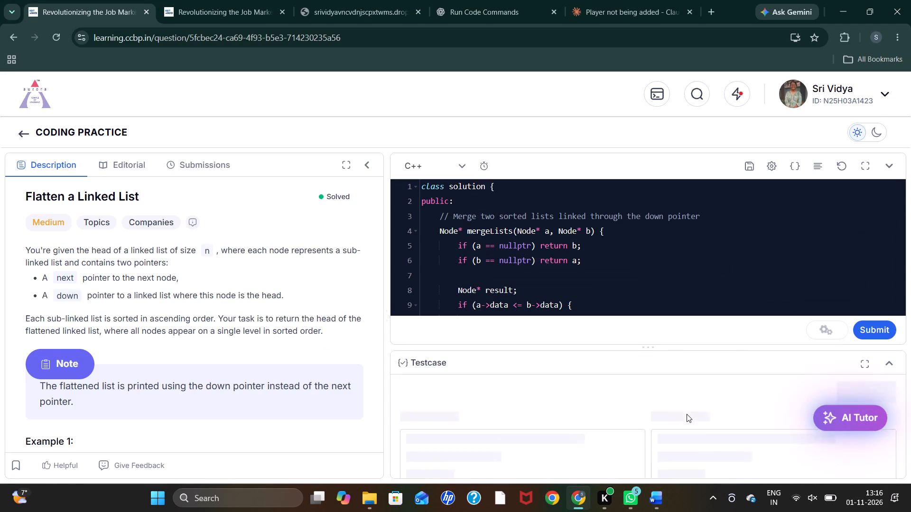
{"action": "scroll", "coordinate": [687, 414], "scroll_direction": "down", "scroll_amount": 2}
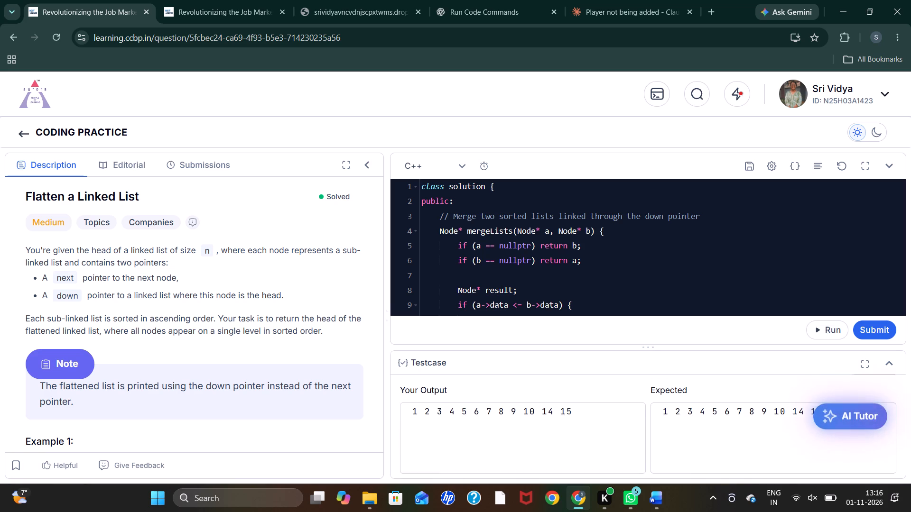
{"action": "scroll", "coordinate": [687, 414], "scroll_direction": "down", "scroll_amount": 1}
Capture the Flatten a Linked List page with its output and paste the screenshot below item 1 of CODING PRACTISE – 14 in Word.
{"action": "key", "text": "Print"}
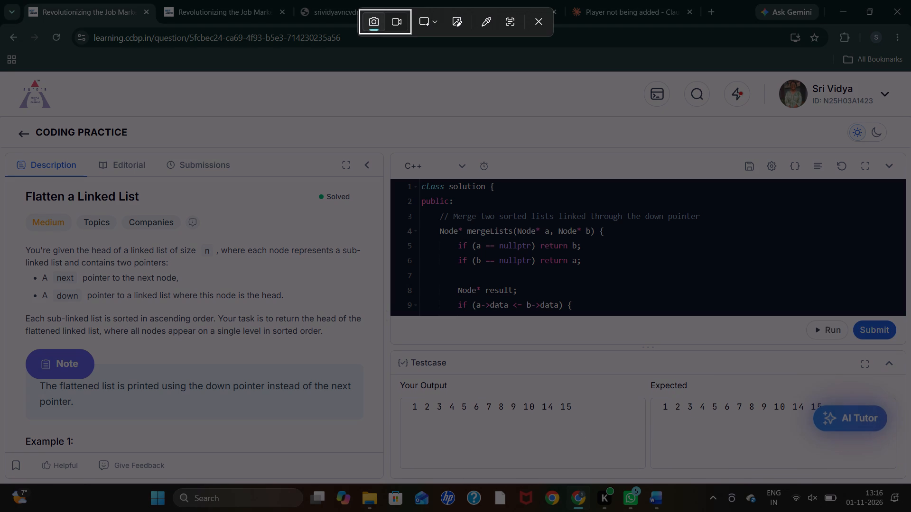
{"action": "left_click_drag", "start_coordinate": [0, 73], "coordinate": [687, 450]}
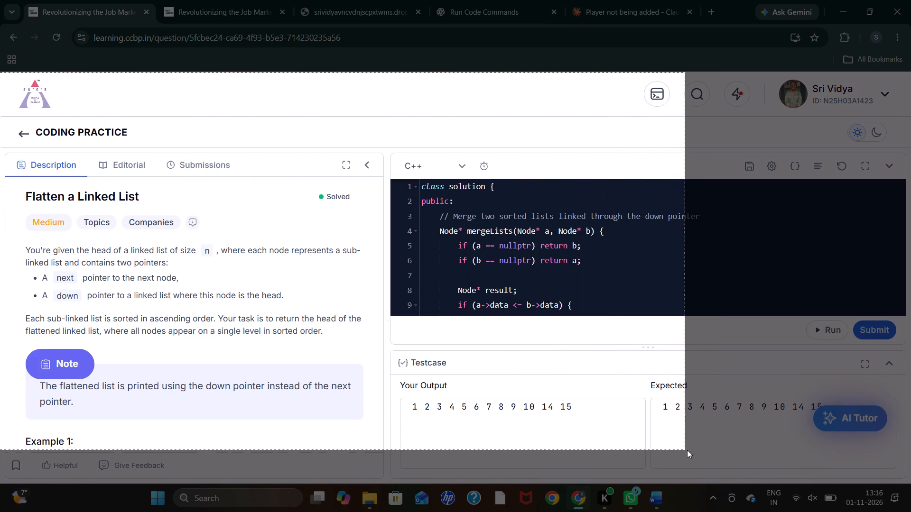
{"action": "left_click_drag", "start_coordinate": [687, 450], "coordinate": [857, 480]}
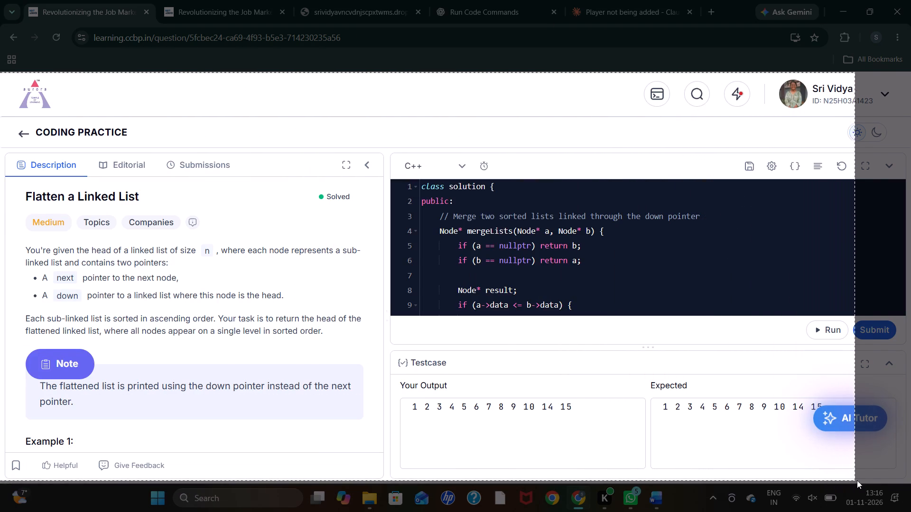
{"action": "left_click_drag", "start_coordinate": [857, 480], "coordinate": [910, 482]}
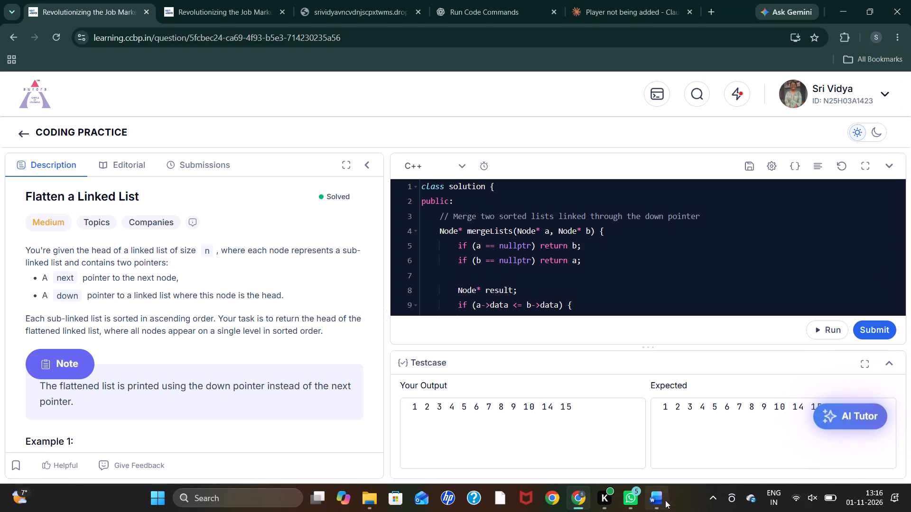
{"action": "left_click", "coordinate": [659, 458]}
{"action": "key", "text": "ctrl+v"}
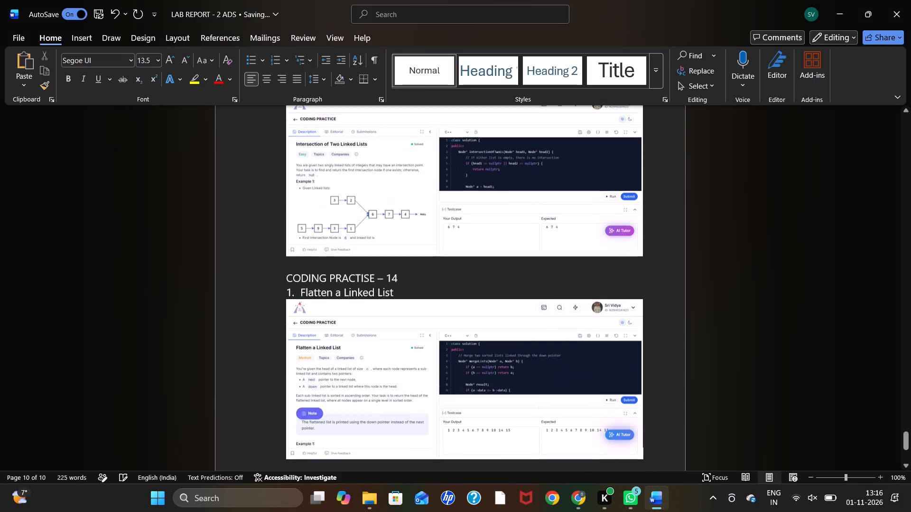
Review the whole lab report from the cover page through the CODING PRACTISE – 14 section, checking the headings, questions and screenshots.
{"action": "scroll", "coordinate": [585, 259], "scroll_direction": "up", "scroll_amount": 9}
{"action": "scroll", "coordinate": [585, 259], "scroll_direction": "up", "scroll_amount": 18}
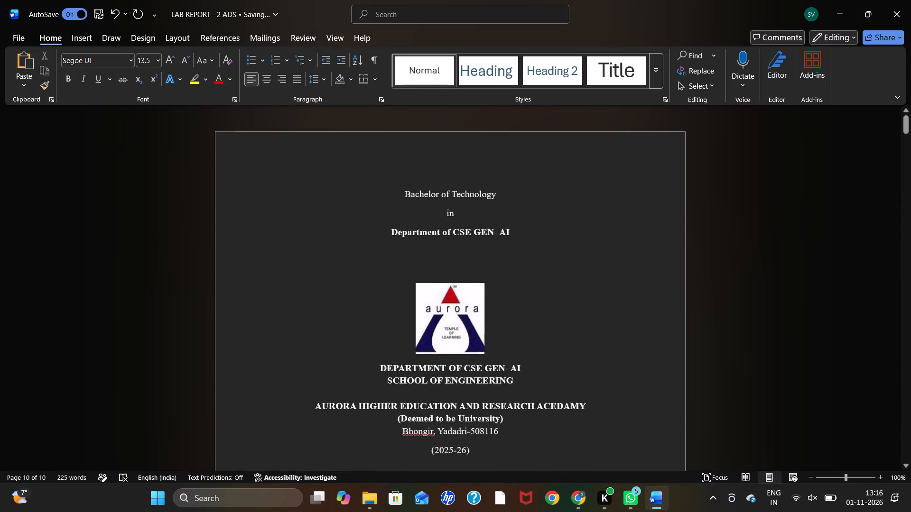
{"action": "scroll", "coordinate": [585, 259], "scroll_direction": "up", "scroll_amount": 2}
{"action": "scroll", "coordinate": [585, 259], "scroll_direction": "down", "scroll_amount": 8}
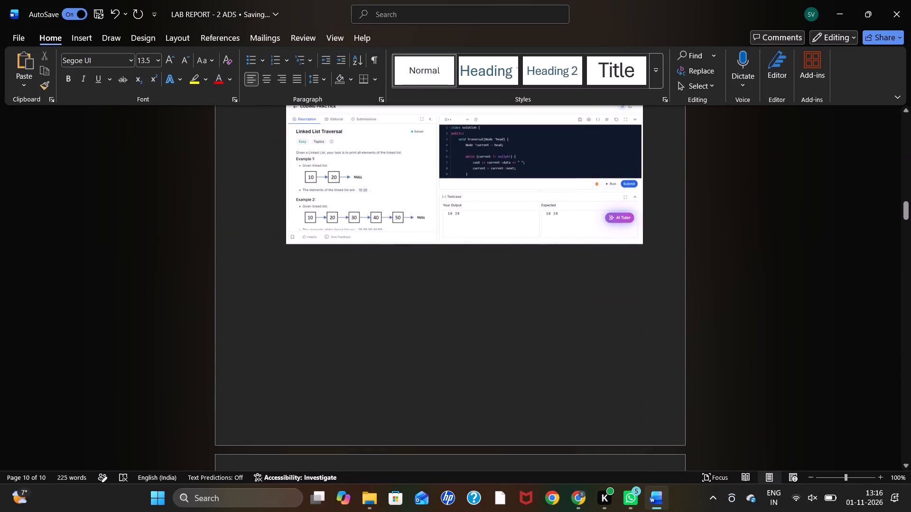
{"action": "scroll", "coordinate": [585, 259], "scroll_direction": "down", "scroll_amount": 5}
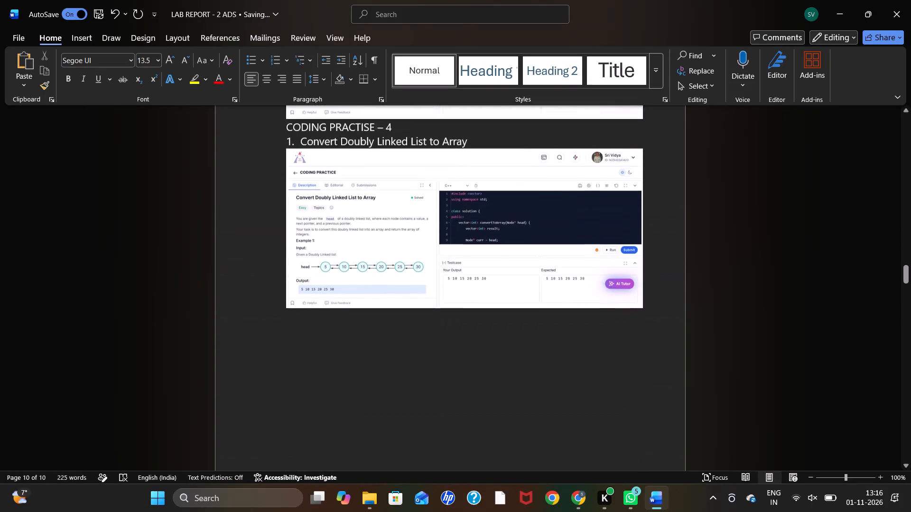
{"action": "scroll", "coordinate": [585, 259], "scroll_direction": "down", "scroll_amount": 7}
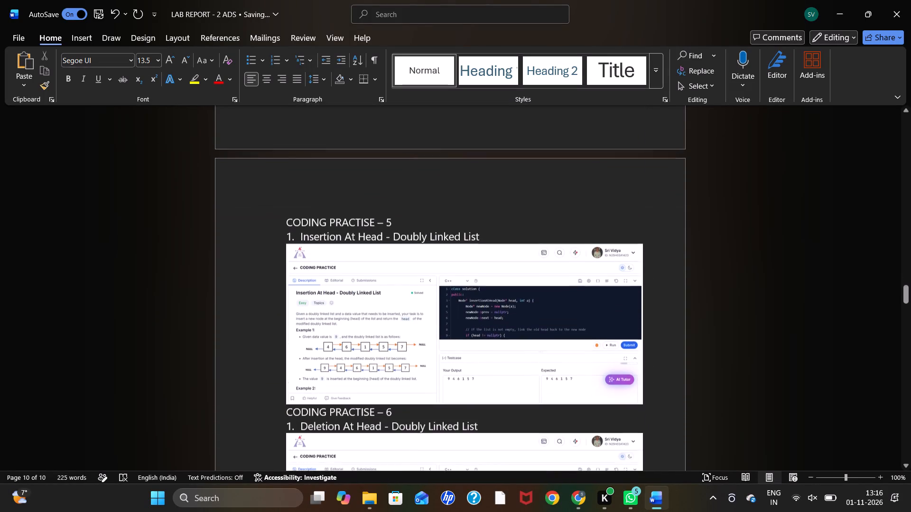
{"action": "scroll", "coordinate": [585, 259], "scroll_direction": "down", "scroll_amount": 3}
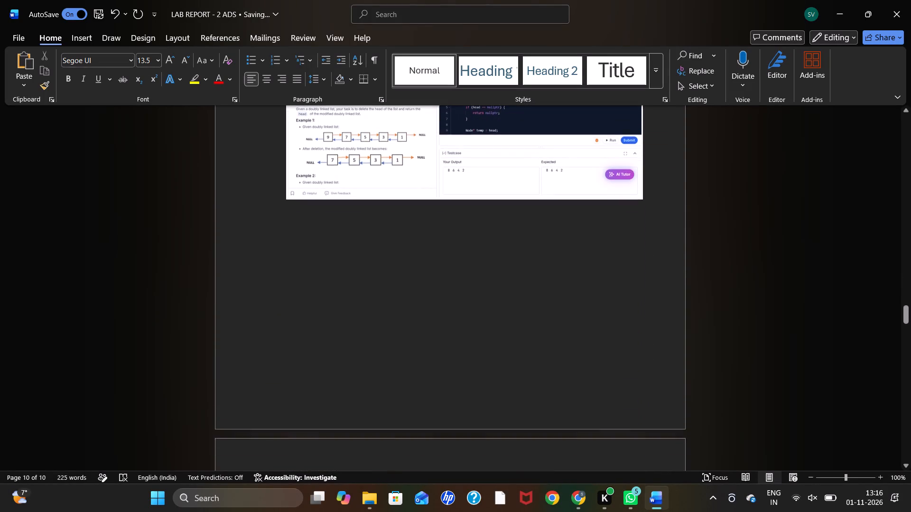
{"action": "scroll", "coordinate": [585, 259], "scroll_direction": "down", "scroll_amount": 4}
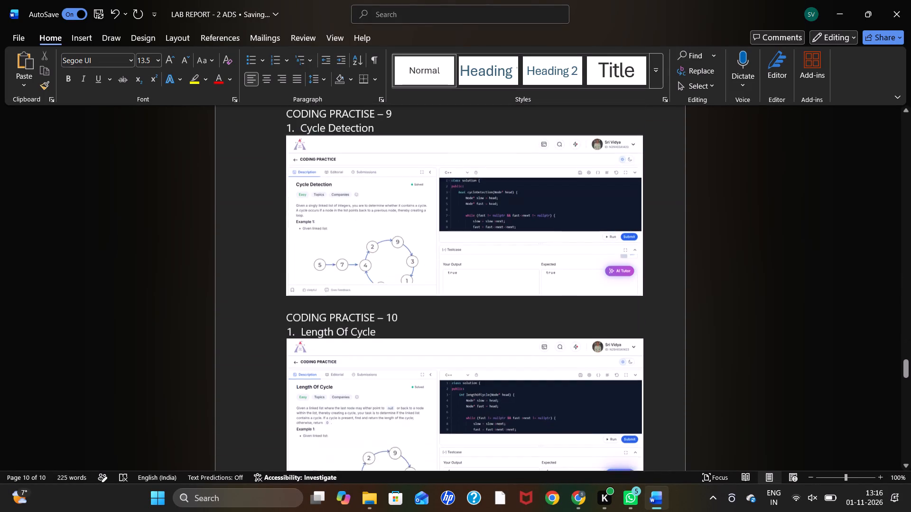
{"action": "scroll", "coordinate": [566, 286], "scroll_direction": "down", "scroll_amount": 4}
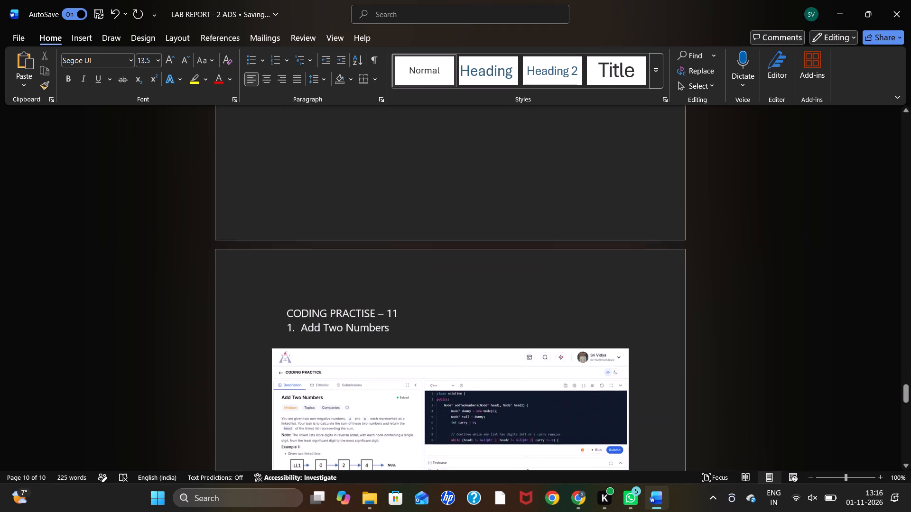
{"action": "scroll", "coordinate": [566, 286], "scroll_direction": "down", "scroll_amount": 2}
{"action": "scroll", "coordinate": [544, 326], "scroll_direction": "down", "scroll_amount": 2}
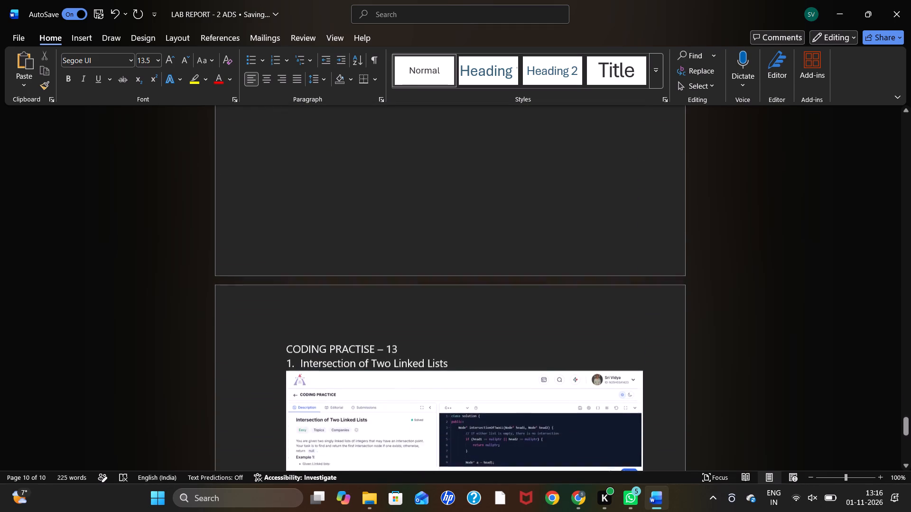
{"action": "scroll", "coordinate": [544, 326], "scroll_direction": "down", "scroll_amount": 5}
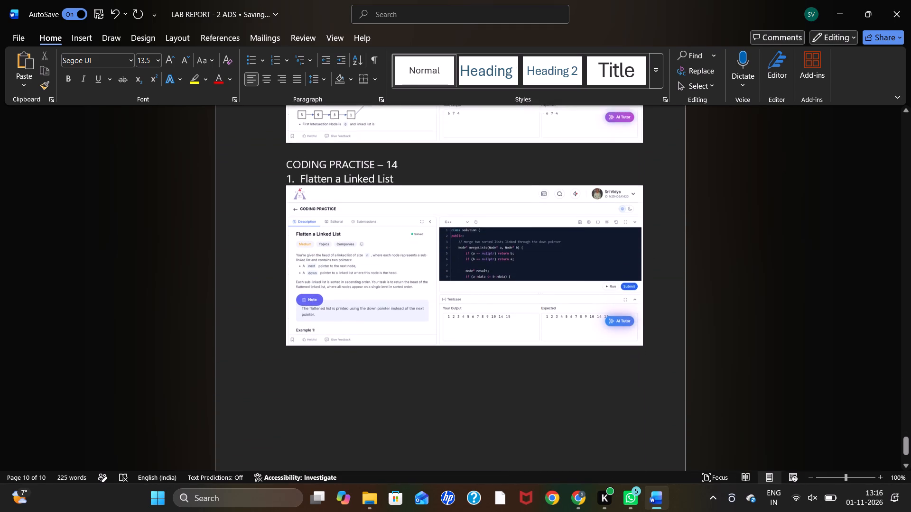
{"action": "scroll", "coordinate": [544, 326], "scroll_direction": "down", "scroll_amount": 3}
{"action": "scroll", "coordinate": [544, 326], "scroll_direction": "up", "scroll_amount": 20}
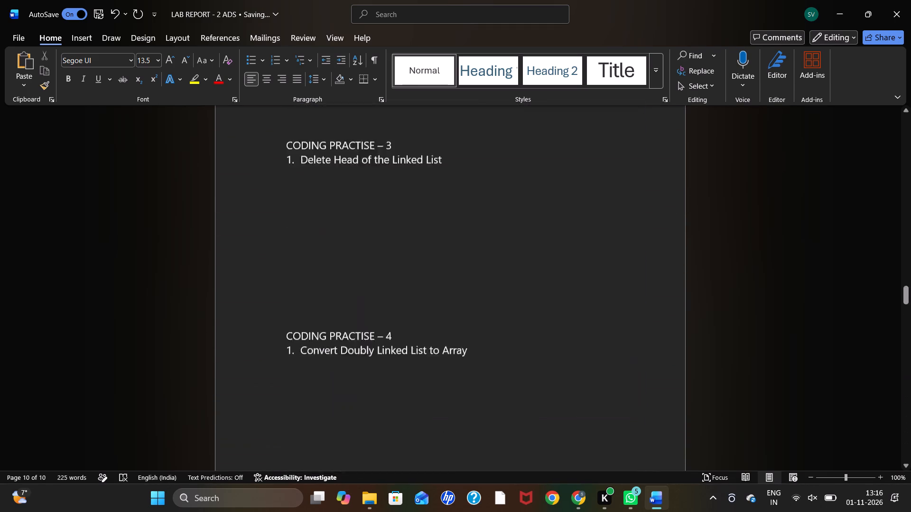
{"action": "scroll", "coordinate": [544, 326], "scroll_direction": "up", "scroll_amount": 7}
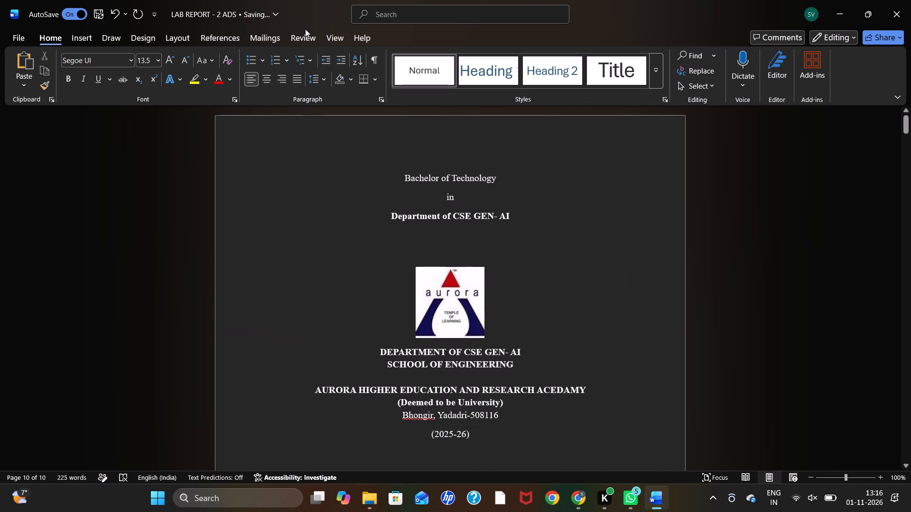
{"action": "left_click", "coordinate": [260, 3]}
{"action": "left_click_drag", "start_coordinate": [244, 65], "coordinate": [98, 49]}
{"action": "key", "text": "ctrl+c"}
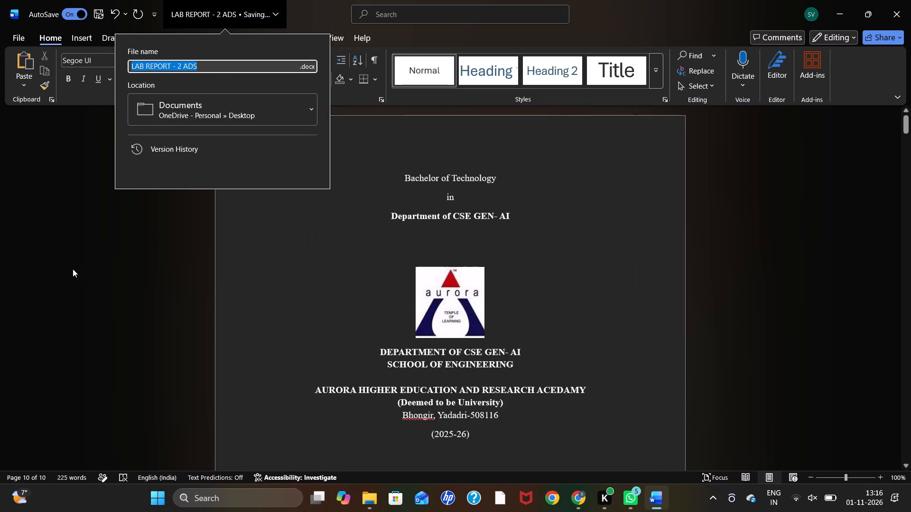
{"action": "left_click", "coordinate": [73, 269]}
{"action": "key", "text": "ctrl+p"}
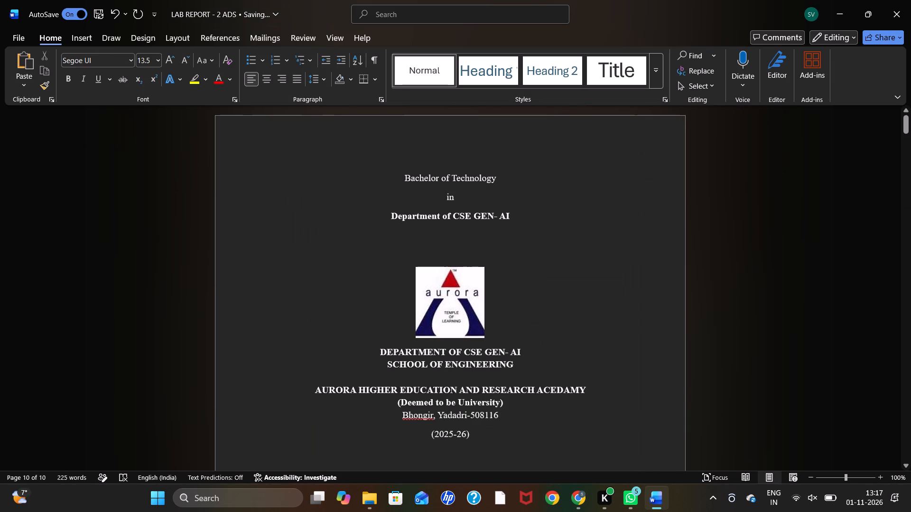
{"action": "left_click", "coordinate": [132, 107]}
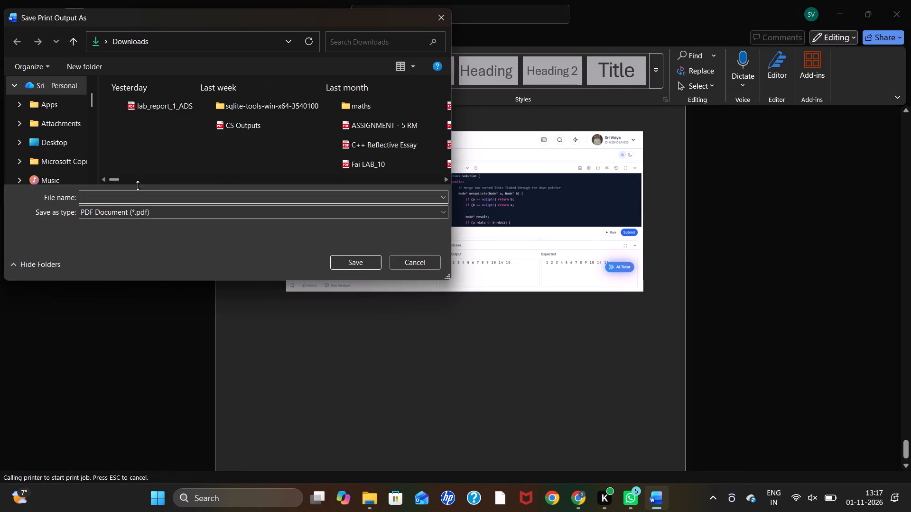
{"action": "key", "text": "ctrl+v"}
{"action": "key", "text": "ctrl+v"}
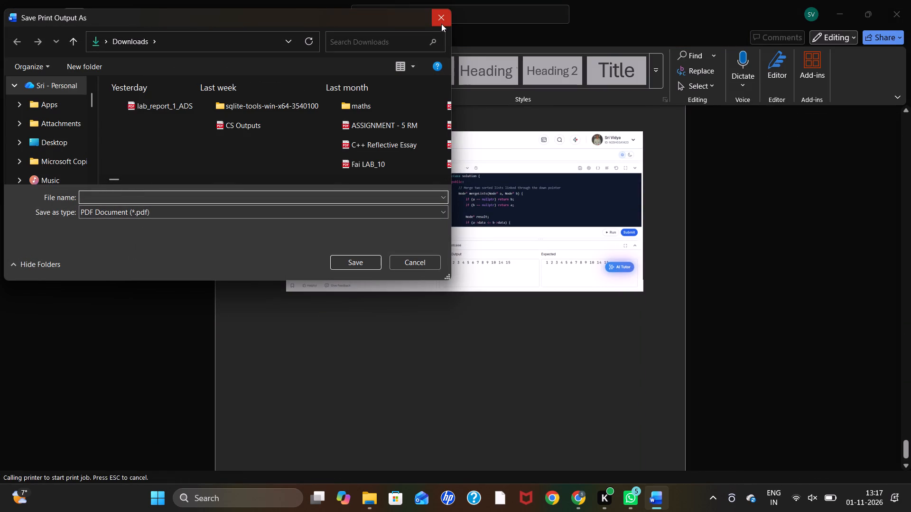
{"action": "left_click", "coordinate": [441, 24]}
Copy the document's file name, LAB REPORT - 2 ADS, without changing it.
{"action": "left_click", "coordinate": [251, 4]}
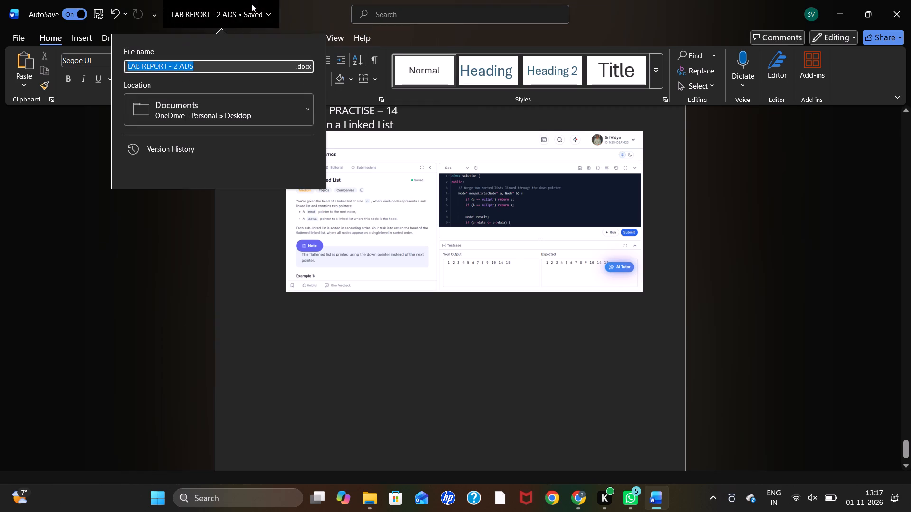
{"action": "left_click", "coordinate": [209, 62]}
{"action": "left_click_drag", "start_coordinate": [209, 62], "coordinate": [101, 73]}
{"action": "key", "text": "ctrl+c"}
{"action": "left_click", "coordinate": [96, 171]}
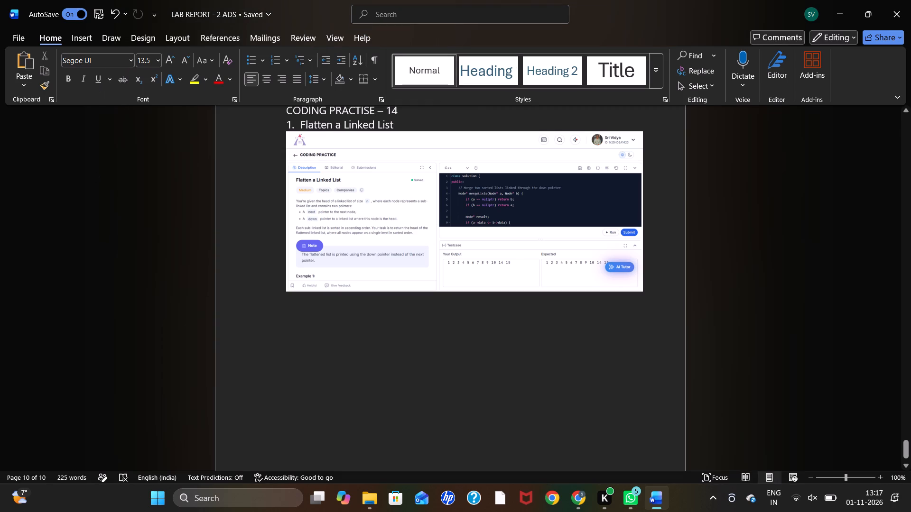
Print the whole report with Microsoft Print to PDF, saving it in Downloads as LAB REPORT - 2 ADS.
{"action": "key", "text": "ctrl+p"}
{"action": "left_click", "coordinate": [143, 83]}
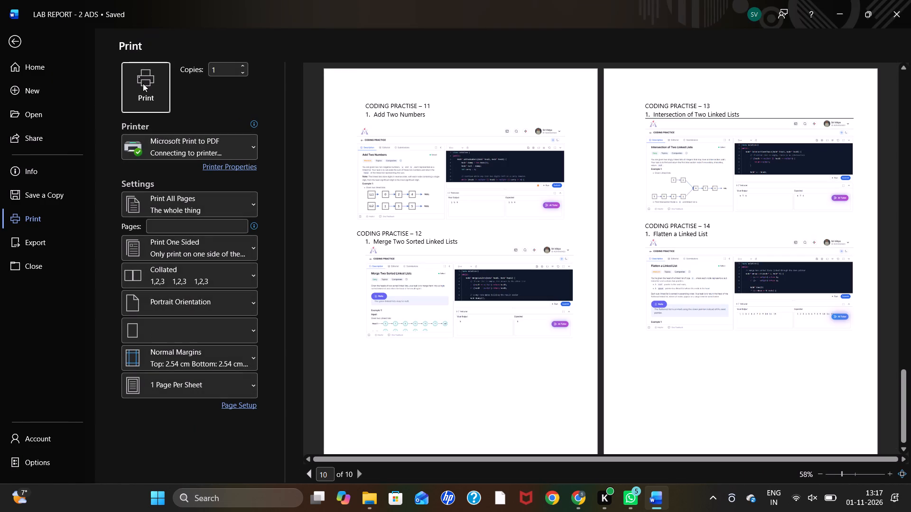
{"action": "key", "text": "ctrl+v"}
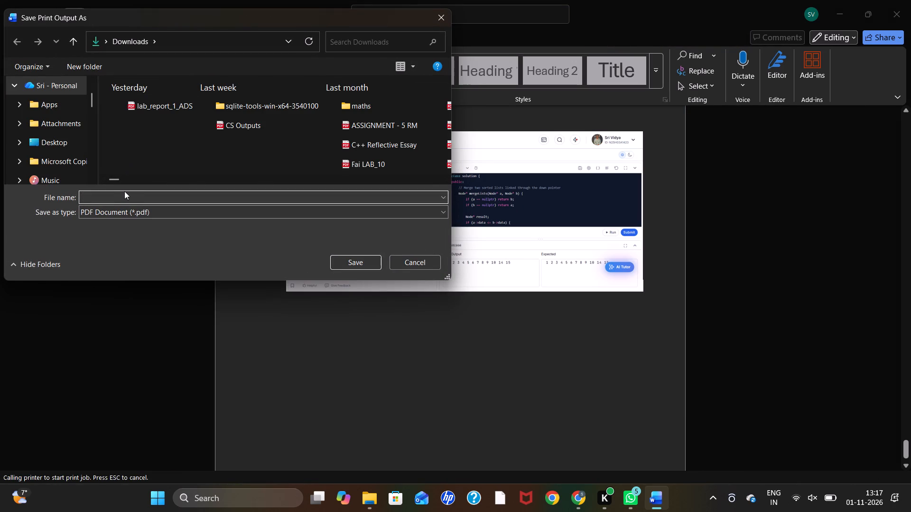
{"action": "key", "text": "ctrl+v"}
{"action": "type", "text": "LAB REP"}
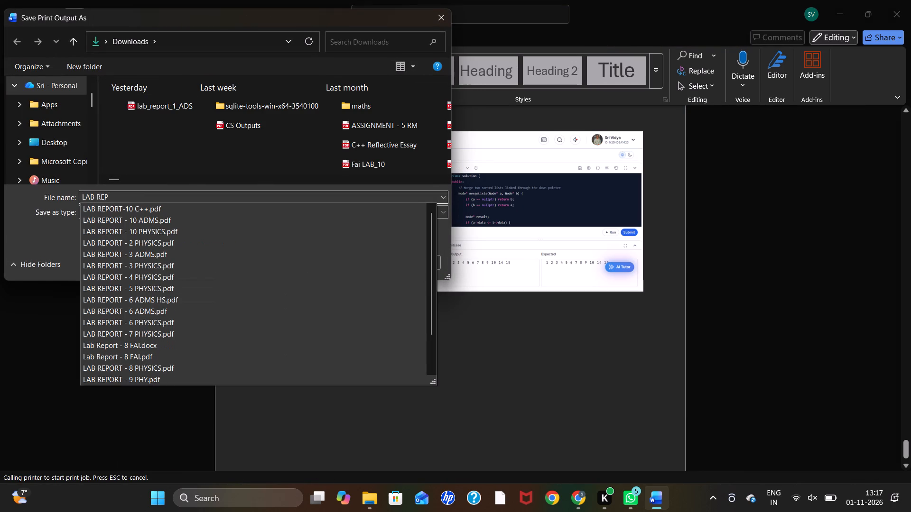
{"action": "type", "text": "OET"}
{"action": "key", "text": "space"}
{"action": "key", "text": "BackSpace"}
{"action": "key", "text": "BackSpace"}
{"action": "key", "text": "BackSpace"}
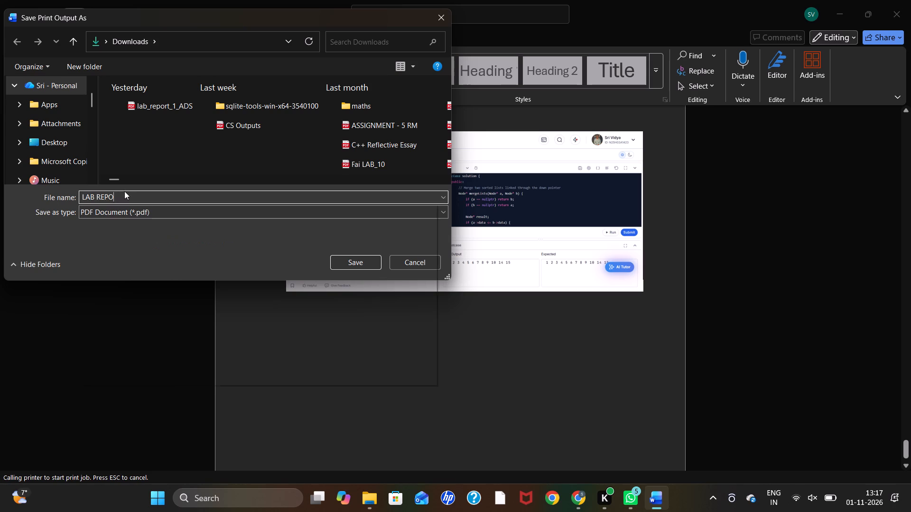
{"action": "type", "text": "RT - 2"}
{"action": "key", "text": "space"}
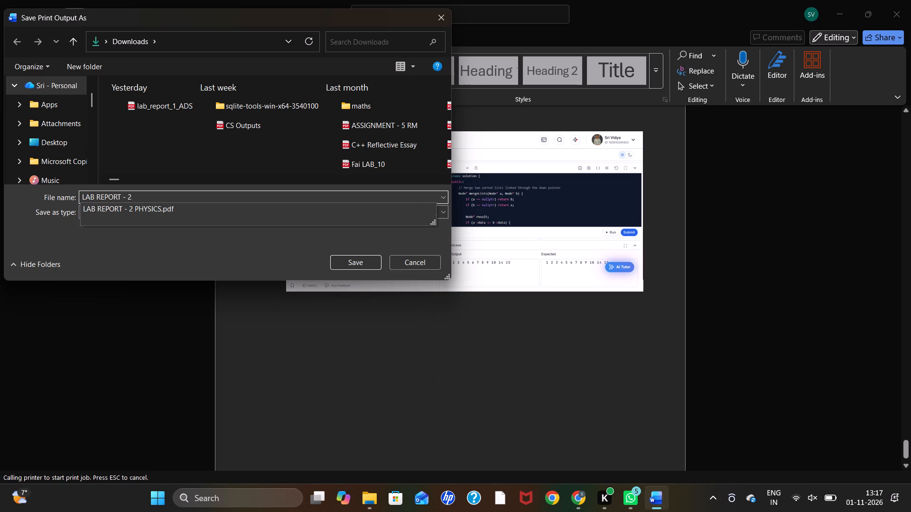
{"action": "type", "text": "ADS"}
{"action": "key", "text": "space"}
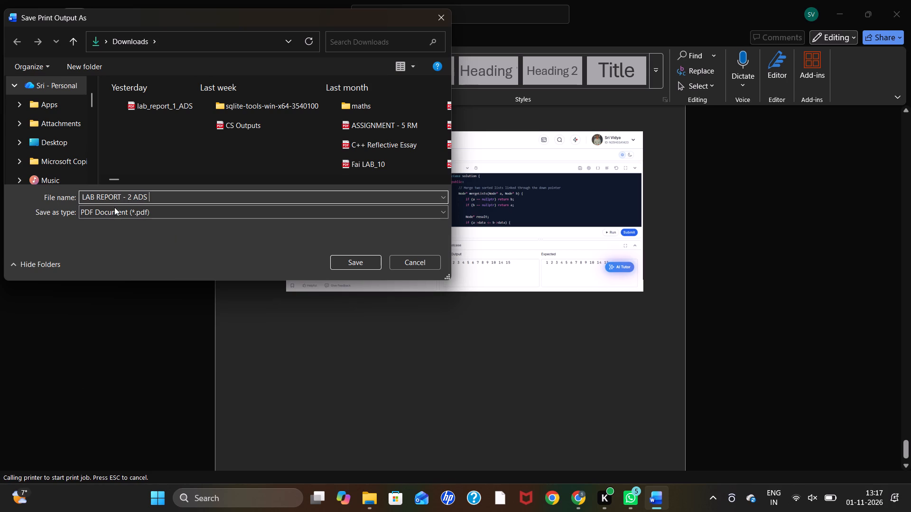
{"action": "left_click", "coordinate": [359, 265]}
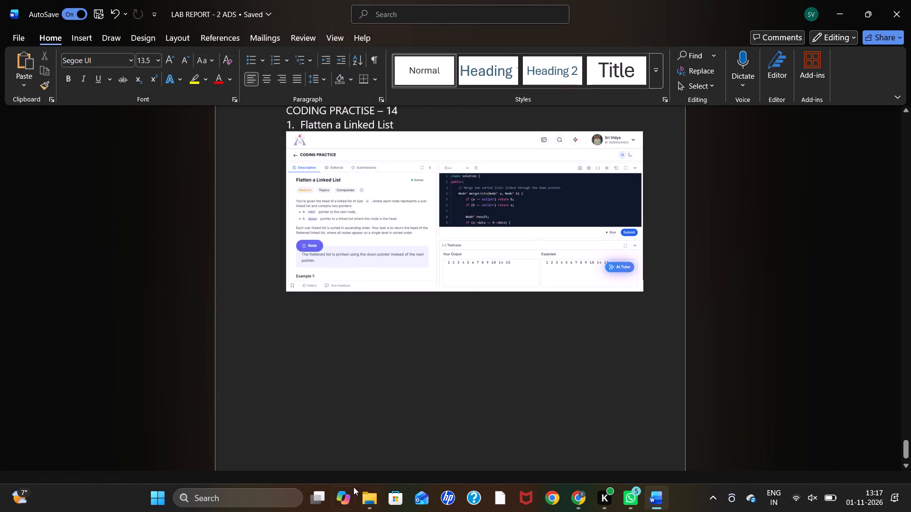
In File Explorer, check the Downloads folder for the LAB REPORT - 2 ADS PDF.
{"action": "left_click", "coordinate": [372, 451]}
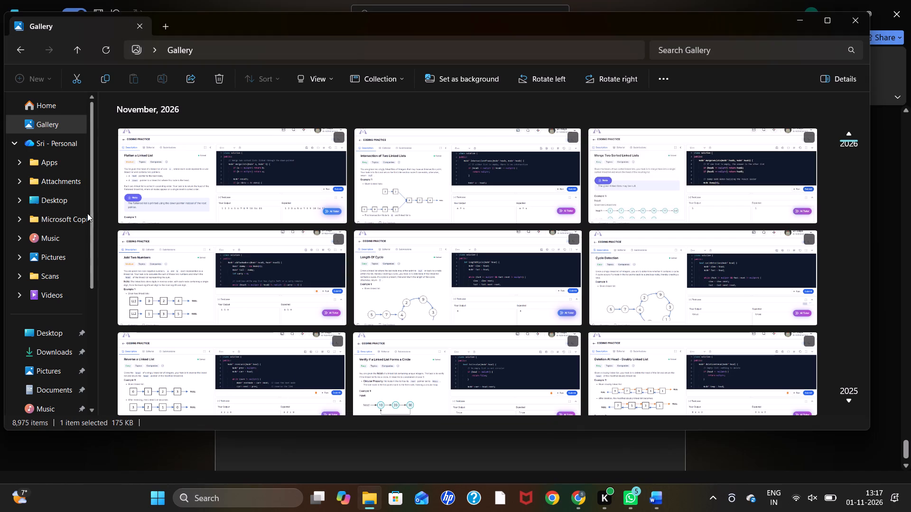
{"action": "left_click", "coordinate": [52, 343]}
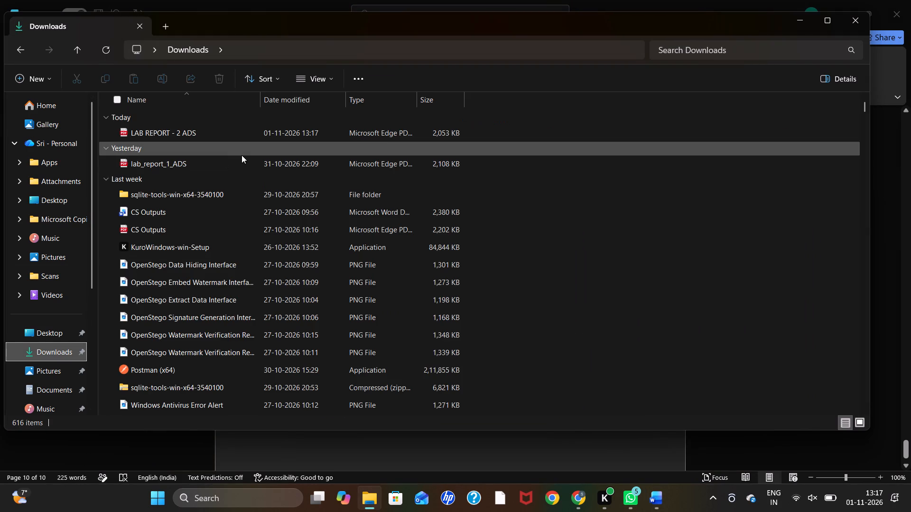
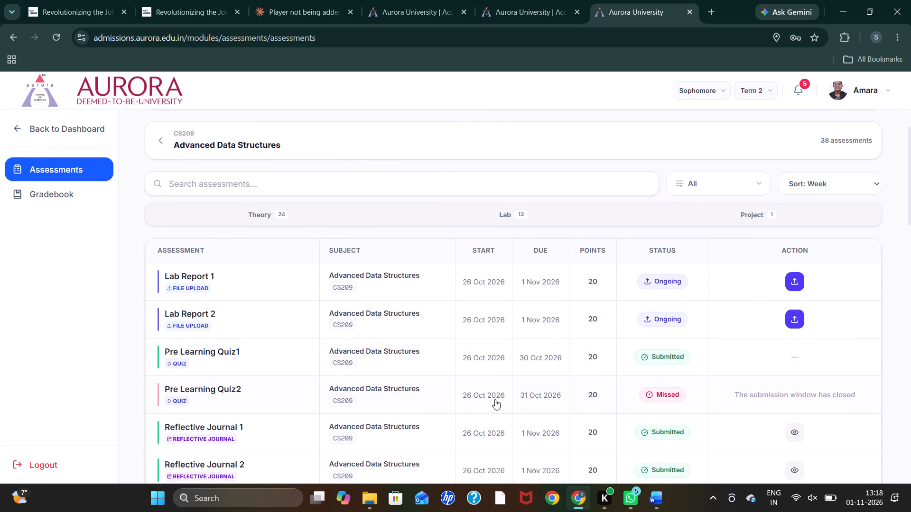
Upload the lab_report_1_ADS PDF from Downloads to the Advanced Data Structures assessment Lab Report 1.
{"action": "scroll", "coordinate": [495, 399], "scroll_direction": "down", "scroll_amount": 1}
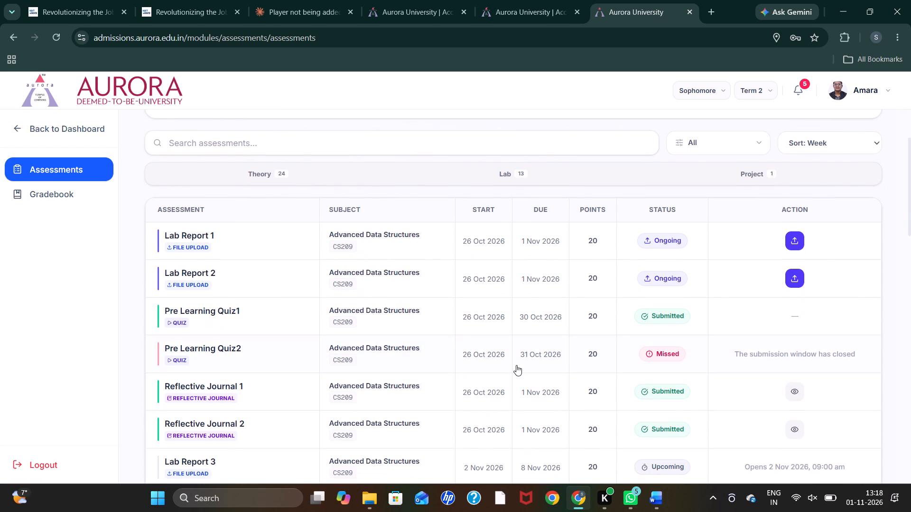
{"action": "scroll", "coordinate": [516, 365], "scroll_direction": "down", "scroll_amount": 2}
{"action": "scroll", "coordinate": [516, 365], "scroll_direction": "up", "scroll_amount": 3}
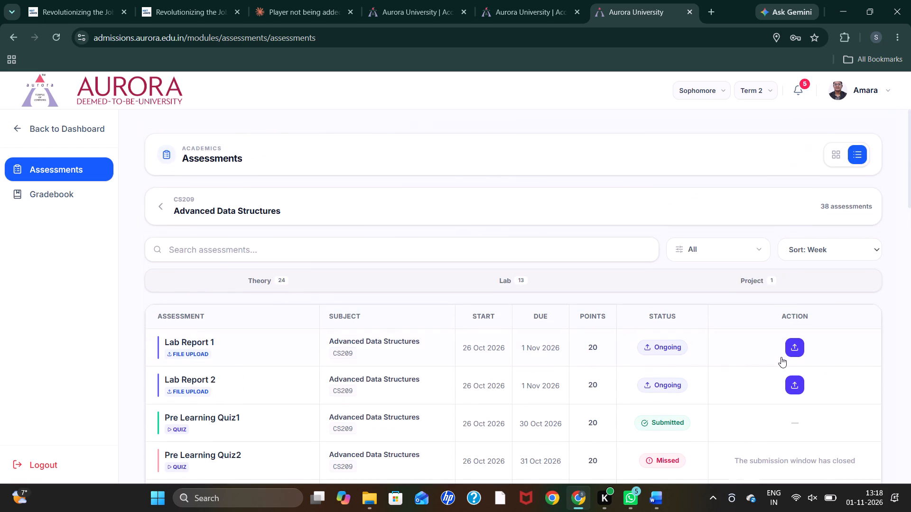
{"action": "left_click", "coordinate": [794, 350]}
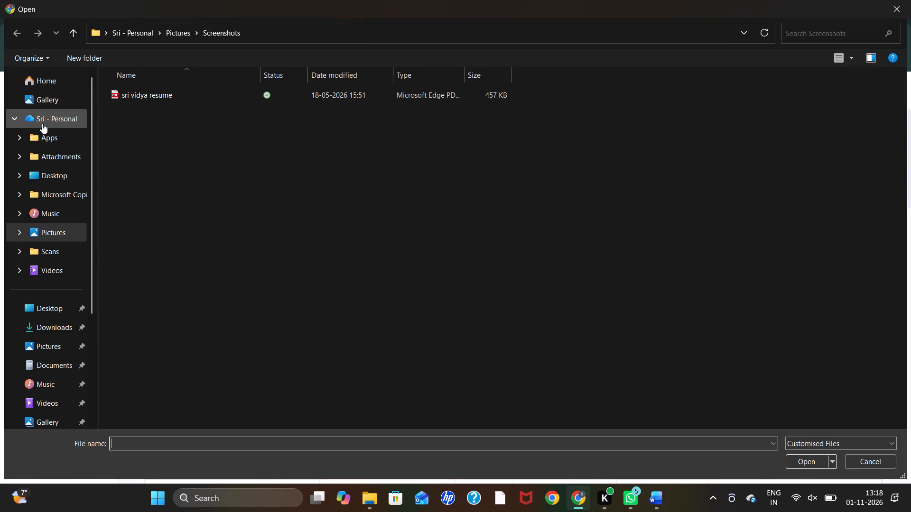
{"action": "left_click", "coordinate": [59, 336]}
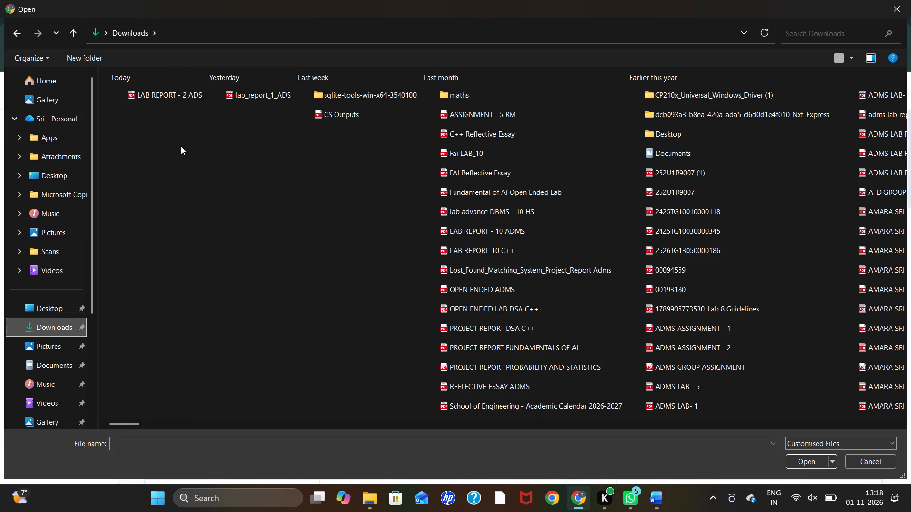
{"action": "double_click", "coordinate": [265, 94]}
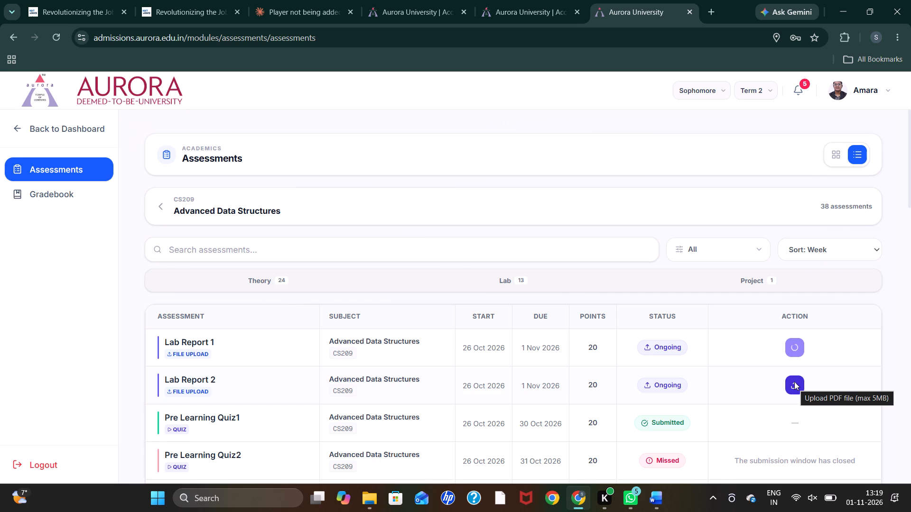
Upload the LAB REPORT - 2 ADS PDF from Downloads to the Advanced Data Structures assessment Lab Report 2.
{"action": "left_click", "coordinate": [794, 382]}
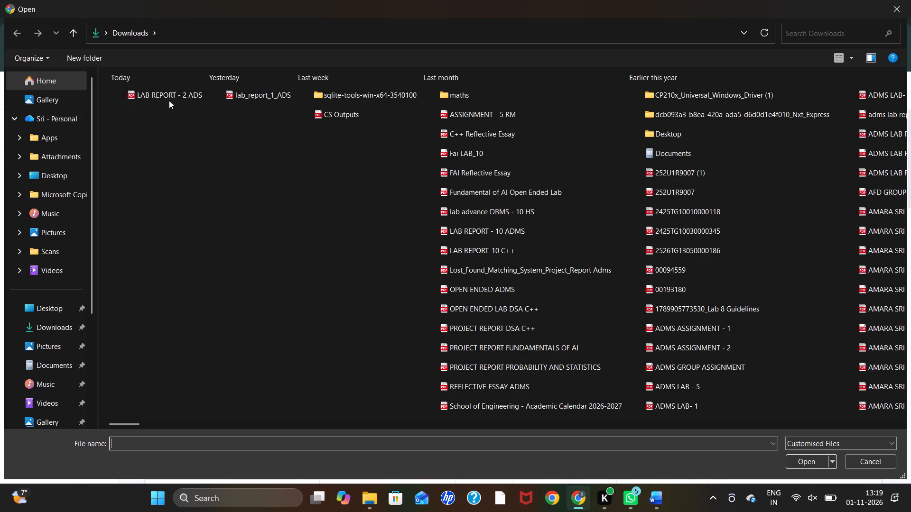
{"action": "double_click", "coordinate": [166, 98]}
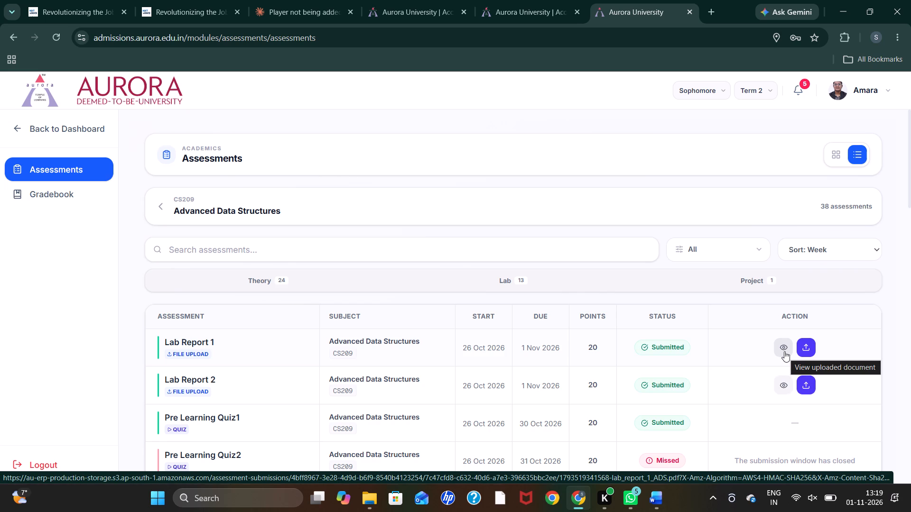
View the document submitted for Lab Report 1, look through its pages to the end, and close it.
{"action": "left_click", "coordinate": [784, 351]}
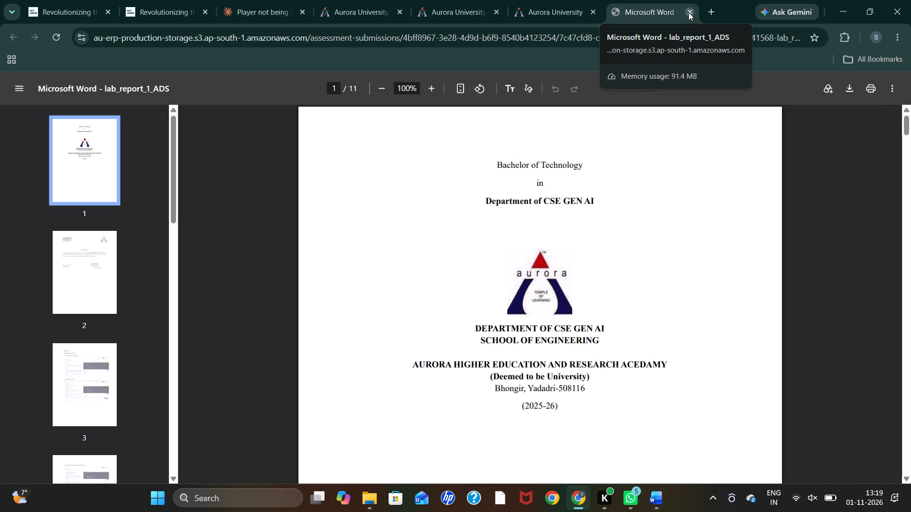
{"action": "scroll", "coordinate": [661, 398], "scroll_direction": "down", "scroll_amount": 10}
{"action": "scroll", "coordinate": [661, 398], "scroll_direction": "up", "scroll_amount": 1}
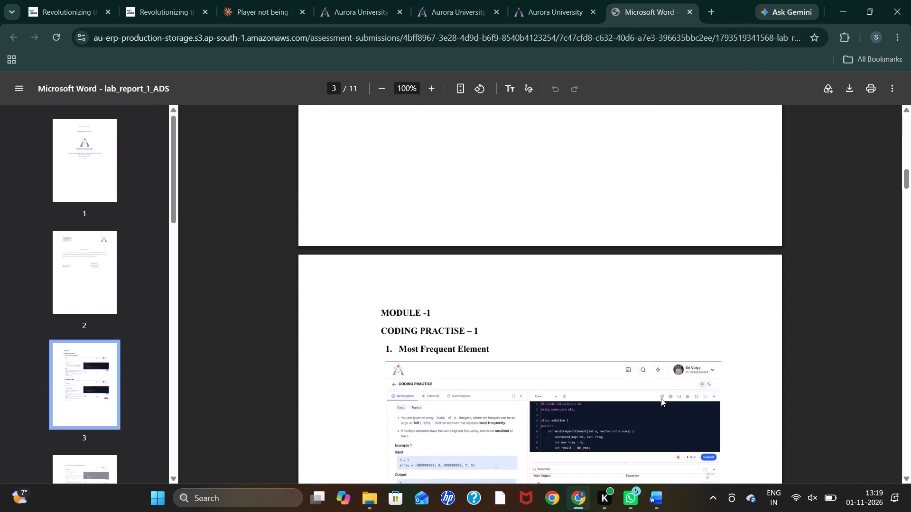
{"action": "scroll", "coordinate": [661, 398], "scroll_direction": "up", "scroll_amount": 1}
{"action": "scroll", "coordinate": [661, 398], "scroll_direction": "down", "scroll_amount": 8}
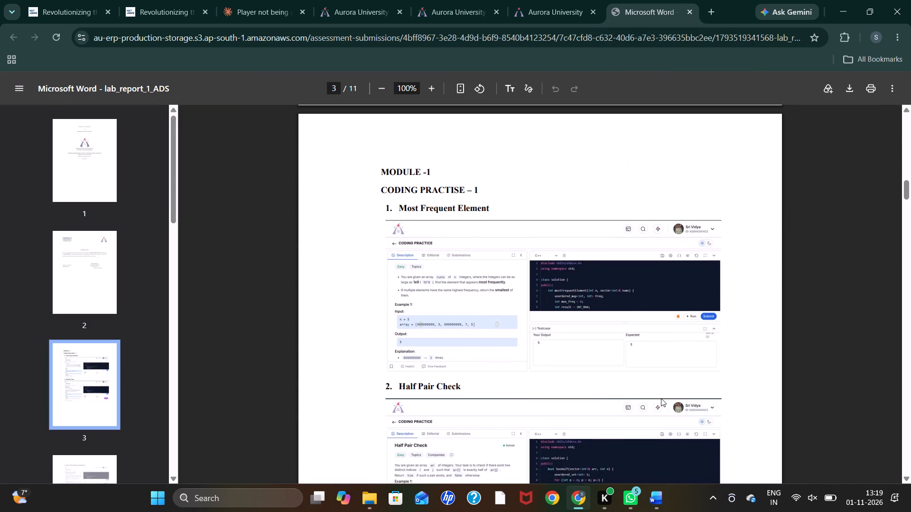
{"action": "scroll", "coordinate": [661, 398], "scroll_direction": "down", "scroll_amount": 20}
{"action": "scroll", "coordinate": [661, 398], "scroll_direction": "down", "scroll_amount": 9}
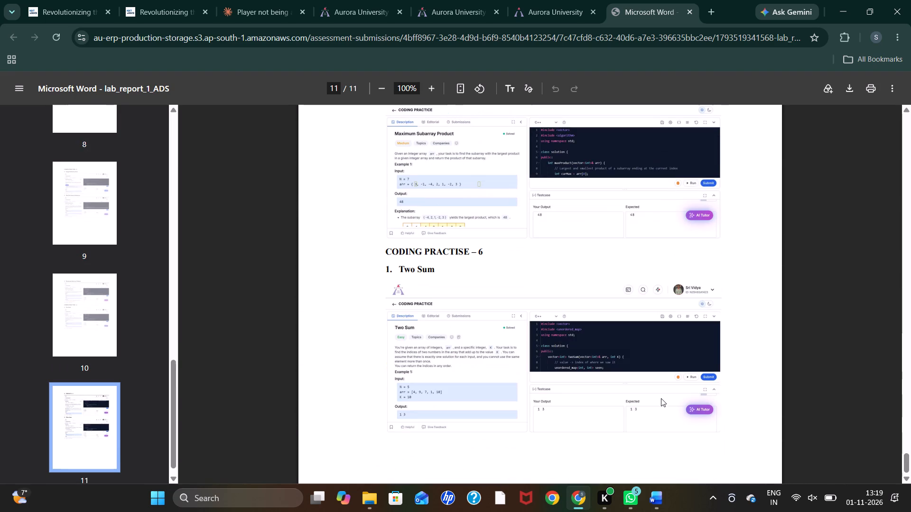
{"action": "scroll", "coordinate": [661, 398], "scroll_direction": "down", "scroll_amount": 3}
{"action": "left_click", "coordinate": [687, 14]}
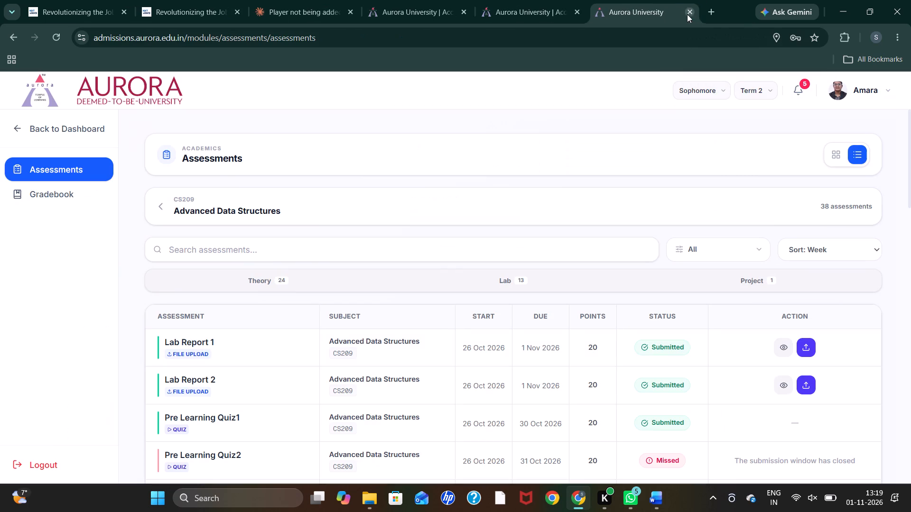
View the document submitted for Lab Report 2, look through all its pages, and close it.
{"action": "left_click", "coordinate": [787, 394]}
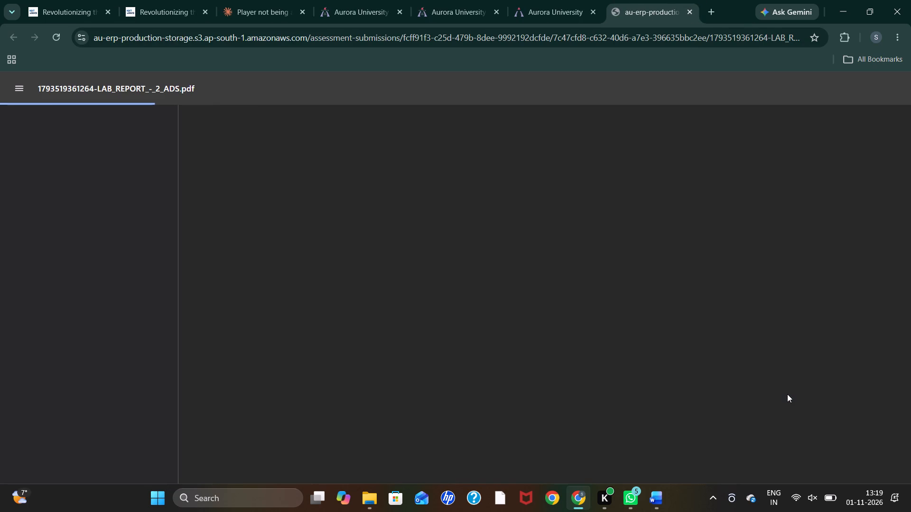
{"action": "scroll", "coordinate": [614, 392], "scroll_direction": "down", "scroll_amount": 2}
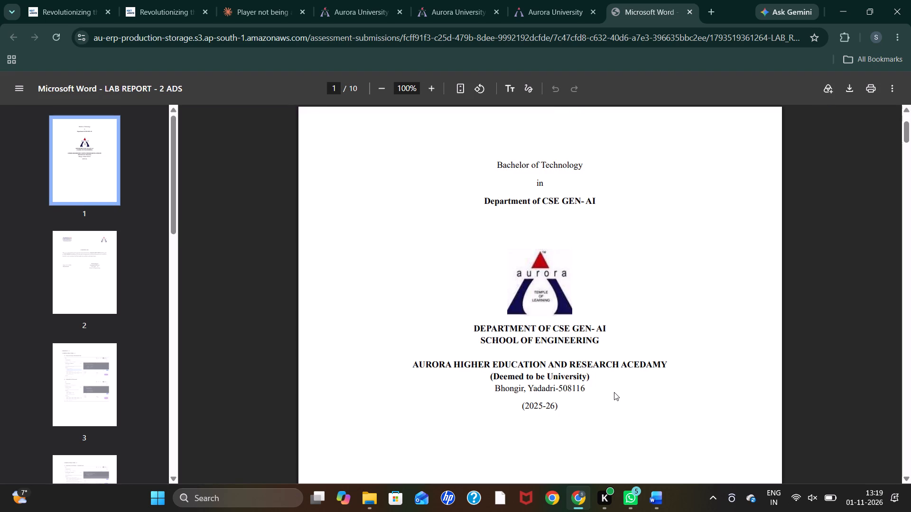
{"action": "scroll", "coordinate": [614, 392], "scroll_direction": "down", "scroll_amount": 19}
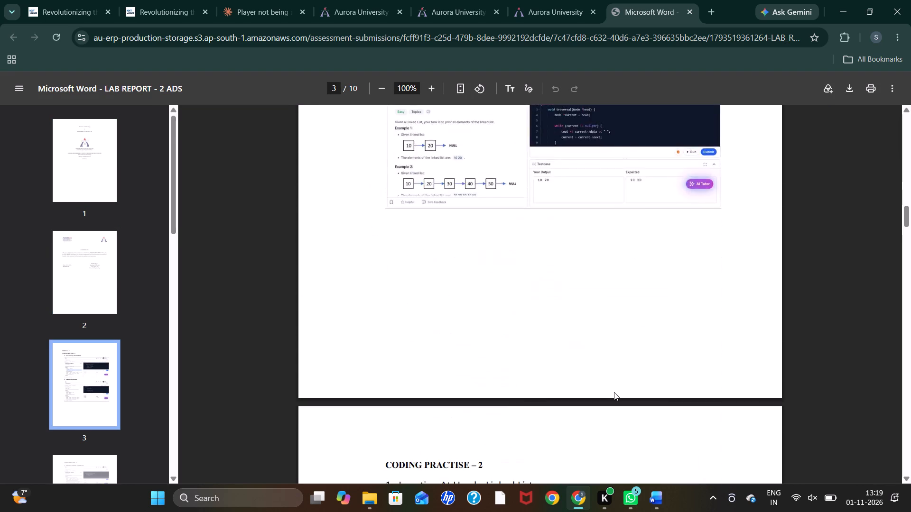
{"action": "scroll", "coordinate": [614, 392], "scroll_direction": "down", "scroll_amount": 18}
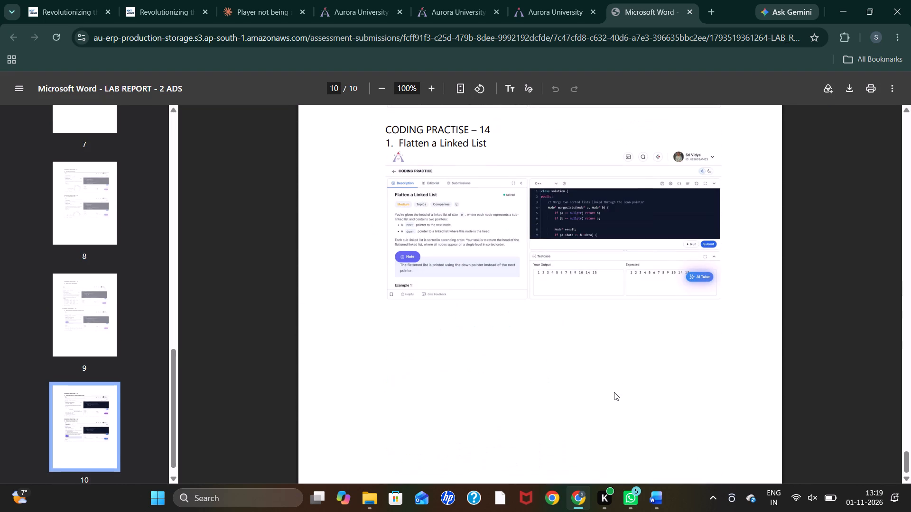
{"action": "scroll", "coordinate": [614, 392], "scroll_direction": "down", "scroll_amount": 1}
{"action": "scroll", "coordinate": [614, 392], "scroll_direction": "up", "scroll_amount": 17}
{"action": "scroll", "coordinate": [614, 392], "scroll_direction": "up", "scroll_amount": 8}
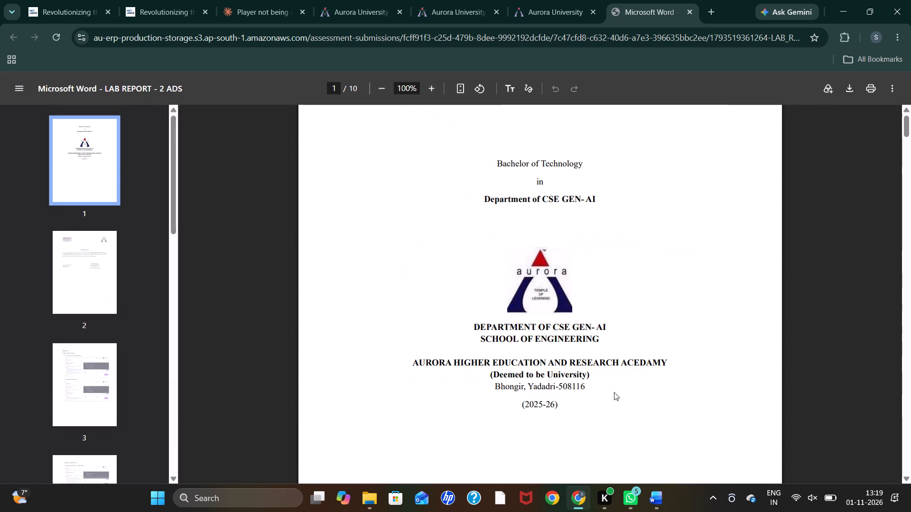
{"action": "scroll", "coordinate": [614, 392], "scroll_direction": "up", "scroll_amount": 9}
{"action": "left_click", "coordinate": [692, 12]}
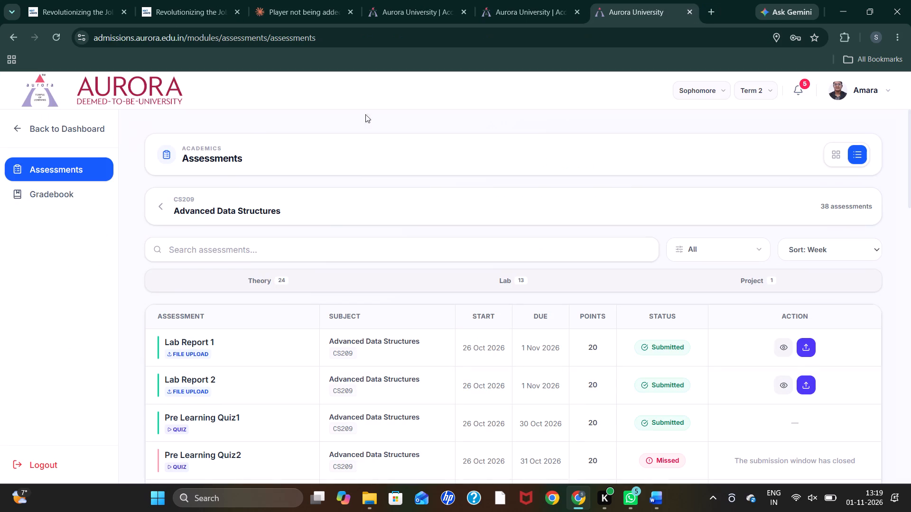
Reopen Assessments from the dashboard, check the submission statuses for Advanced Data Structures, and return to the course overview.
{"action": "left_click", "coordinate": [18, 129]}
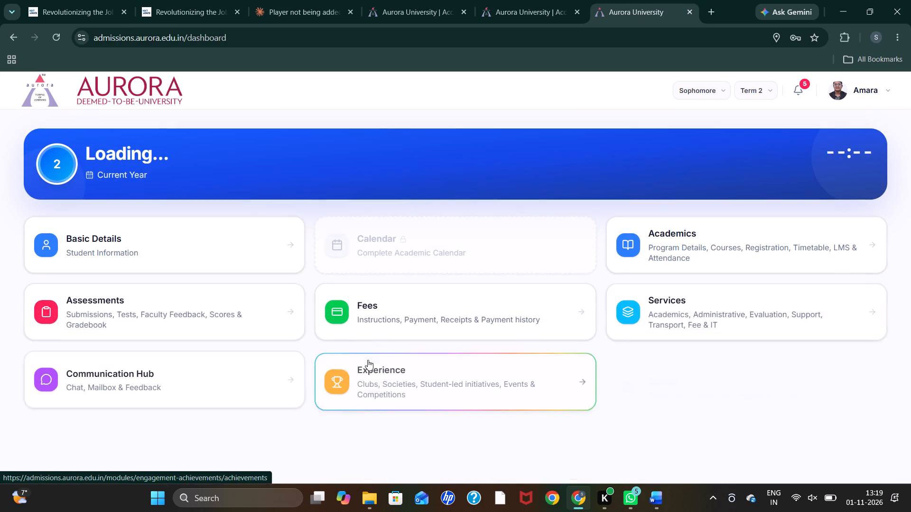
{"action": "left_click", "coordinate": [163, 338]}
{"action": "scroll", "coordinate": [513, 411], "scroll_direction": "down", "scroll_amount": 2}
{"action": "left_click", "coordinate": [20, 125]}
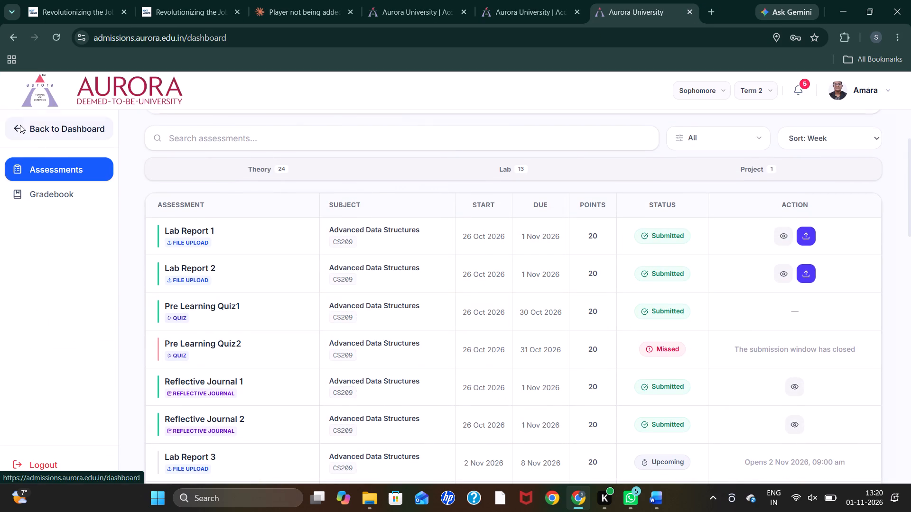
{"action": "left_click", "coordinate": [214, 325]}
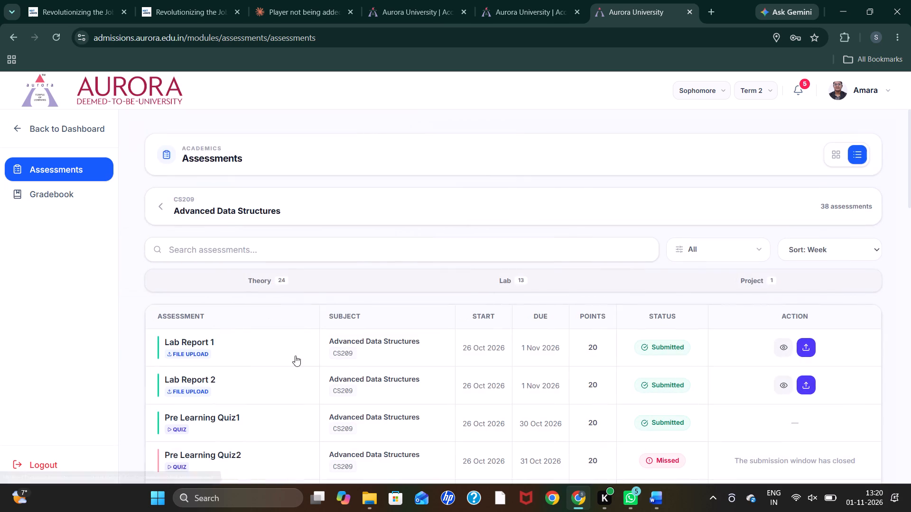
{"action": "scroll", "coordinate": [344, 368], "scroll_direction": "down", "scroll_amount": 2}
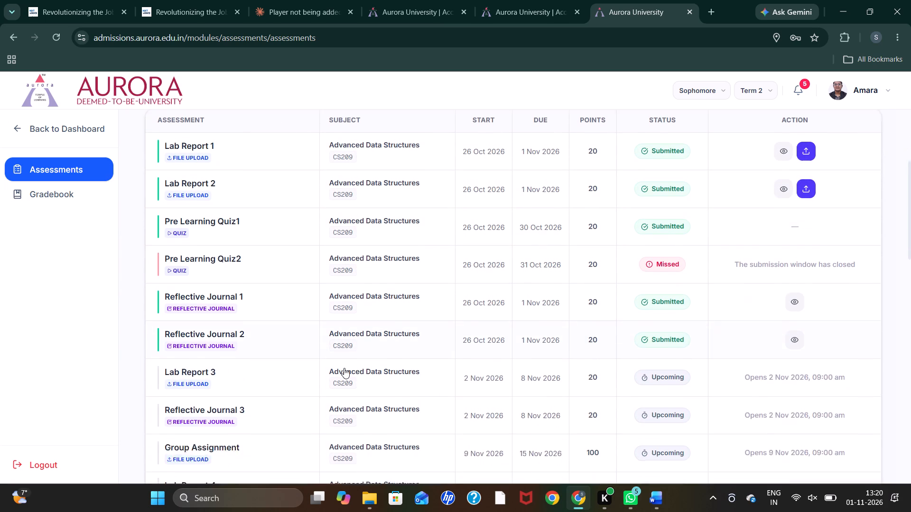
{"action": "scroll", "coordinate": [344, 368], "scroll_direction": "down", "scroll_amount": 1}
{"action": "left_click", "coordinate": [52, 126]}
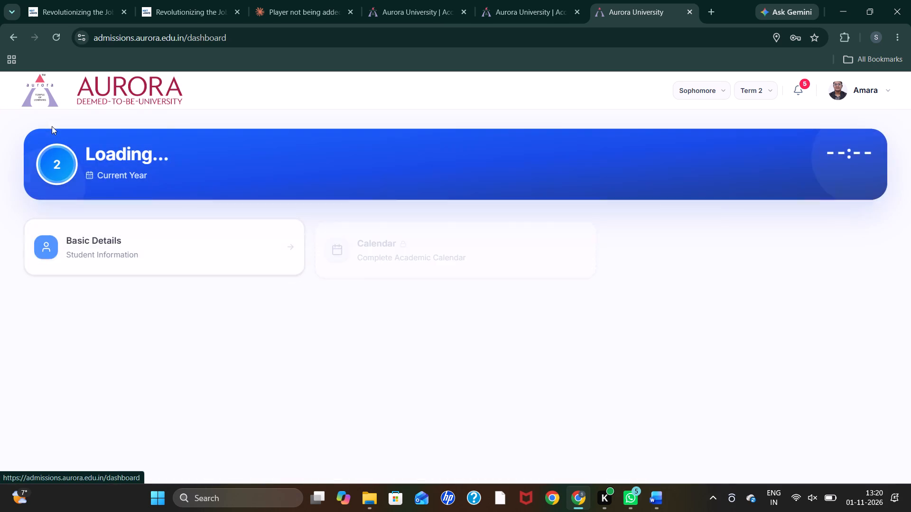
{"action": "left_click", "coordinate": [146, 313]}
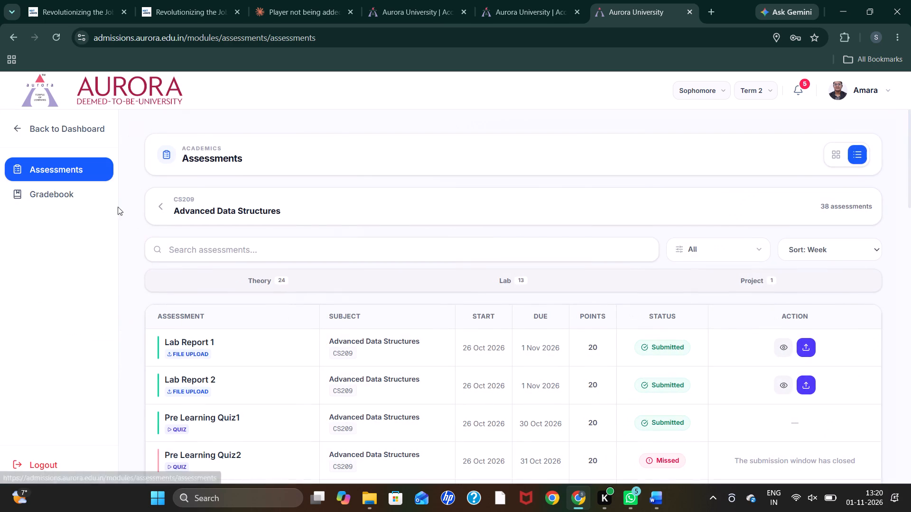
{"action": "left_click", "coordinate": [163, 212]}
Check the Research And Publication Ethics assessments and their due dates, and return to the course overview.
{"action": "scroll", "coordinate": [347, 283], "scroll_direction": "down", "scroll_amount": 1}
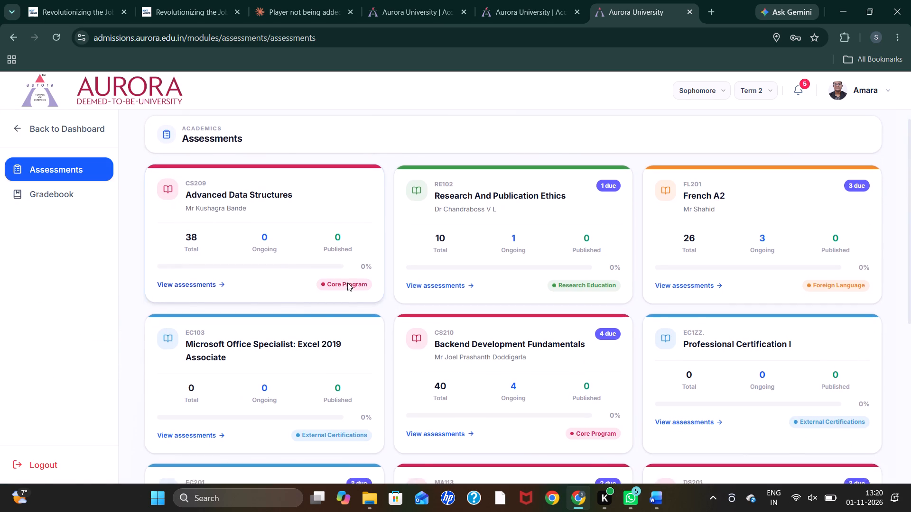
{"action": "scroll", "coordinate": [347, 283], "scroll_direction": "down", "scroll_amount": 1}
{"action": "scroll", "coordinate": [411, 278], "scroll_direction": "down", "scroll_amount": 1}
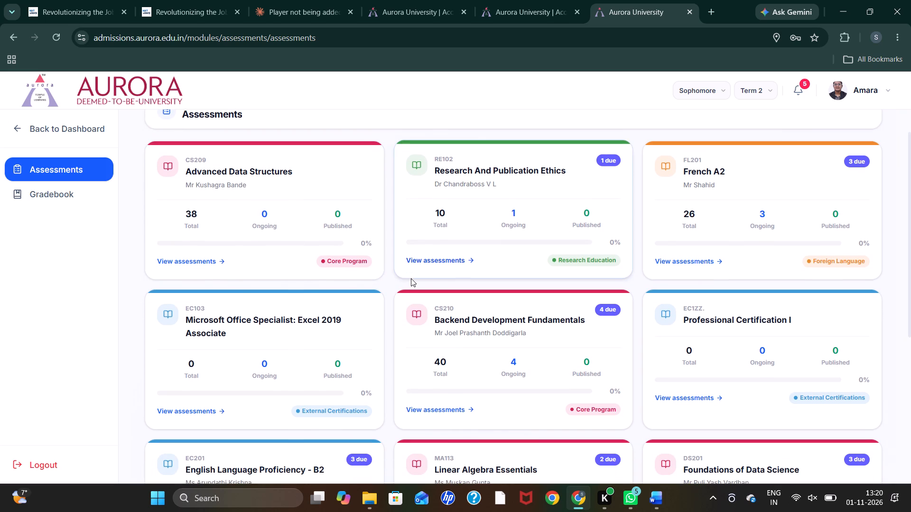
{"action": "left_click", "coordinate": [502, 239]}
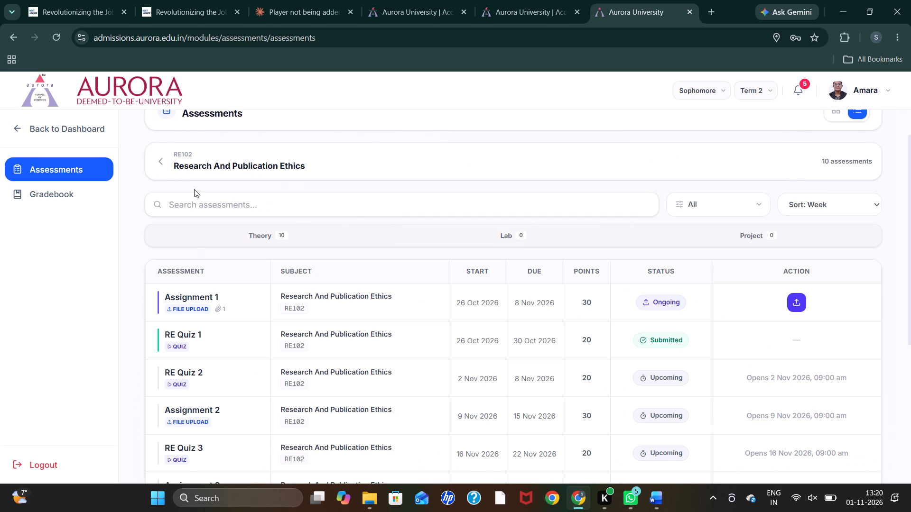
{"action": "left_click", "coordinate": [160, 161]}
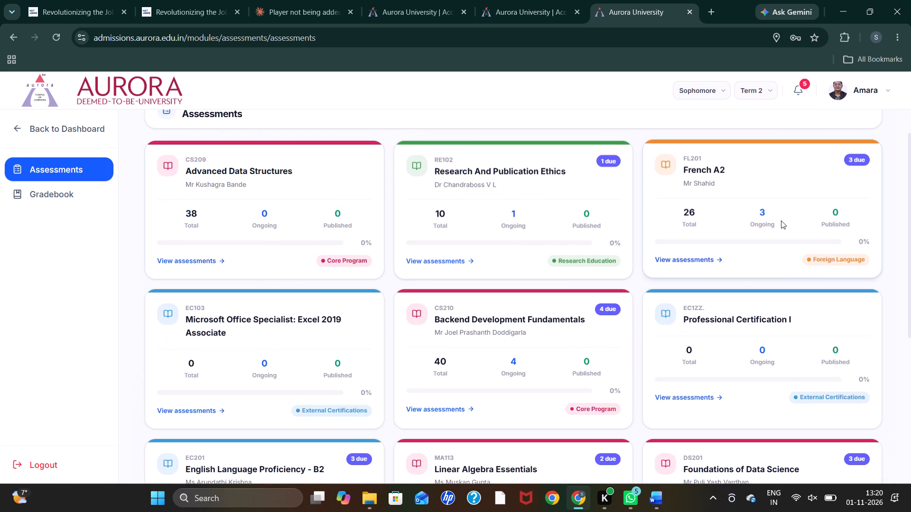
Check the Backend Development Fundamentals assessments for pending submissions and due dates, and return to the course overview.
{"action": "scroll", "coordinate": [781, 220], "scroll_direction": "down", "scroll_amount": 1}
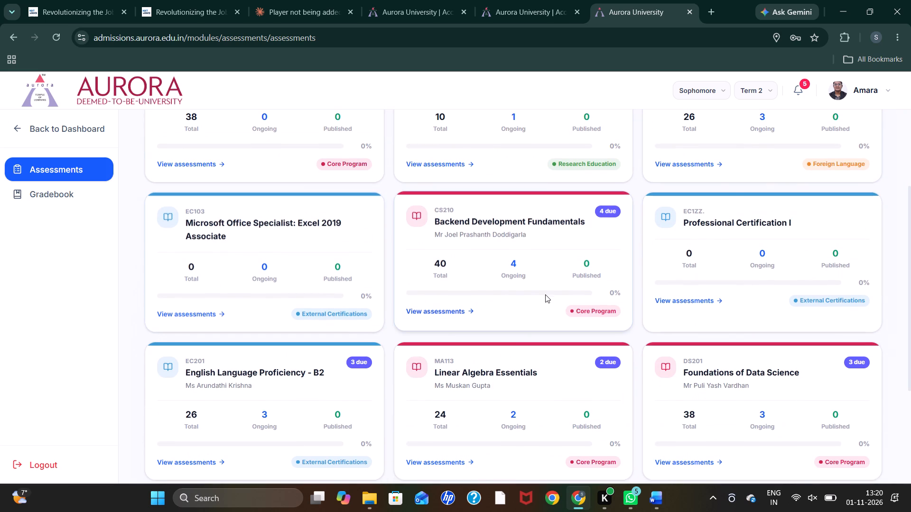
{"action": "left_click", "coordinate": [545, 294]}
{"action": "scroll", "coordinate": [545, 294], "scroll_direction": "down", "scroll_amount": 1}
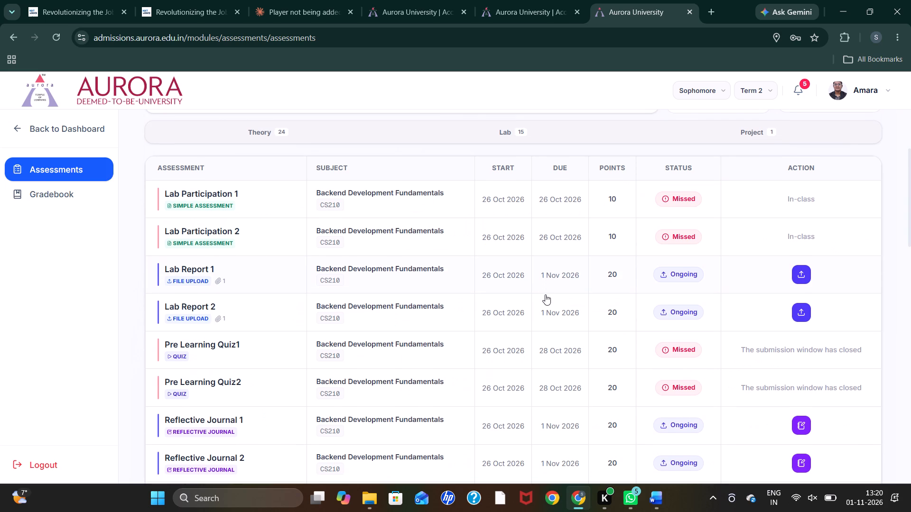
{"action": "scroll", "coordinate": [545, 294], "scroll_direction": "down", "scroll_amount": 2}
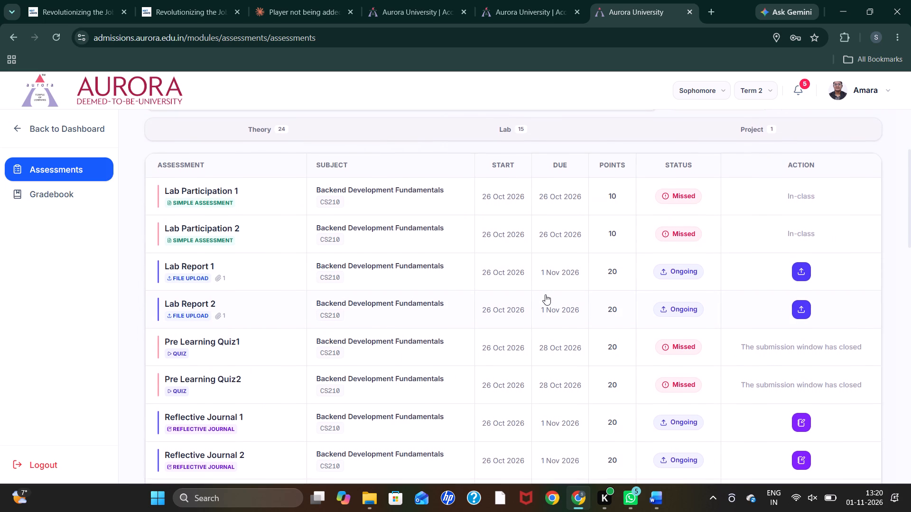
{"action": "scroll", "coordinate": [545, 294], "scroll_direction": "down", "scroll_amount": 1}
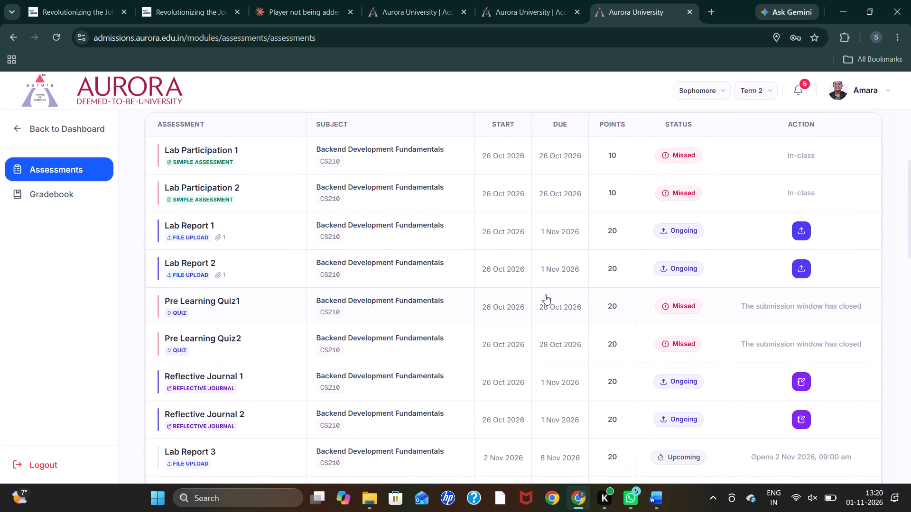
{"action": "scroll", "coordinate": [450, 207], "scroll_direction": "up", "scroll_amount": 4}
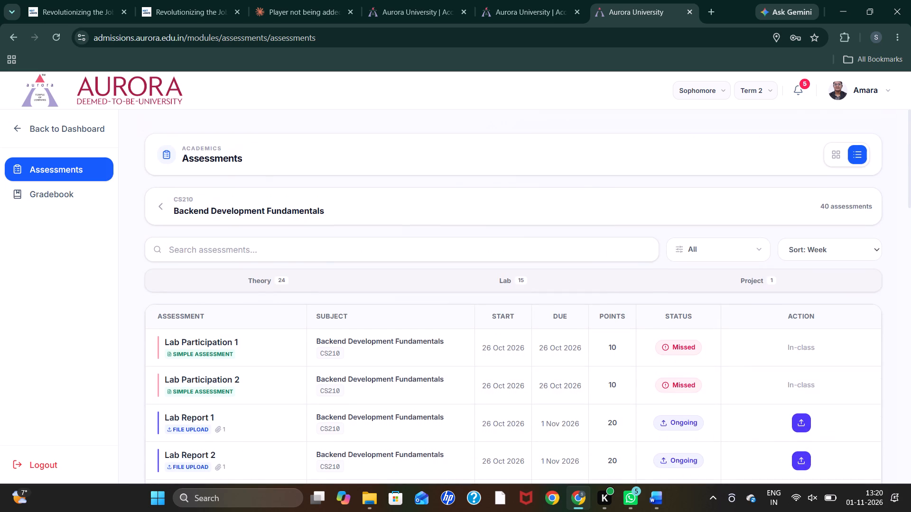
{"action": "left_click", "coordinate": [163, 206]}
Check the Linear Algebra Essentials assessments for pending submissions and due dates, and return to the course overview.
{"action": "scroll", "coordinate": [570, 355], "scroll_direction": "down", "scroll_amount": 1}
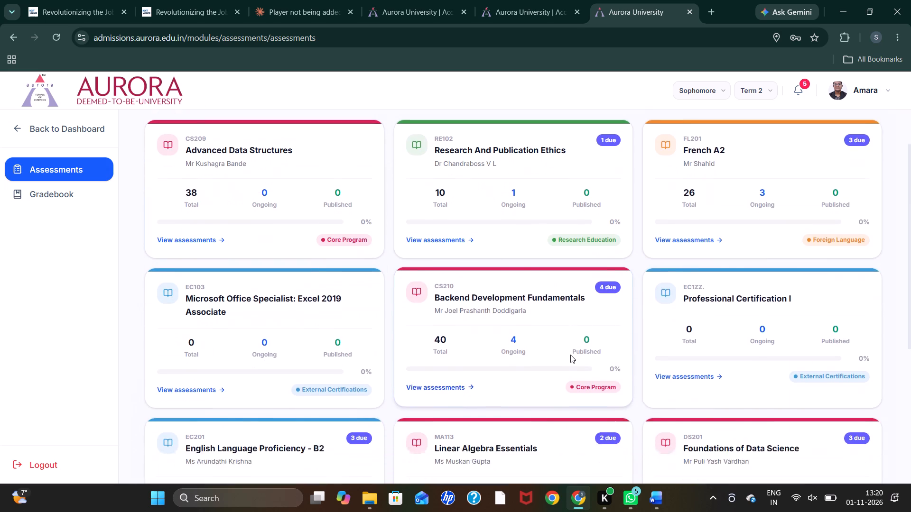
{"action": "scroll", "coordinate": [570, 355], "scroll_direction": "down", "scroll_amount": 1}
{"action": "scroll", "coordinate": [753, 274], "scroll_direction": "down", "scroll_amount": 2}
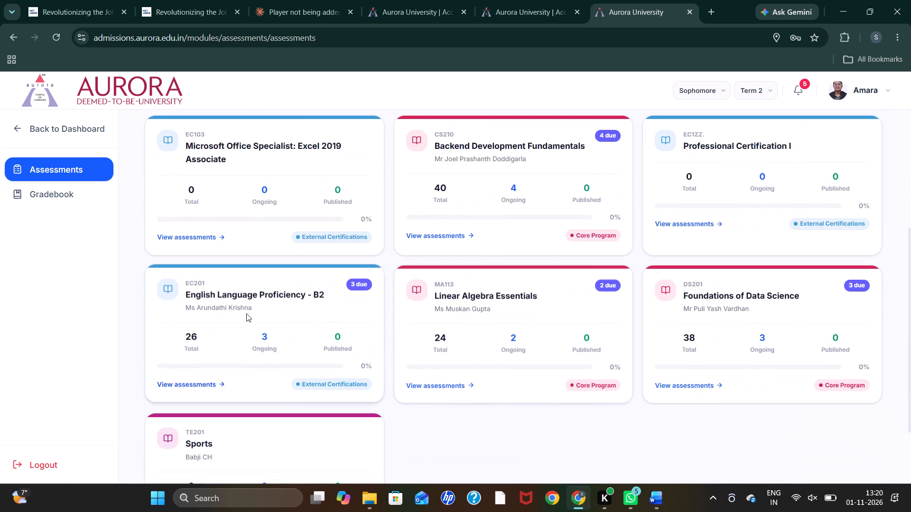
{"action": "left_click", "coordinate": [551, 347]}
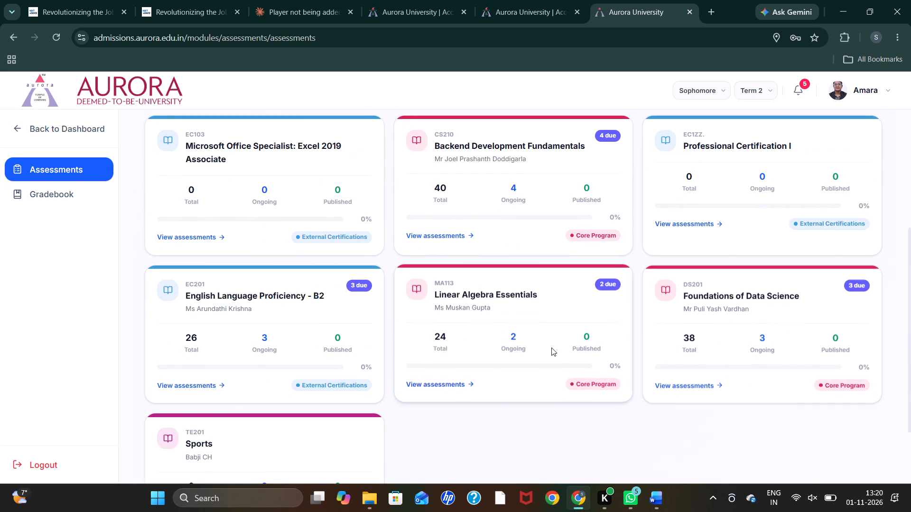
{"action": "scroll", "coordinate": [551, 347], "scroll_direction": "up", "scroll_amount": 1}
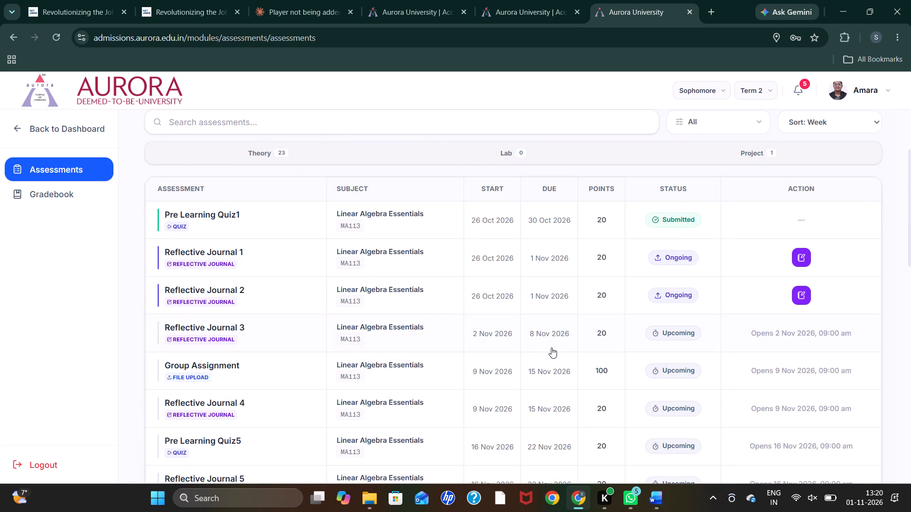
{"action": "scroll", "coordinate": [175, 137], "scroll_direction": "up", "scroll_amount": 1}
{"action": "left_click", "coordinate": [160, 155]}
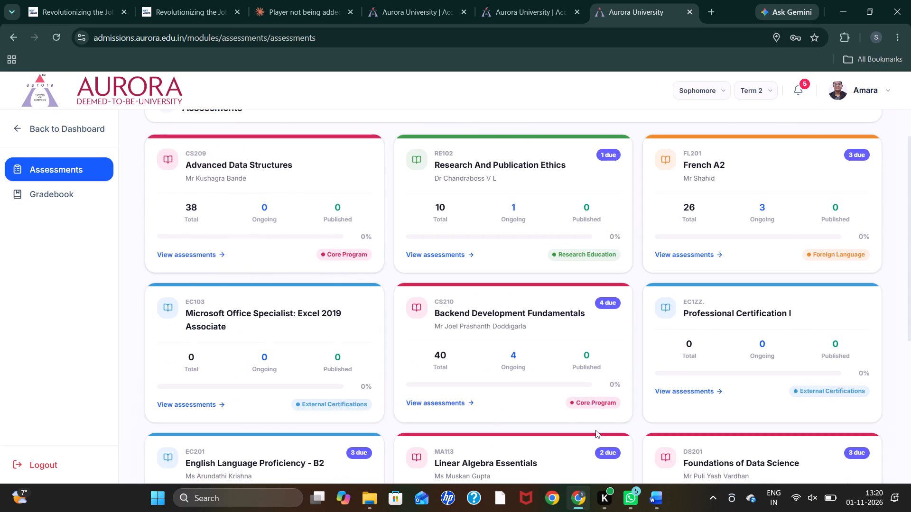
Open the Foundations of Data Science assessments and check their submission statuses and due dates.
{"action": "scroll", "coordinate": [595, 430], "scroll_direction": "down", "scroll_amount": 3}
{"action": "left_click", "coordinate": [746, 258]}
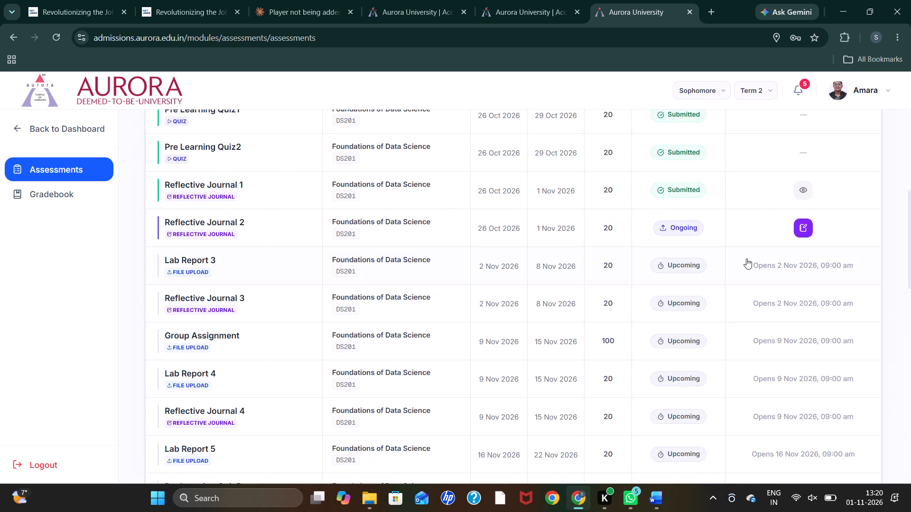
{"action": "scroll", "coordinate": [687, 260], "scroll_direction": "up", "scroll_amount": 1}
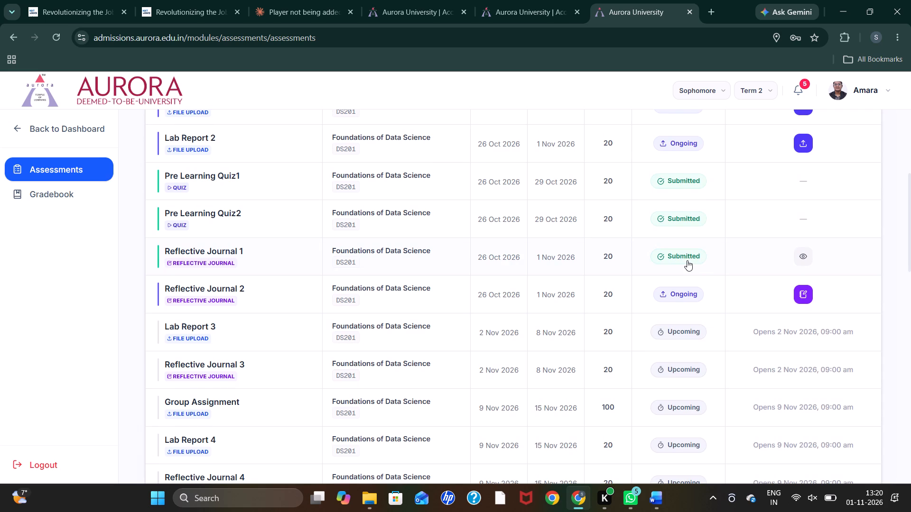
{"action": "scroll", "coordinate": [687, 260], "scroll_direction": "up", "scroll_amount": 2}
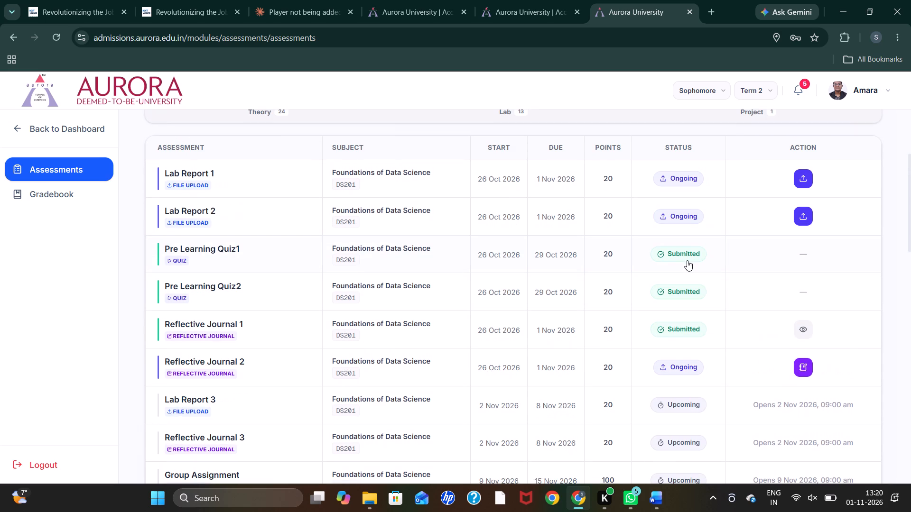
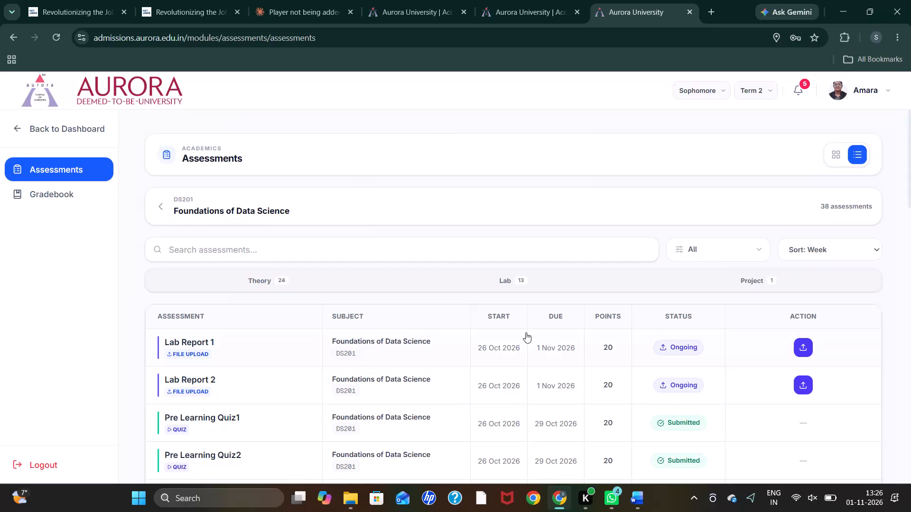
Return from the Foundations of Data Science assessments to the course overview and check all courses for due assessments.
{"action": "scroll", "coordinate": [437, 335], "scroll_direction": "down", "scroll_amount": 1}
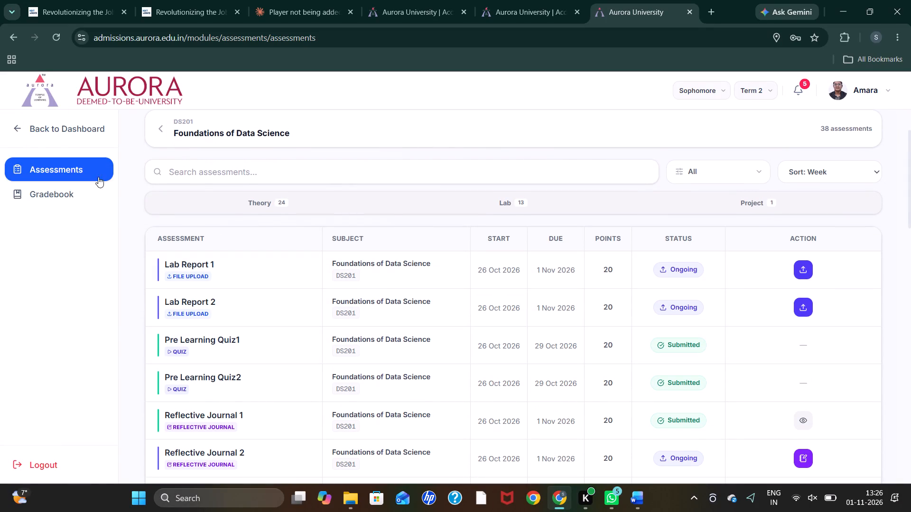
{"action": "left_click", "coordinate": [159, 126]}
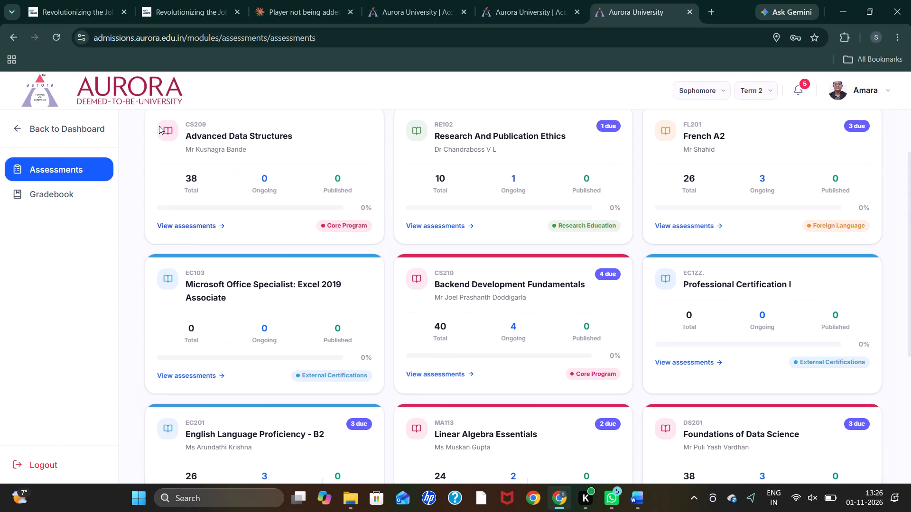
{"action": "scroll", "coordinate": [482, 281], "scroll_direction": "down", "scroll_amount": 2}
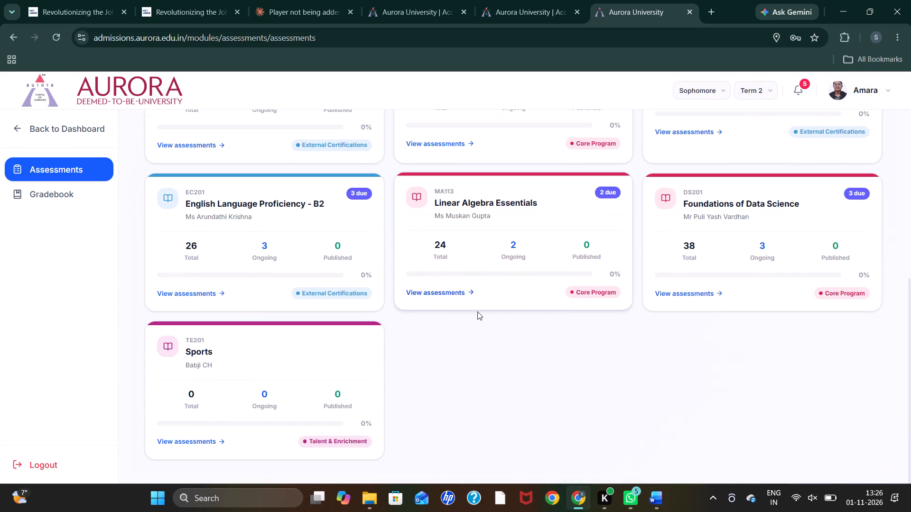
{"action": "scroll", "coordinate": [483, 330], "scroll_direction": "up", "scroll_amount": 3}
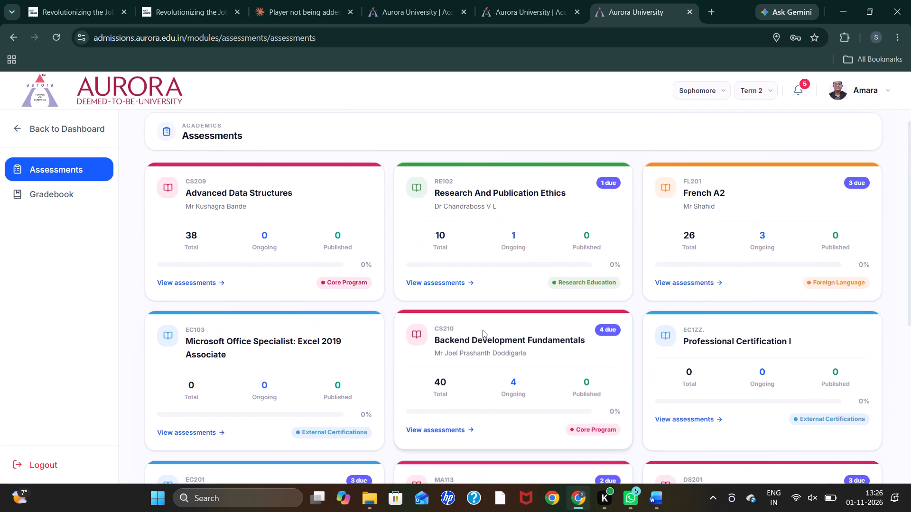
{"action": "scroll", "coordinate": [483, 330], "scroll_direction": "up", "scroll_amount": 2}
{"action": "scroll", "coordinate": [483, 330], "scroll_direction": "down", "scroll_amount": 2}
{"action": "scroll", "coordinate": [483, 330], "scroll_direction": "up", "scroll_amount": 5}
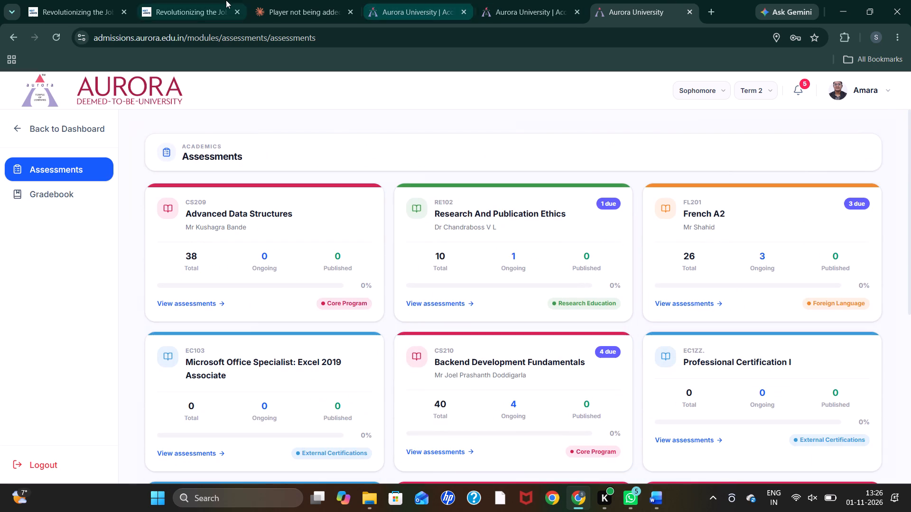
Bring up the open coding practice page for Flatten a Linked List.
{"action": "left_click", "coordinate": [226, 0]}
{"action": "left_click", "coordinate": [73, 0]}
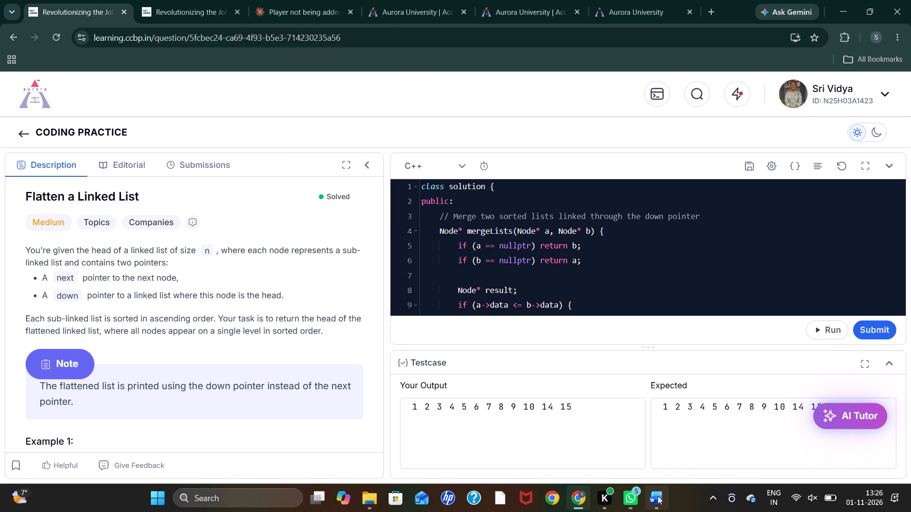
{"action": "left_click", "coordinate": [654, 451]}
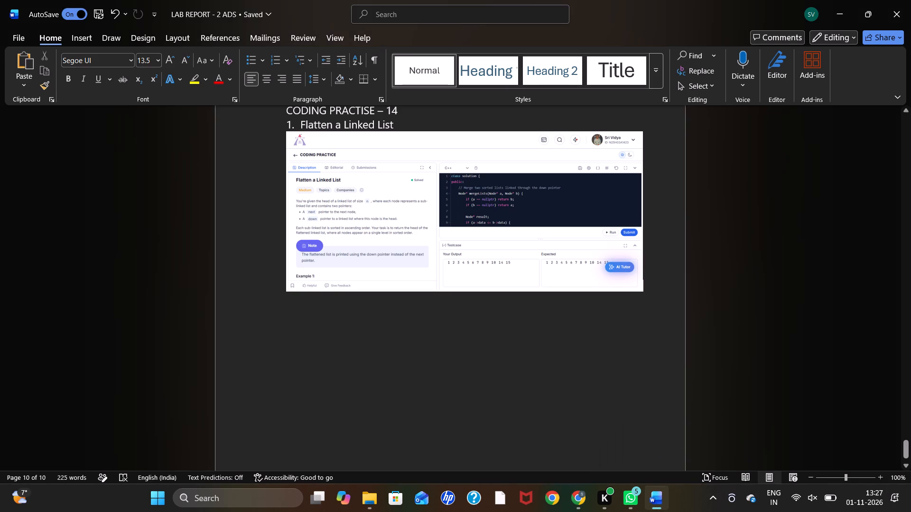
{"action": "scroll", "coordinate": [581, 380], "scroll_direction": "up", "scroll_amount": 17}
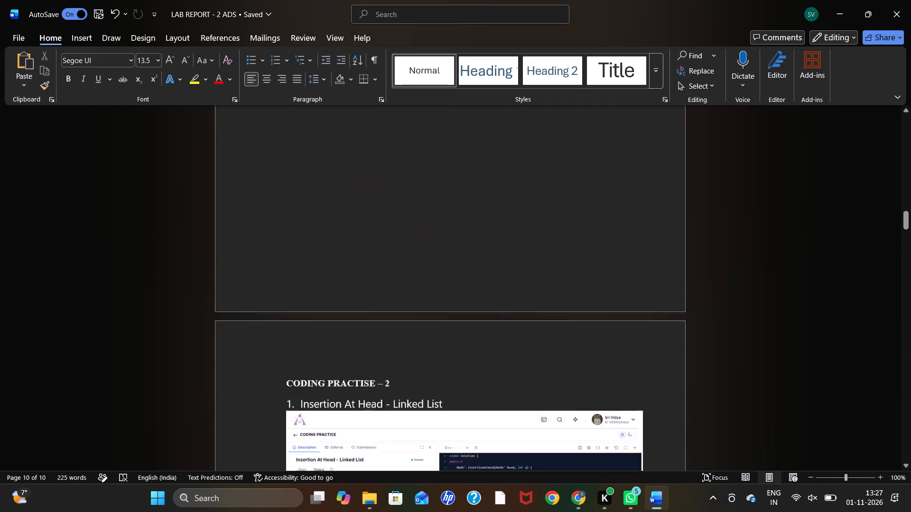